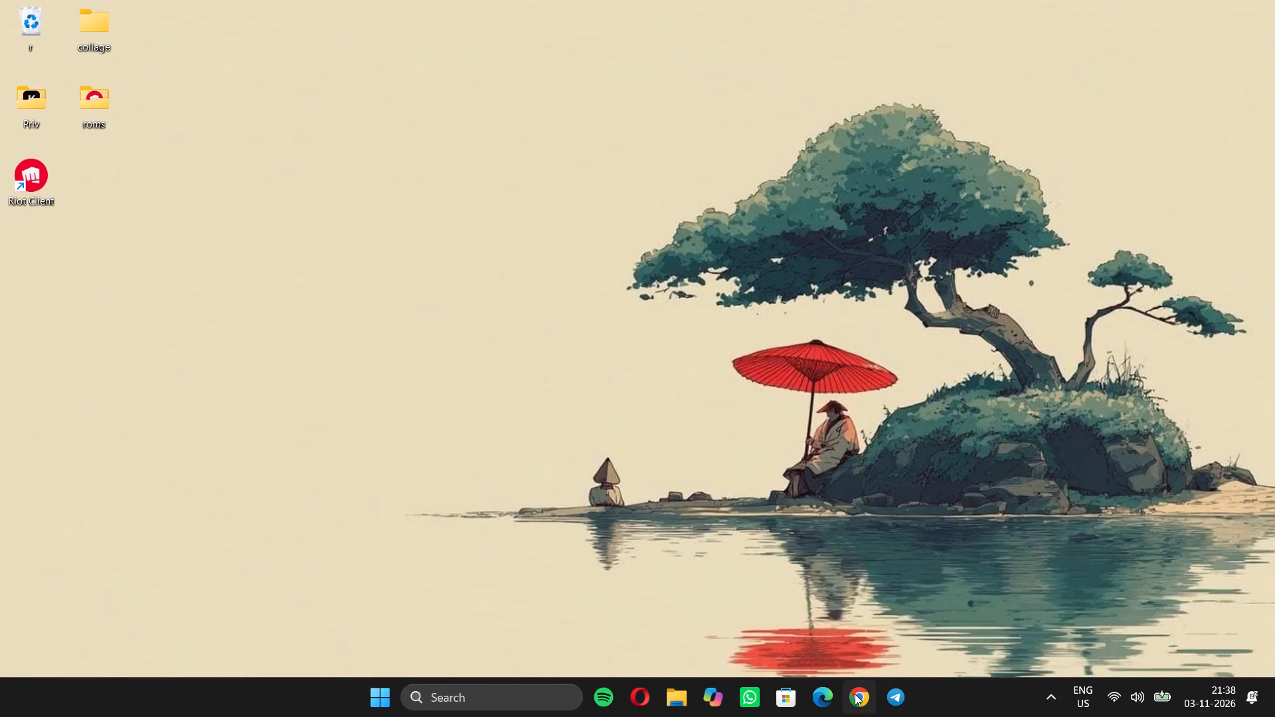
Open Google Chrome with the profile that has the pink V avatar.
left_click(855, 694)
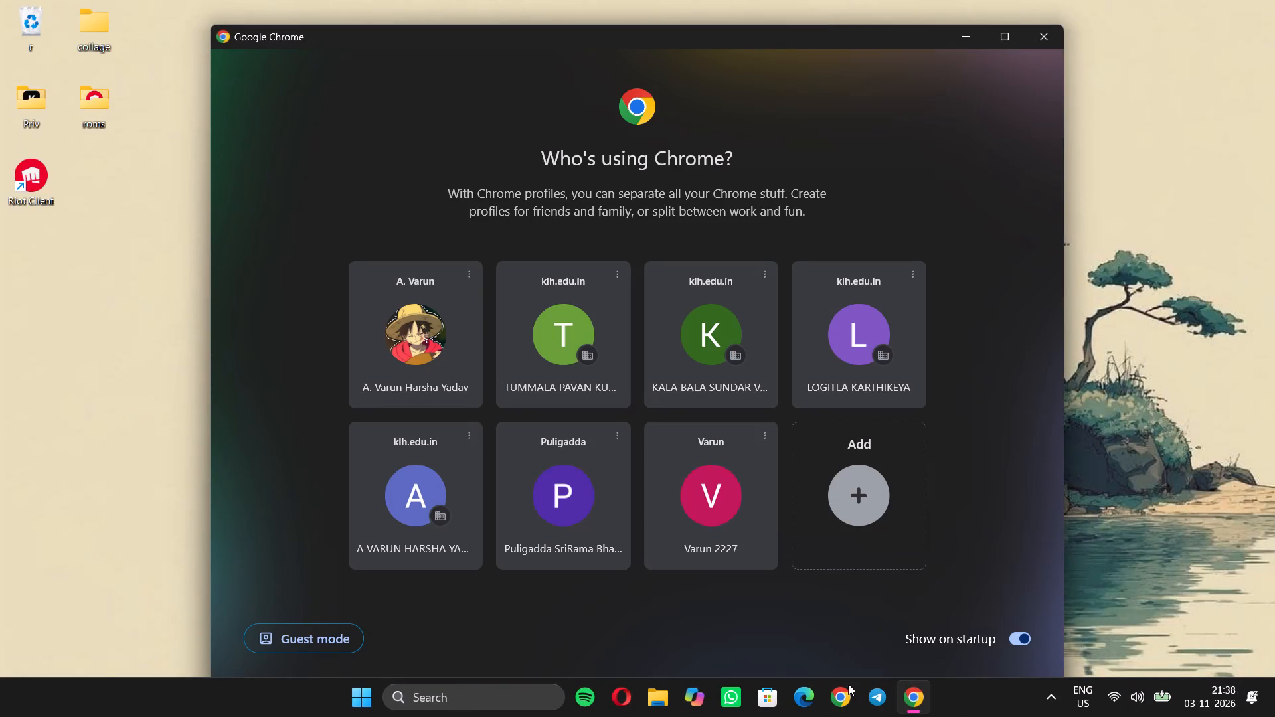
left_click(813, 621)
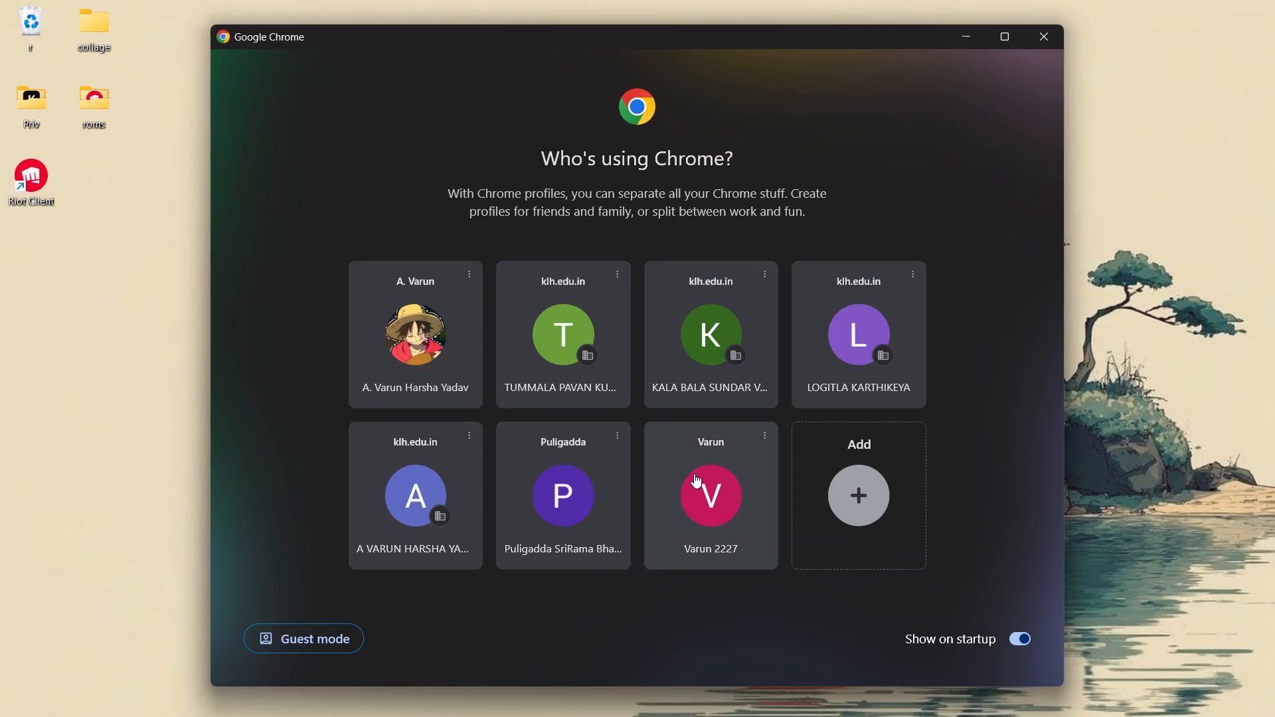
left_click(694, 473)
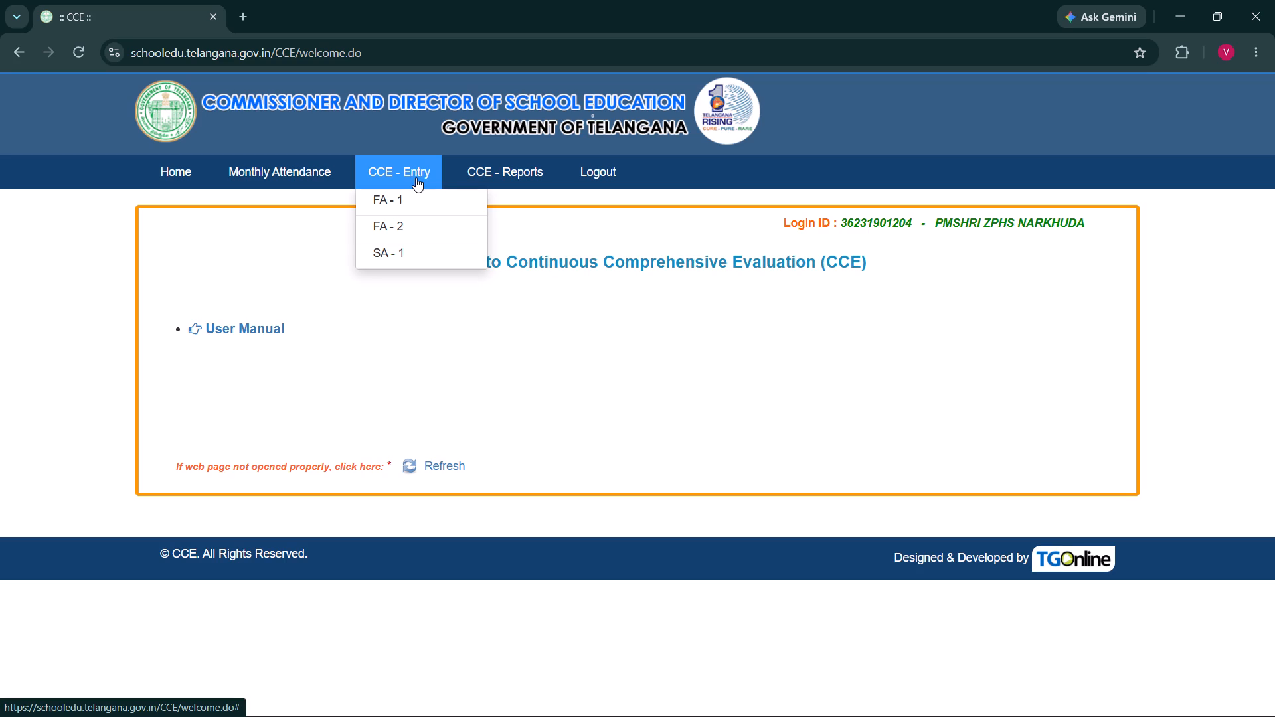
Open the SA-1 marks entry and load the student list for class 6, section B.
double_click(408, 245)
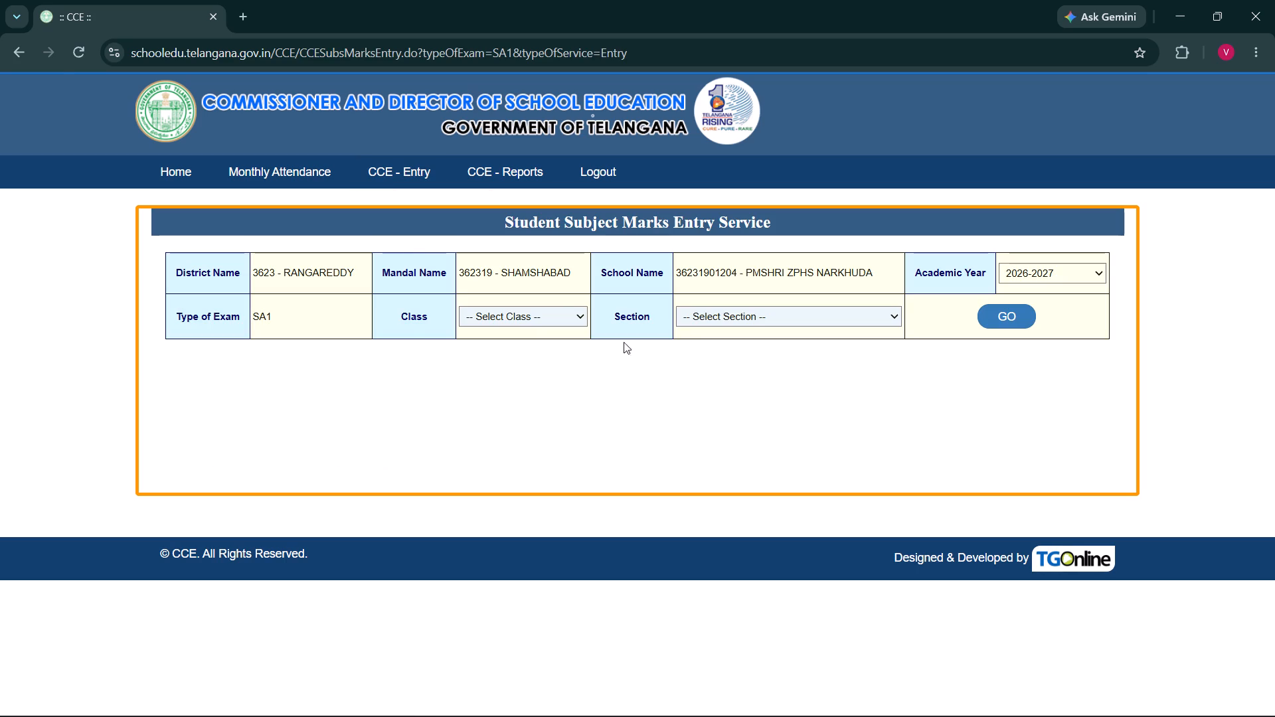
left_click(580, 309)
left_click(517, 358)
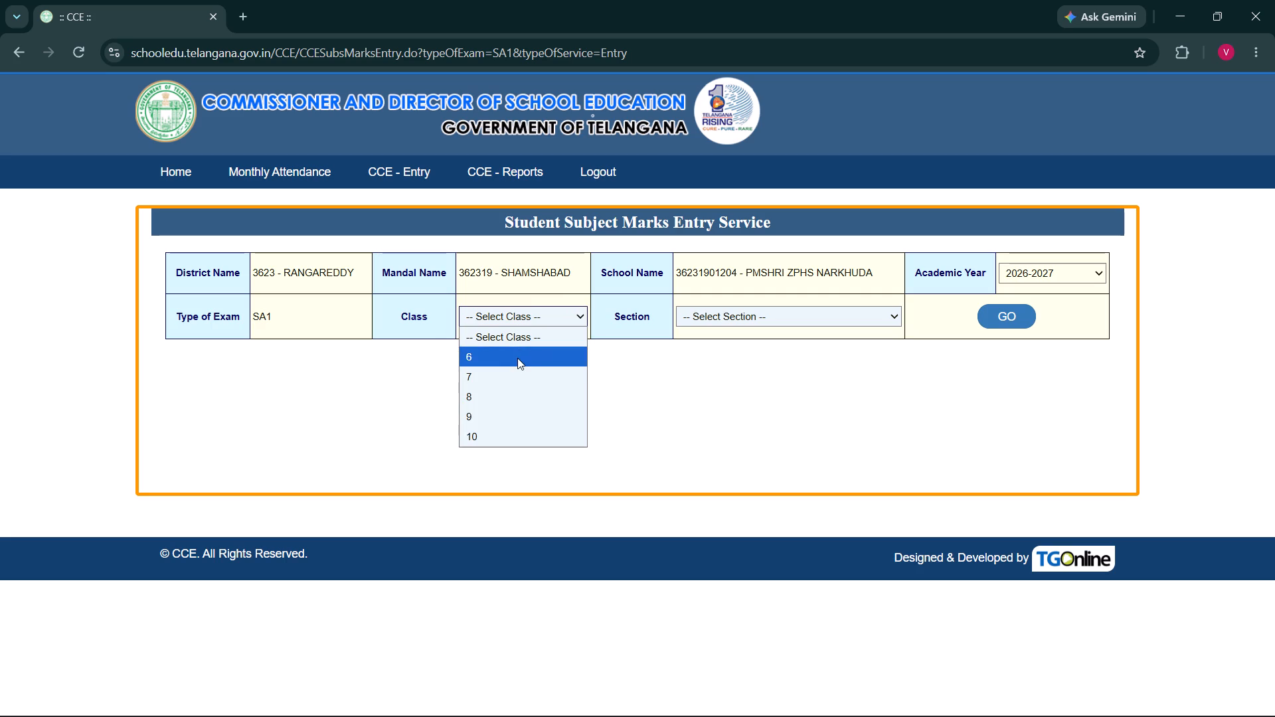
left_click(873, 323)
left_click(873, 323)
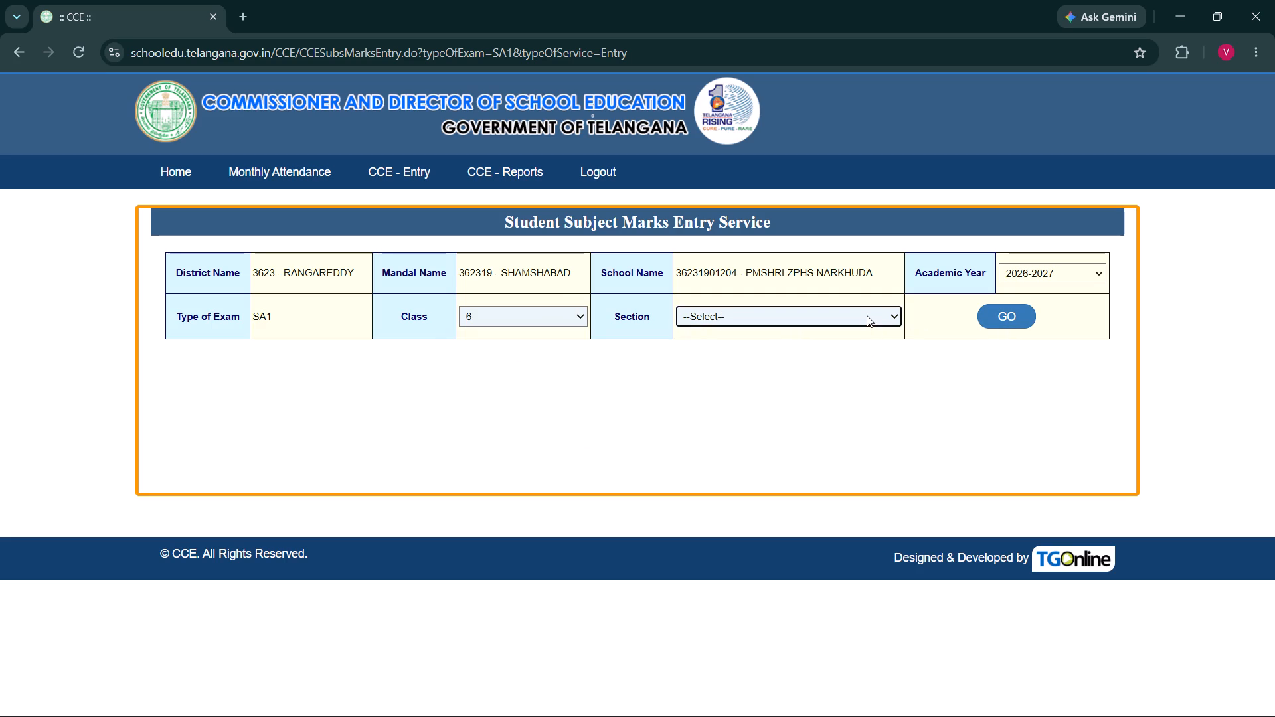
left_click(867, 315)
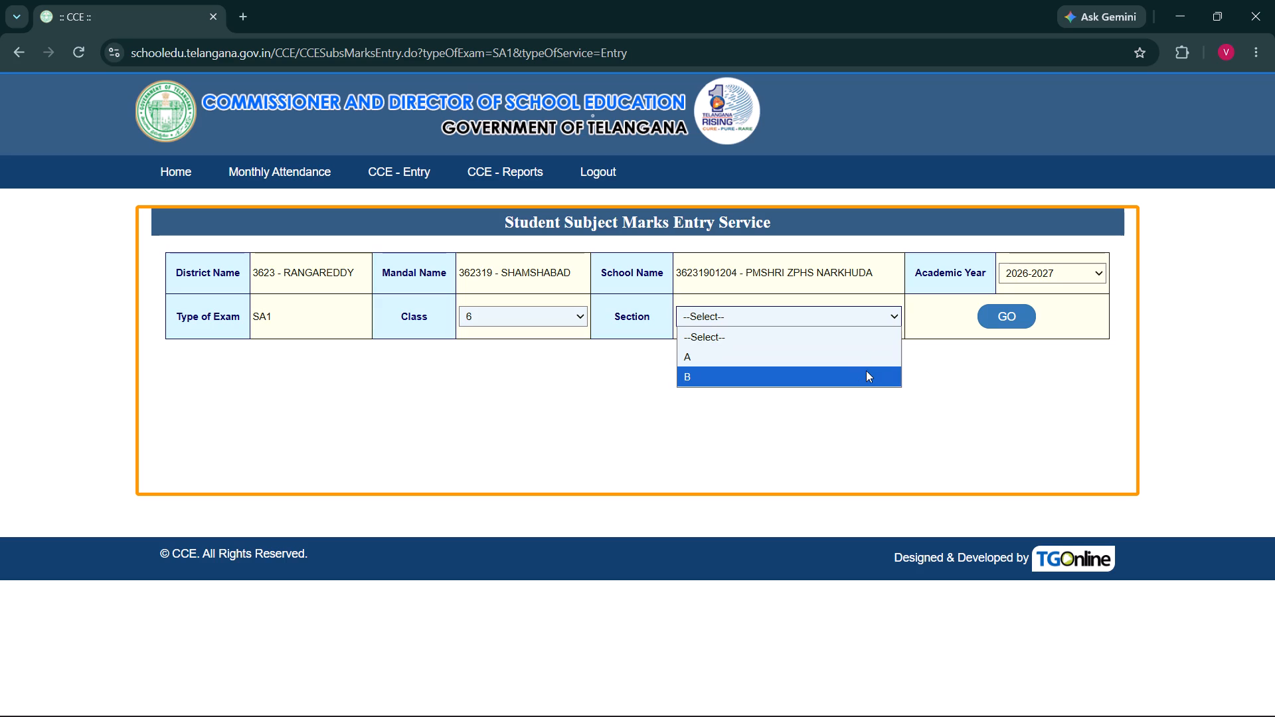
left_click(867, 372)
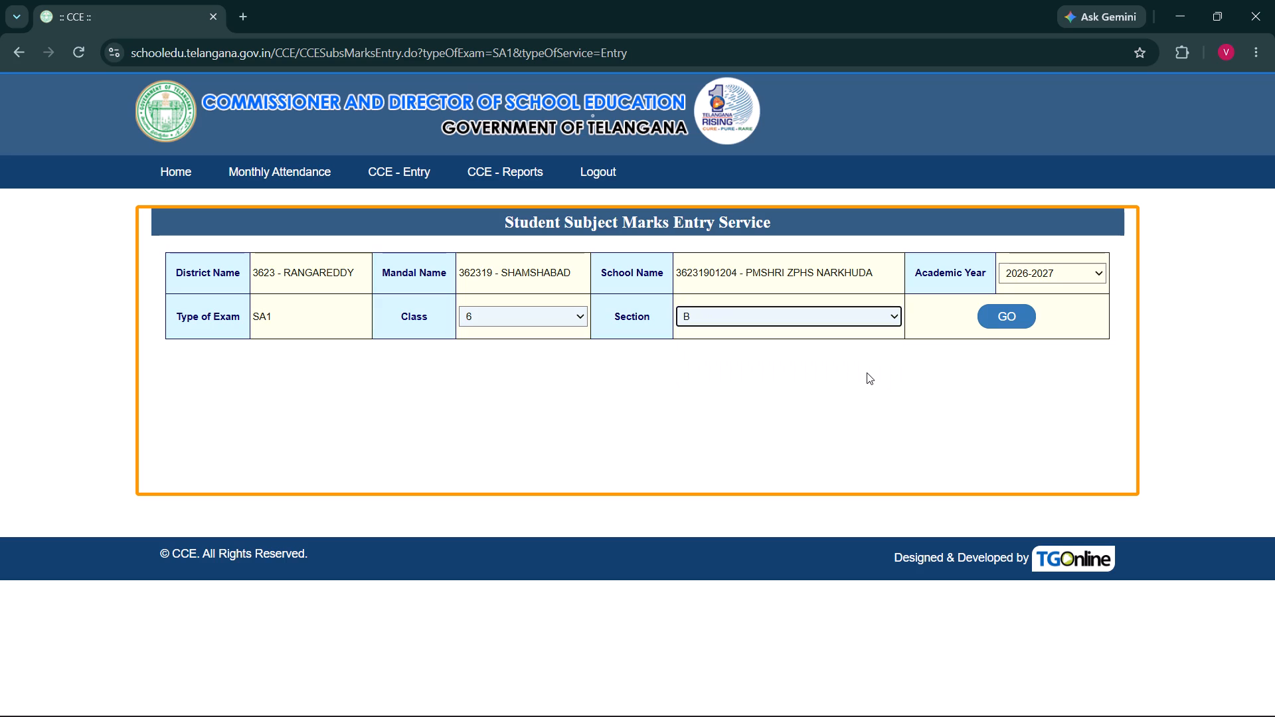
left_click(975, 315)
left_click(985, 337)
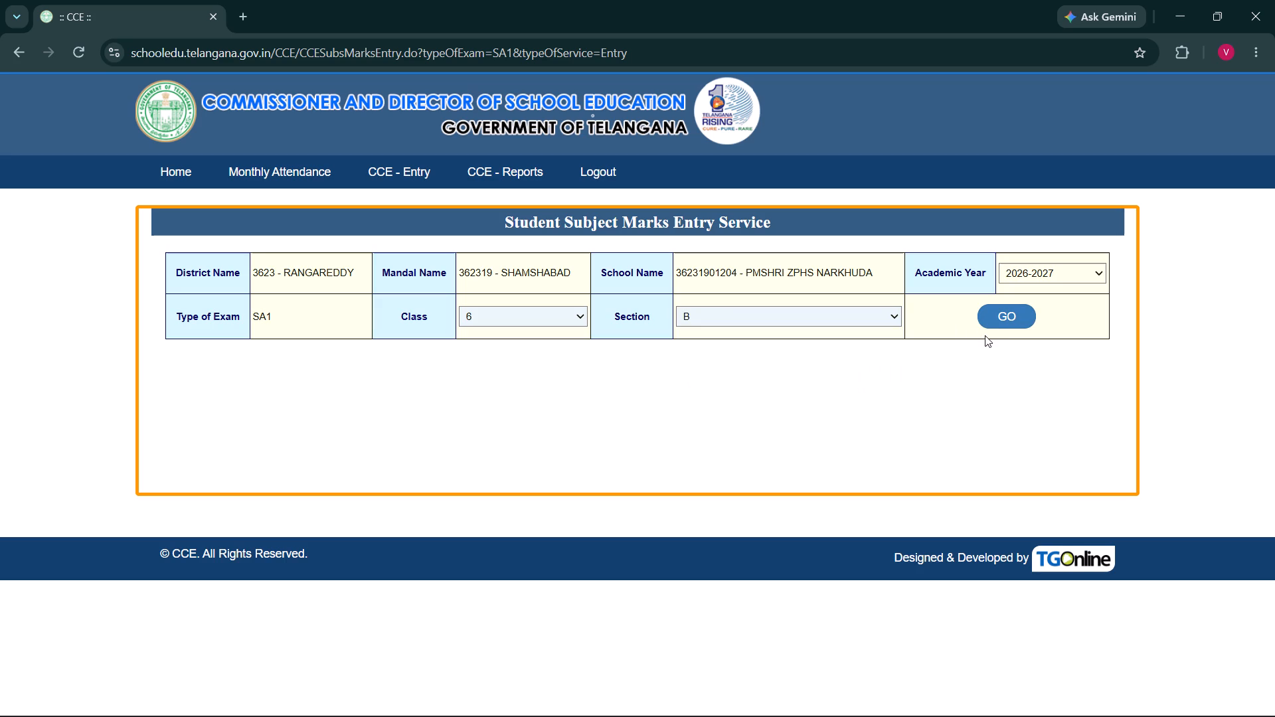
left_click(1009, 311)
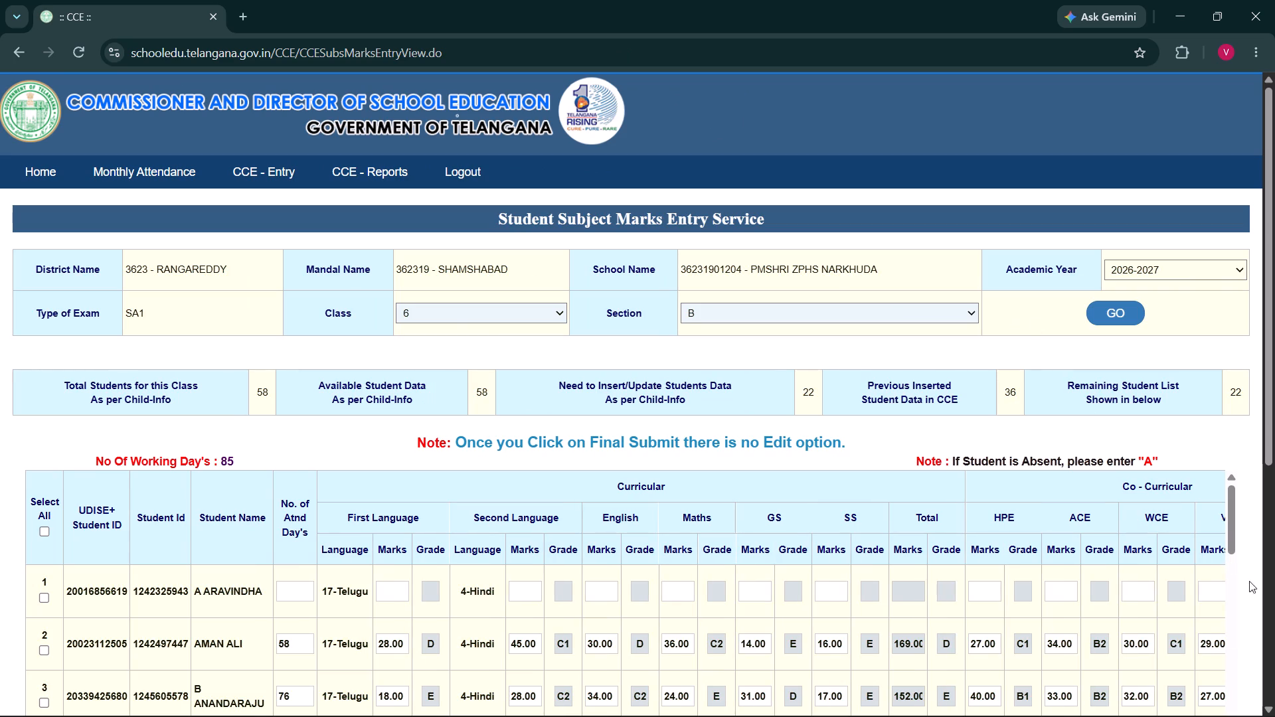
Select student 1's row and set the number of attended days to 21.
left_click(1274, 635)
left_click(1274, 635)
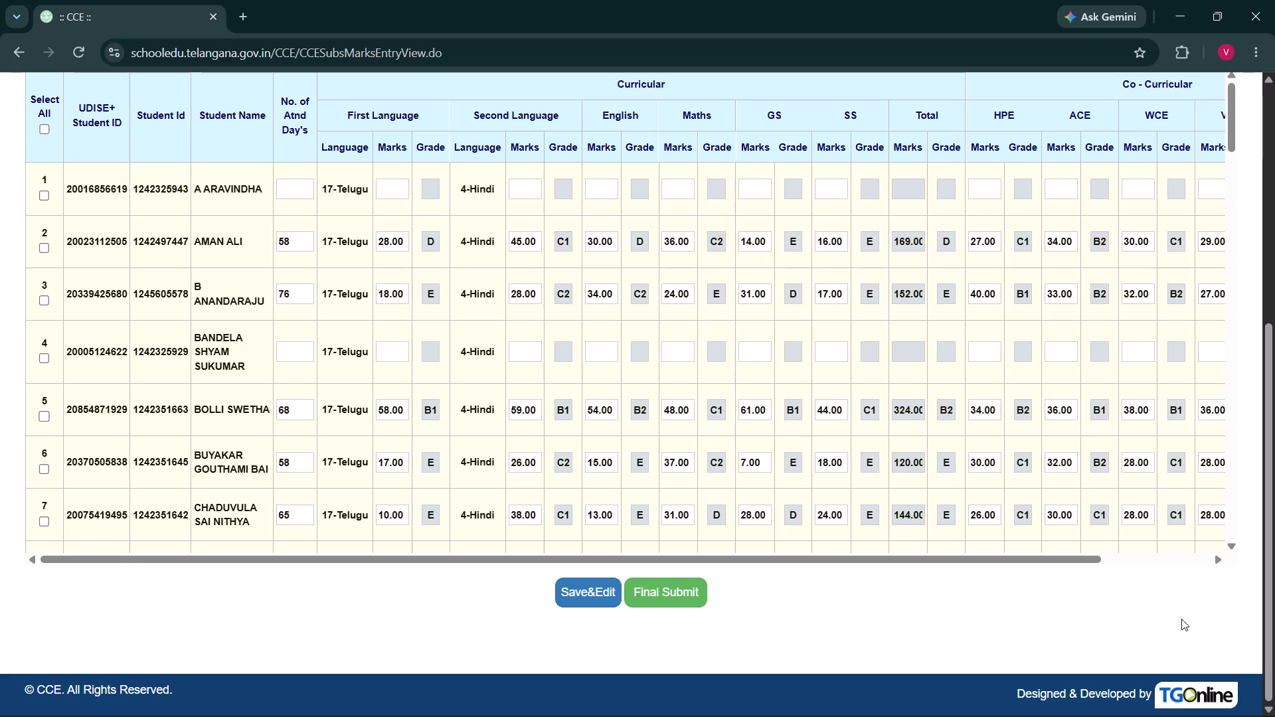
left_click(232, 374)
left_click(43, 194)
key("Tab")
type("21")
key("Tab")
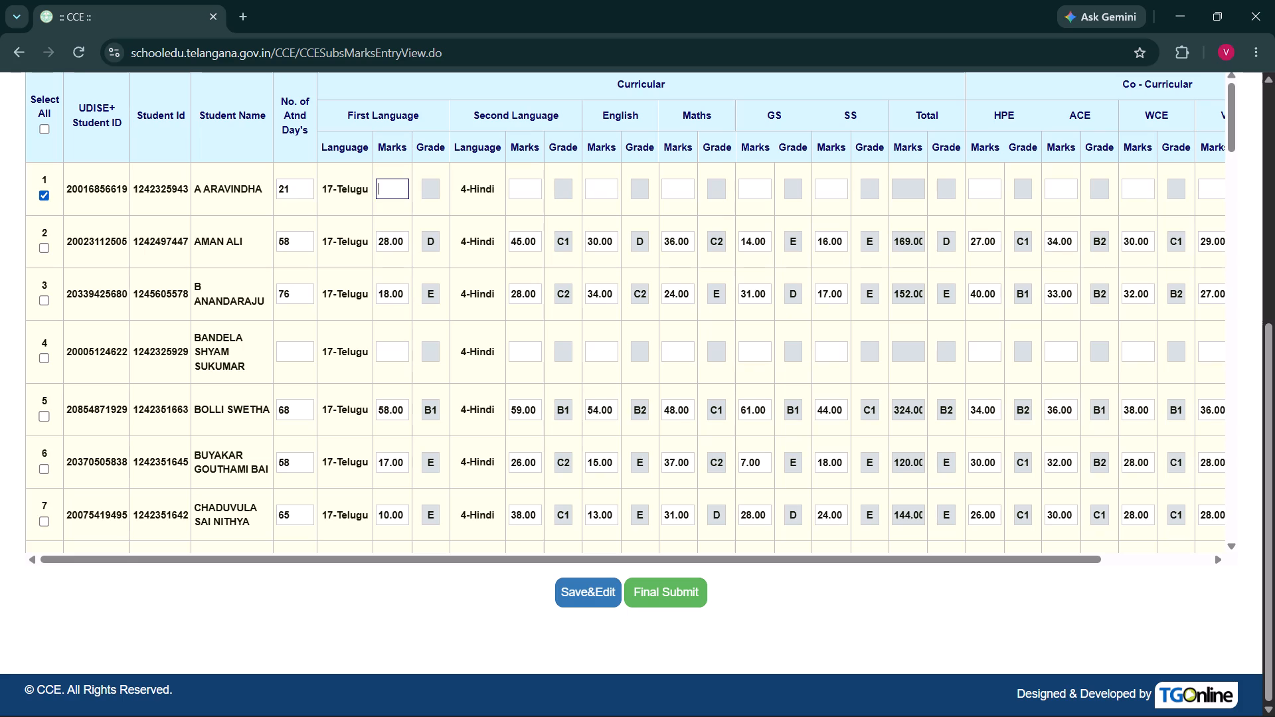
Mark student 1 absent with A in First Language, Second Language, English, Maths, GS and SS.
key("a")
key("Tab")
key("a")
key("Tab")
key("a")
key("Tab")
key("a")
key("Tab")
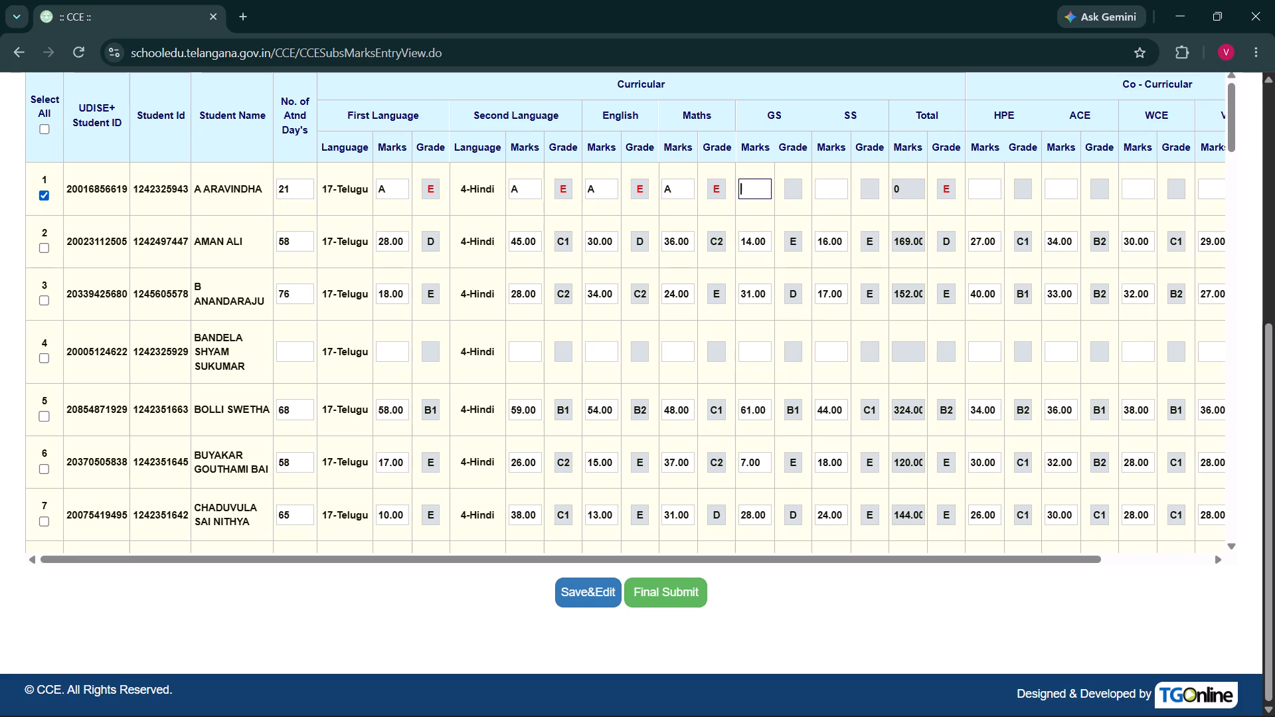
key("a")
key("Tab")
key("a")
key("Tab")
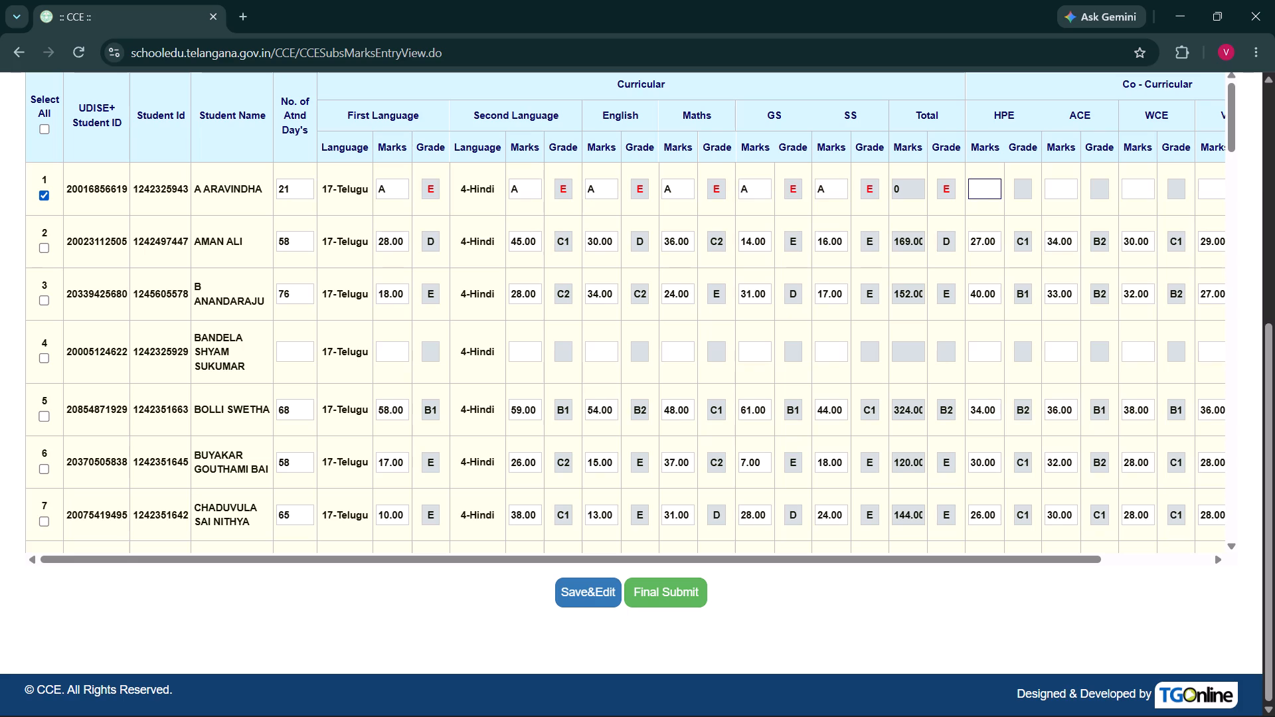
Enter student 1's co-curricular marks: HPE 28, ACE 32, WCE 30 and VELS 30.
type("28")
key("Tab")
type("32")
key("Tab")
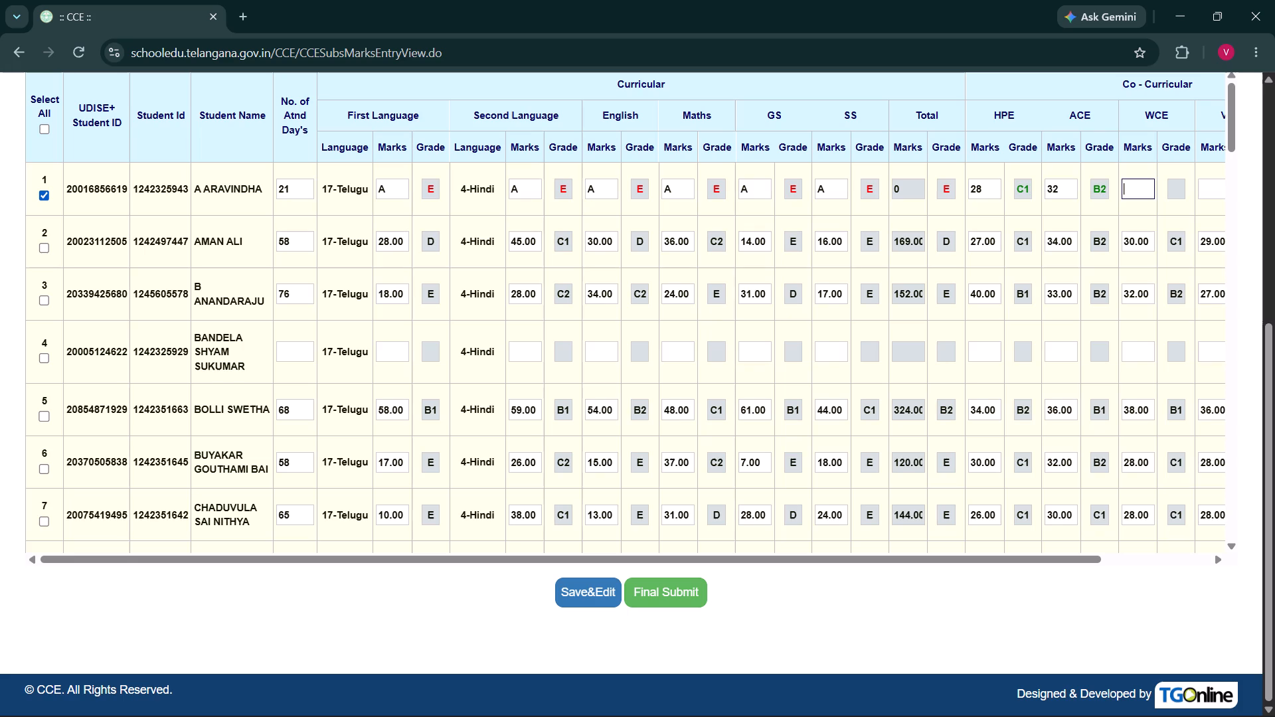
type("30")
key("Tab")
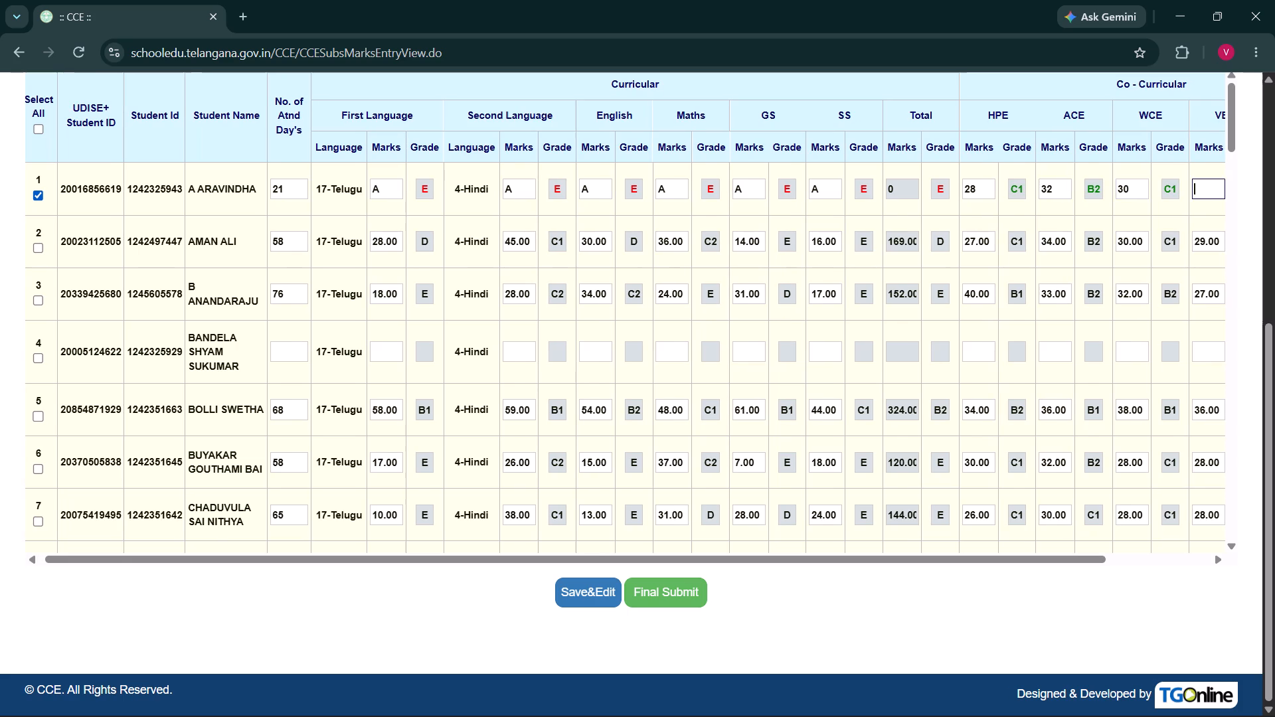
type("30")
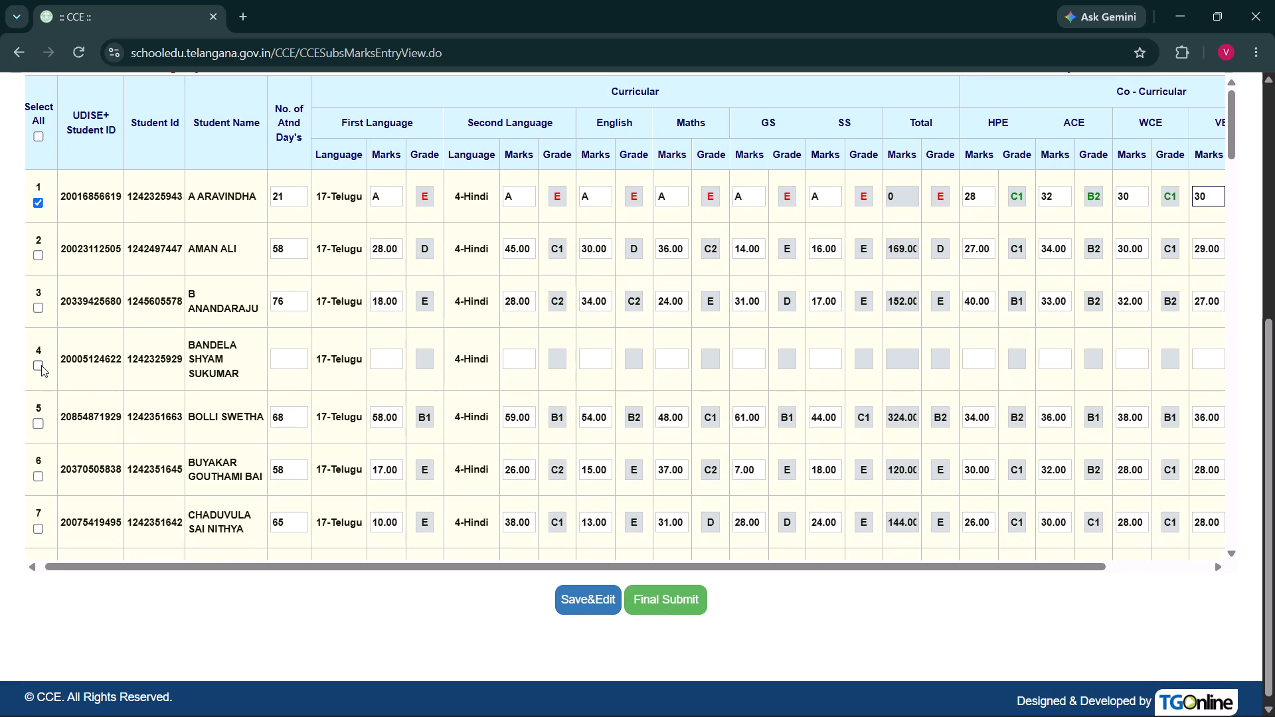
Select the rows of students 4 and 3 in the marks table.
left_click(41, 365)
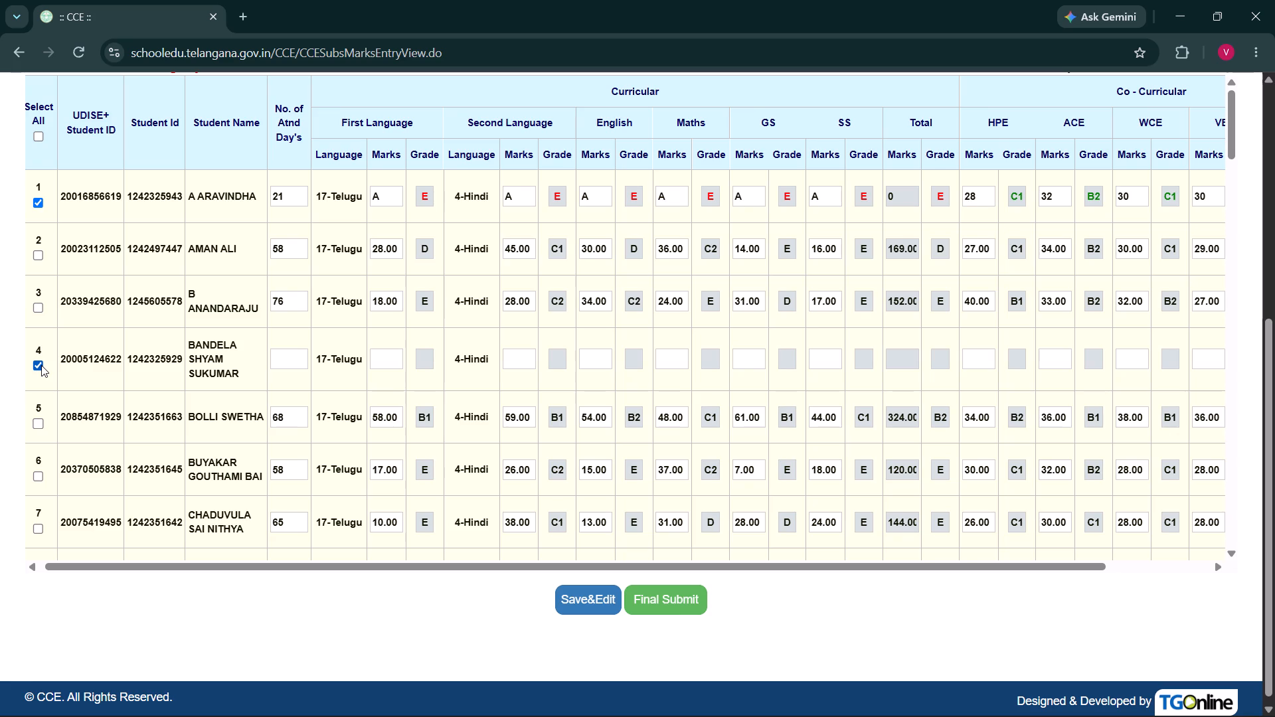
left_click(48, 310)
left_click(43, 381)
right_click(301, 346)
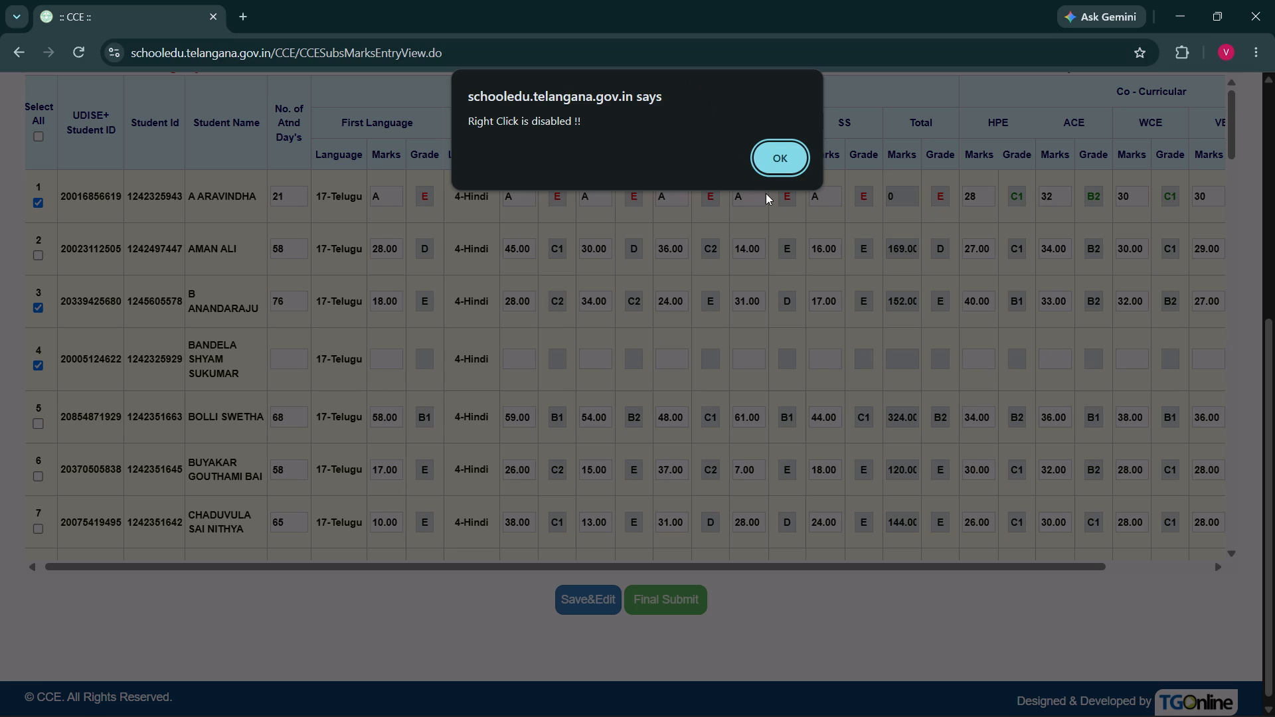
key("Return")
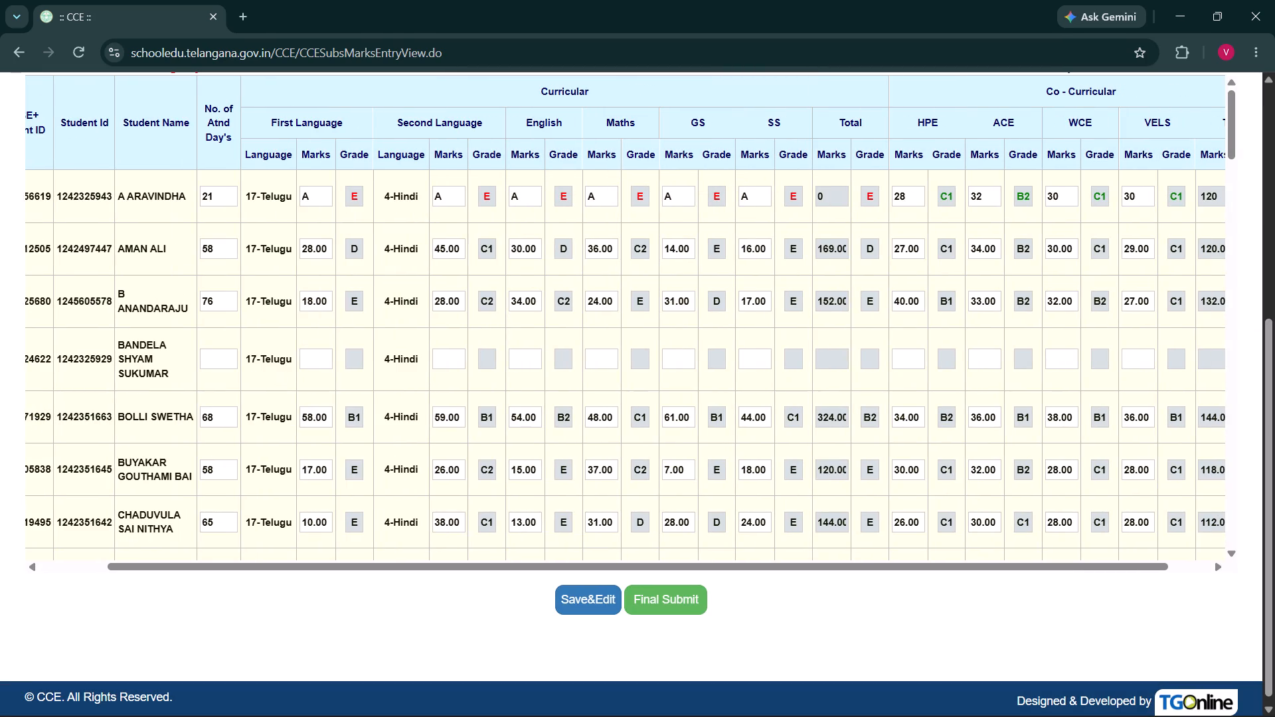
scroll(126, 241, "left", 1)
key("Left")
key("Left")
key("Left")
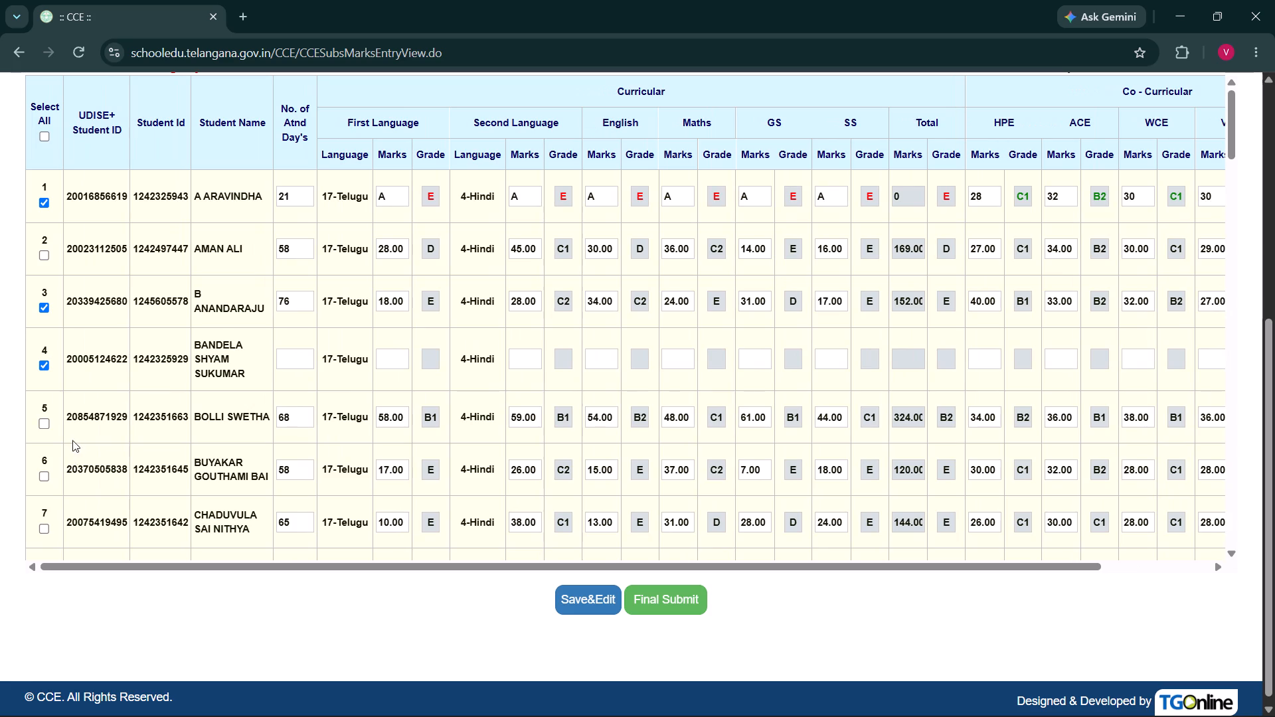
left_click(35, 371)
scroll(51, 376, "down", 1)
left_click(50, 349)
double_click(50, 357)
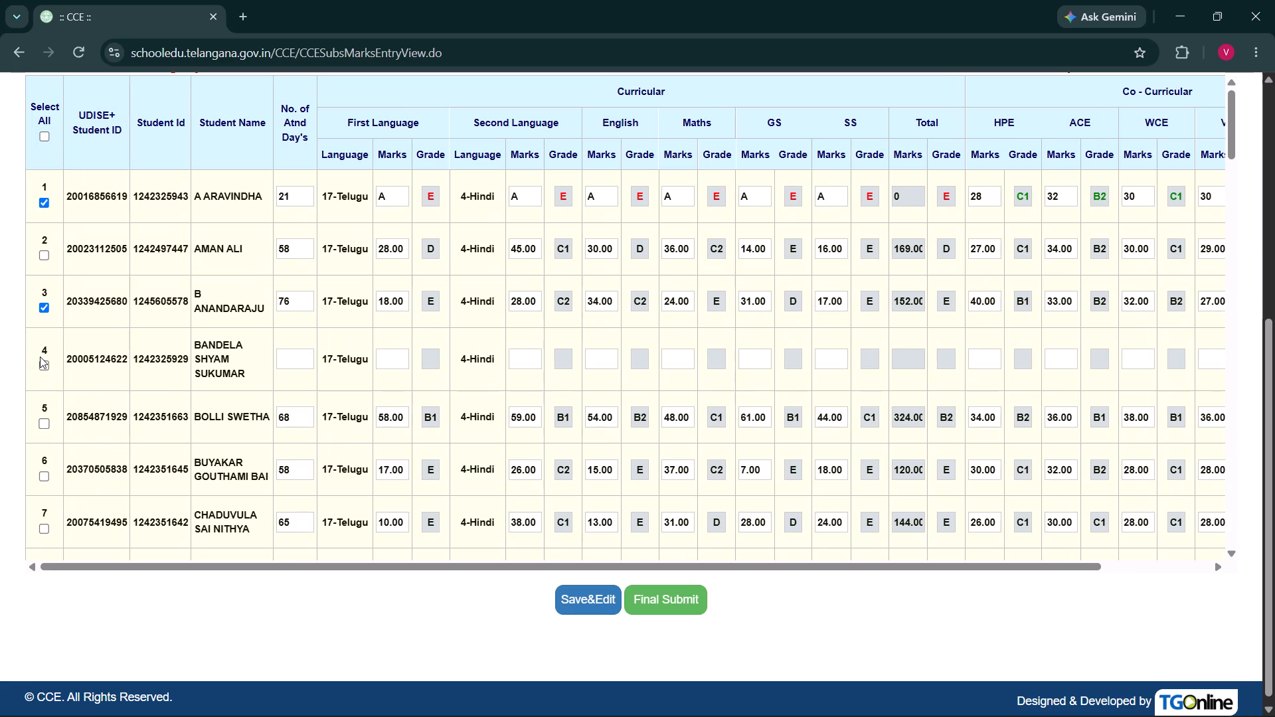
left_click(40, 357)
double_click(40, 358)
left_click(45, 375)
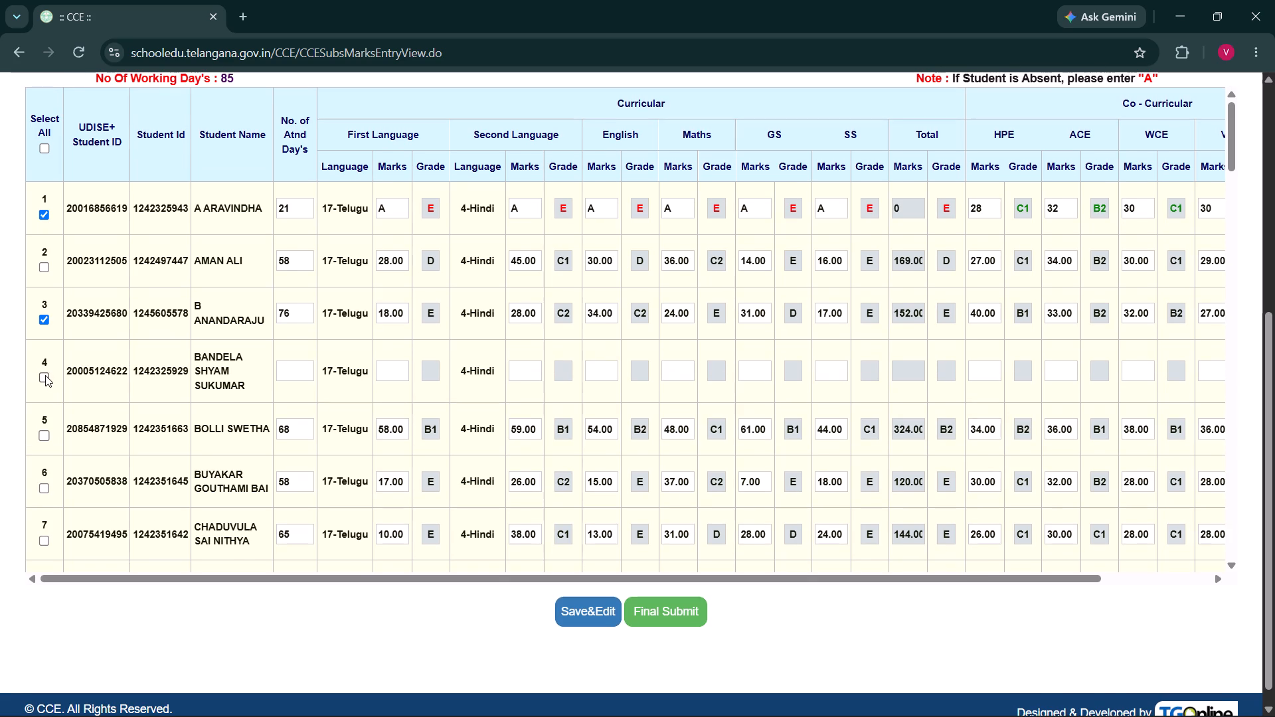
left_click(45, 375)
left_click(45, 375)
Set student 4's number of attended days to 63.
key("Tab")
type("63")
key("Tab")
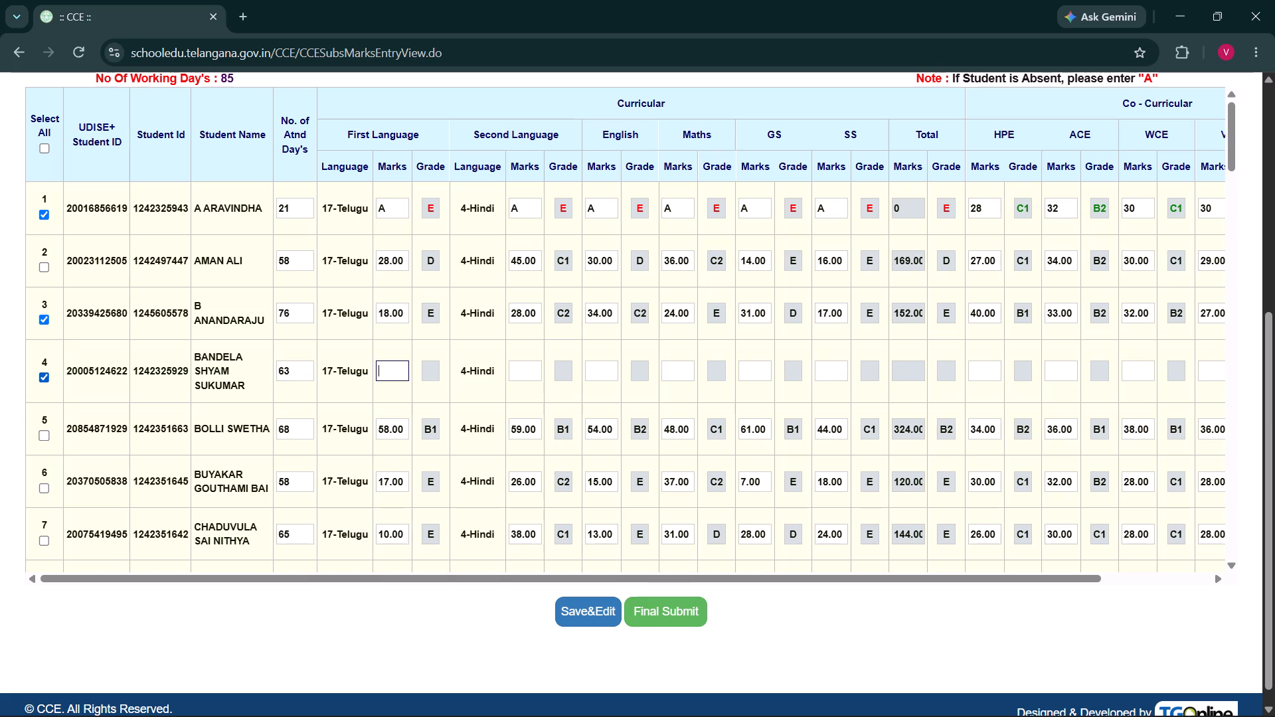
Enter student 4's curricular marks: First Language 20, Second Language 44, English 36, Maths 09, GS 31 and SS 23.
type("20")
key("Tab")
type("44")
key("Tab")
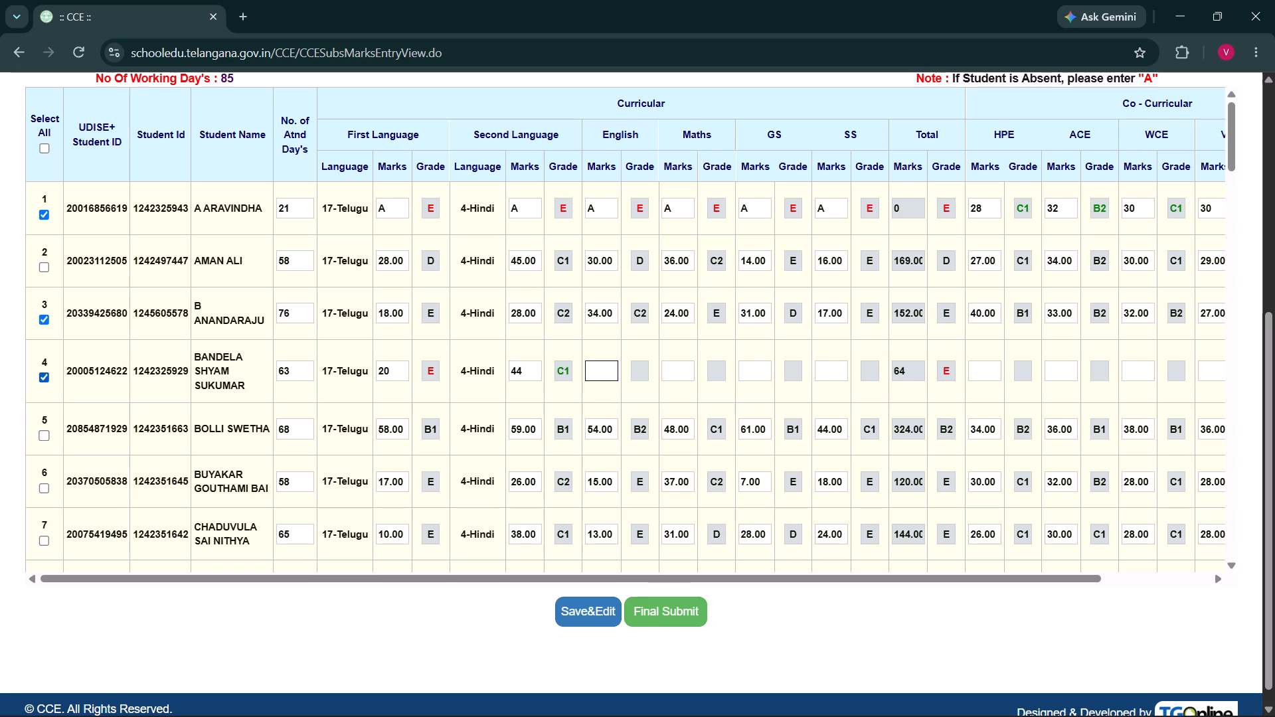
type("36")
key("Tab")
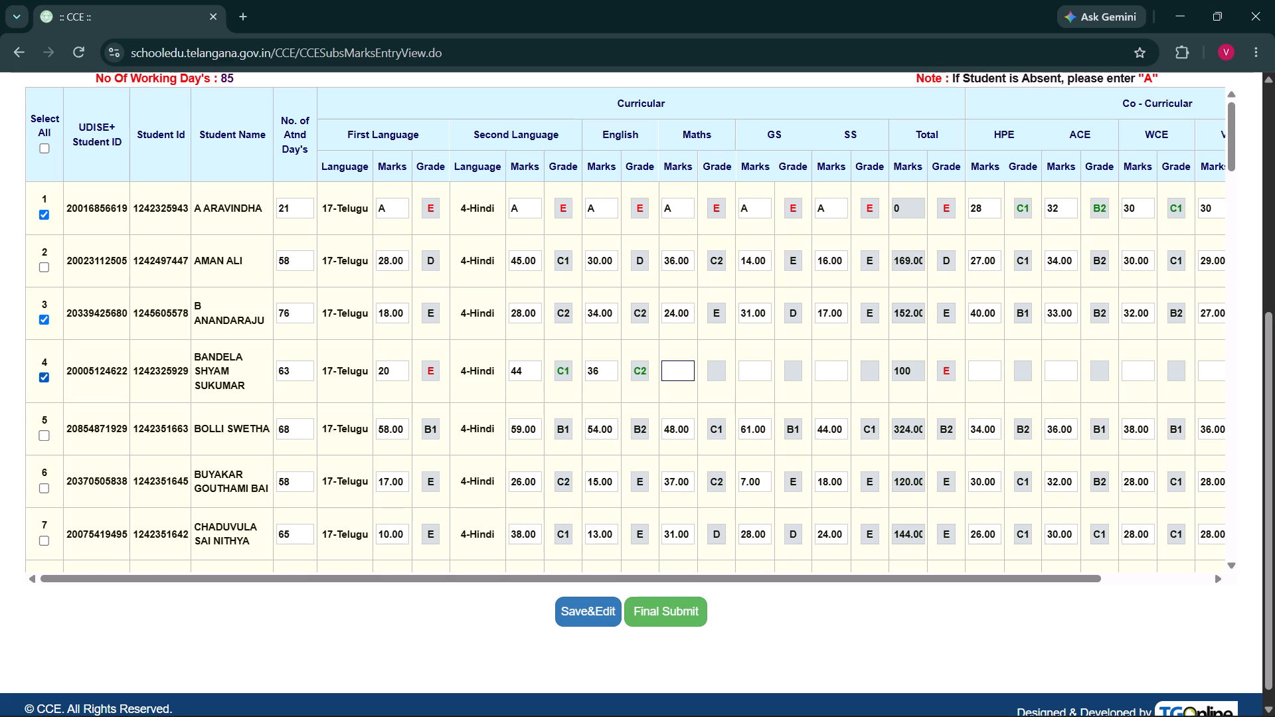
type("09")
key("Tab")
type("31")
key("Tab")
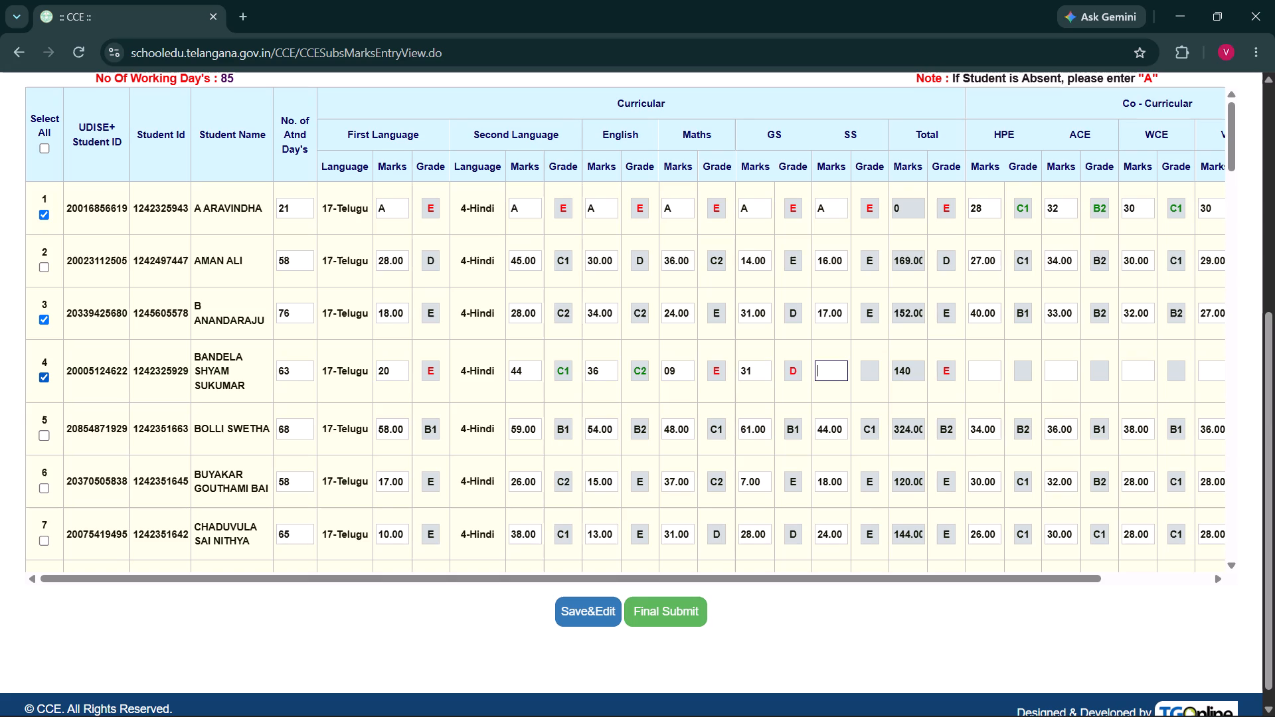
type("23")
key("Tab")
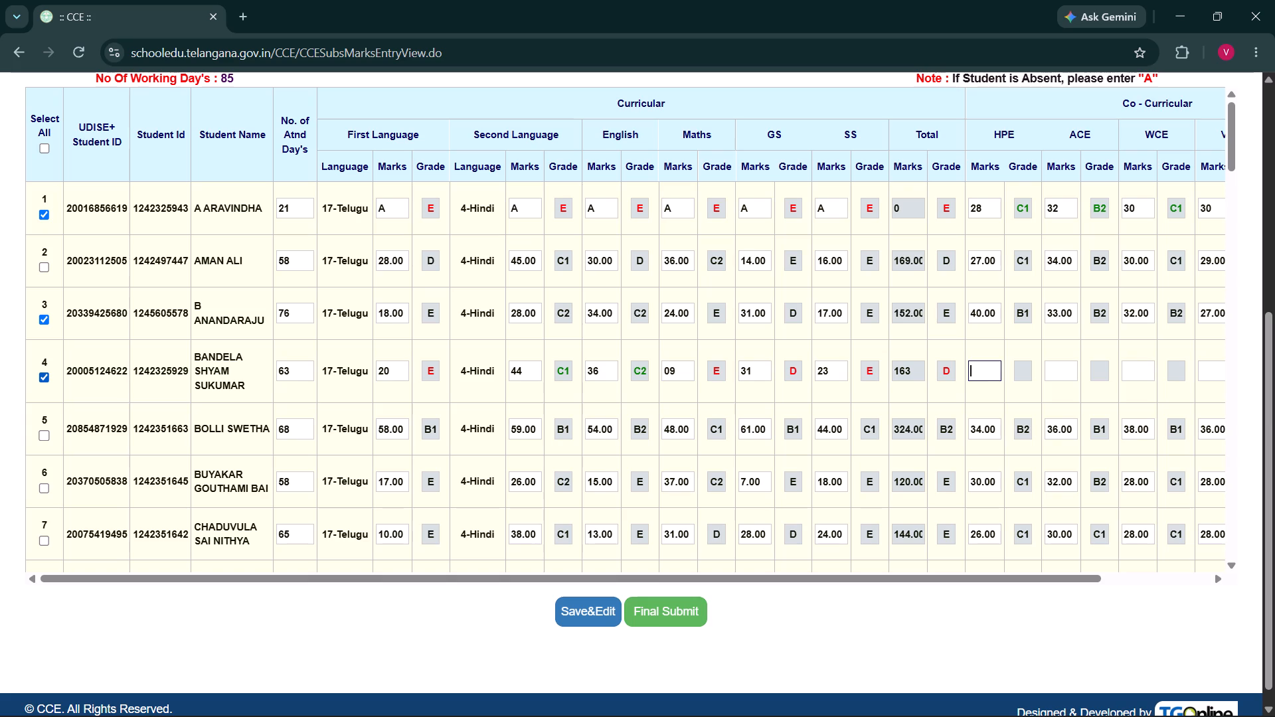
Enter student 4's co-curricular marks: HPE 36, ACE 32, WCE 42 and VELS 40.
key("Tab")
left_click(457, 328)
left_click(619, 324)
left_click(968, 362)
left_click(968, 362)
type("36")
key("Tab")
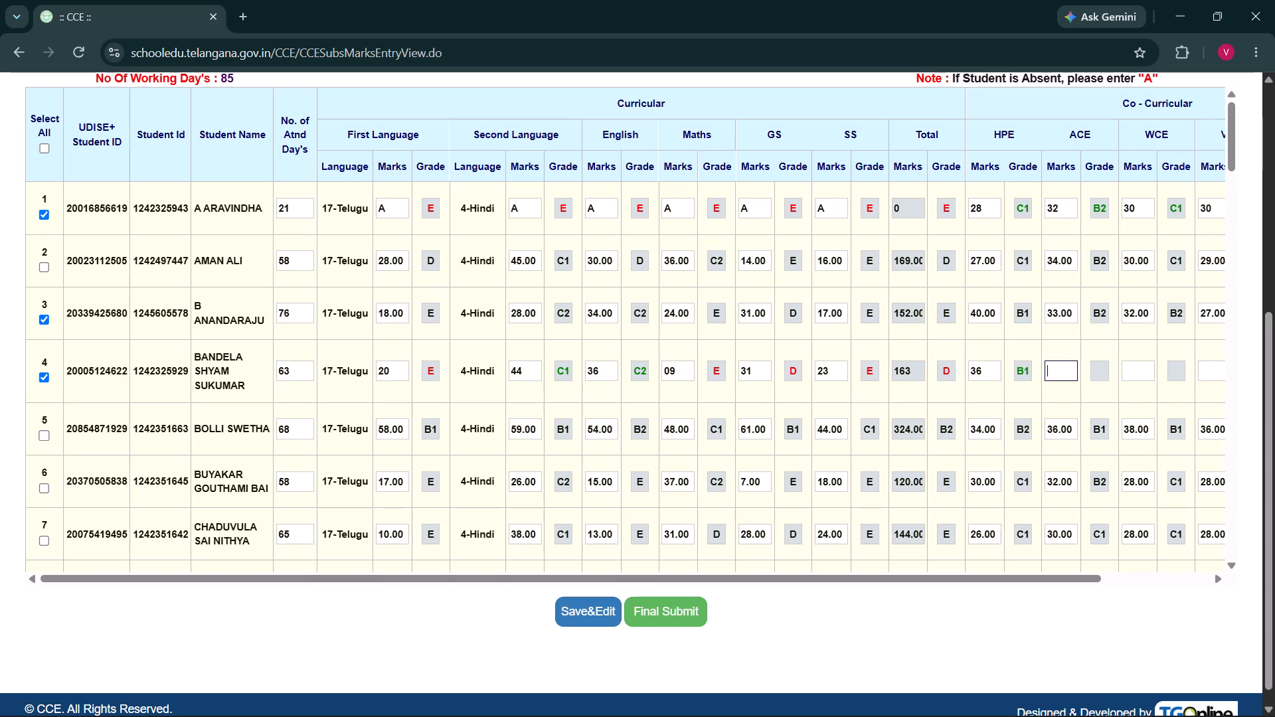
type("32")
key("Tab")
type("42")
key("Tab")
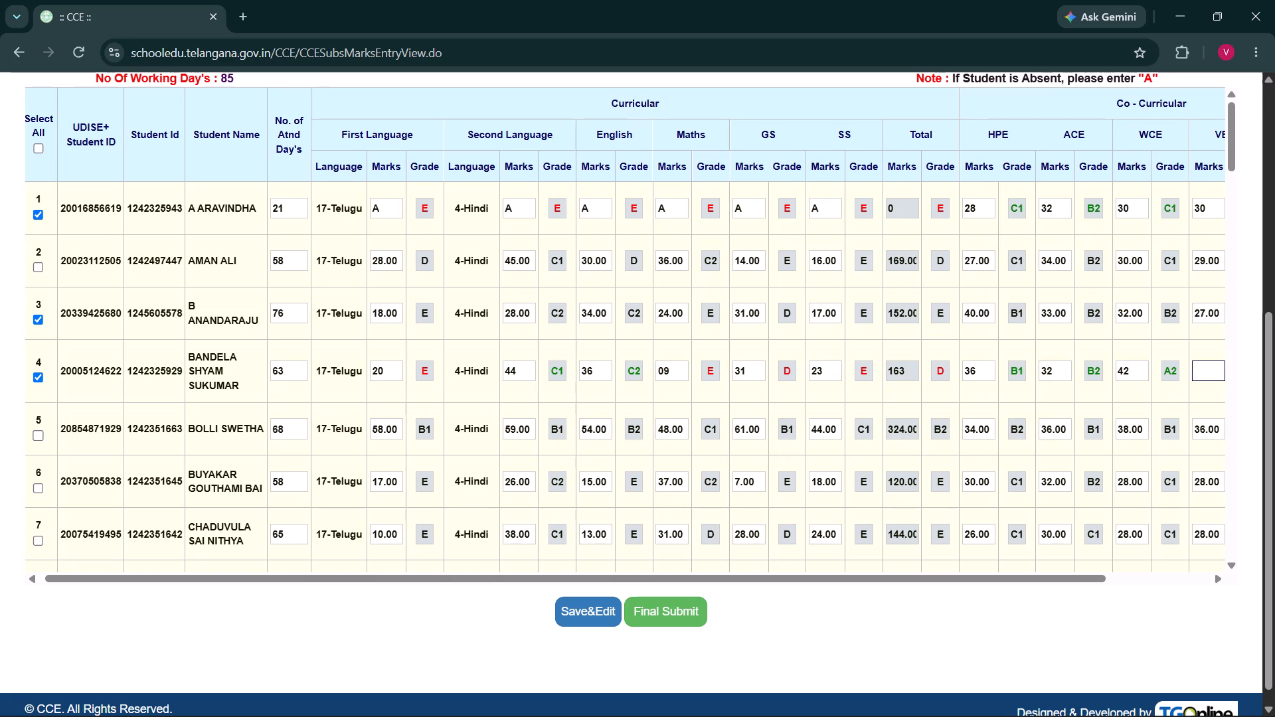
type("40")
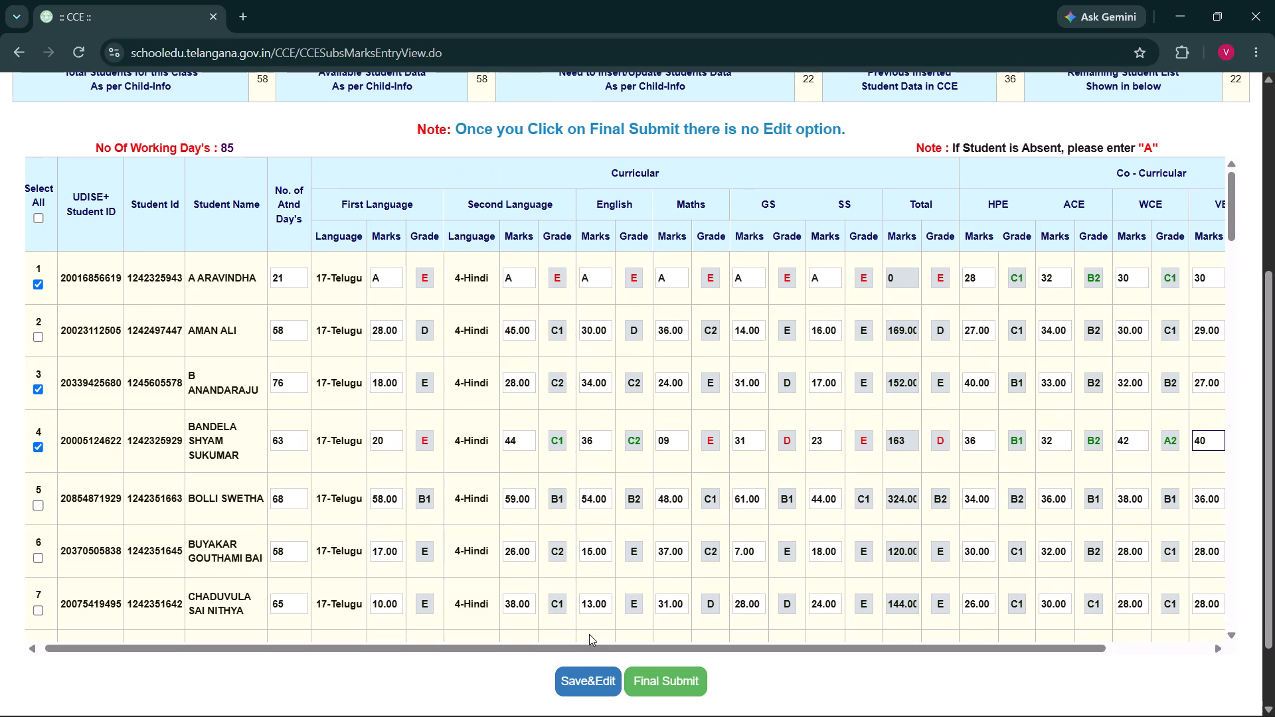
Save the entered marks with editing still allowed and reload the class 6, section B marks table.
left_click(600, 682)
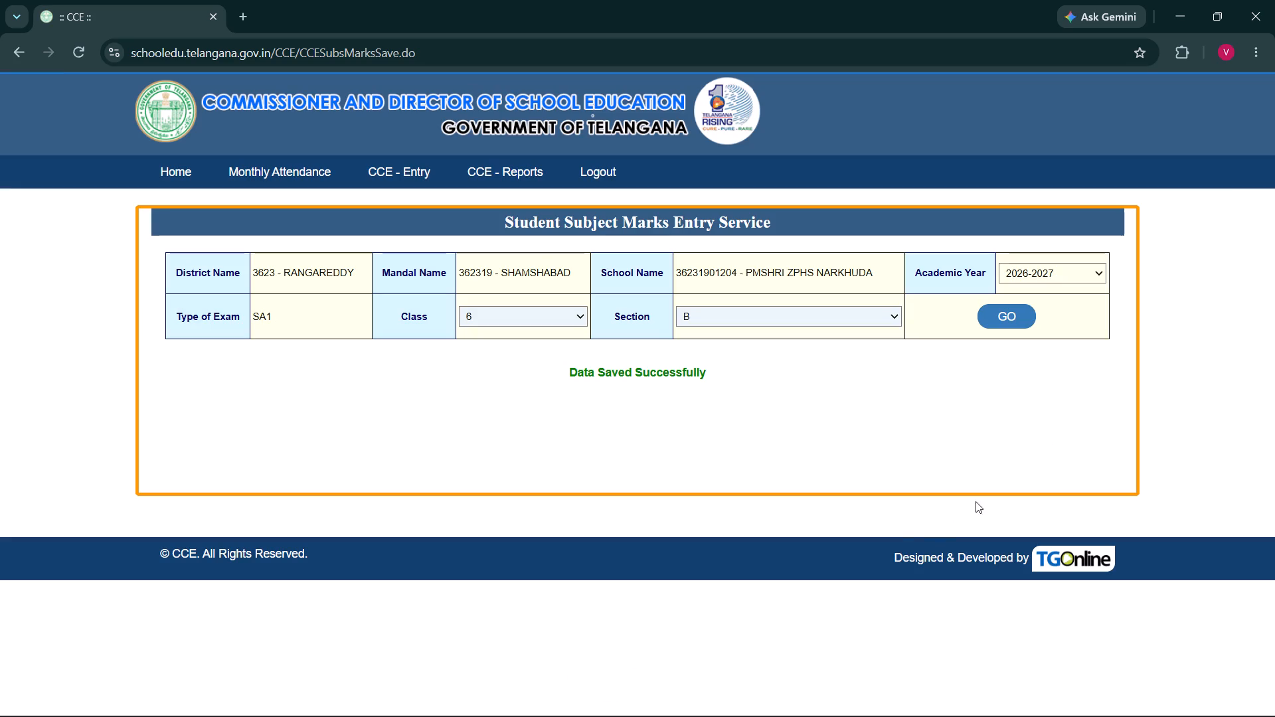
left_click(1011, 319)
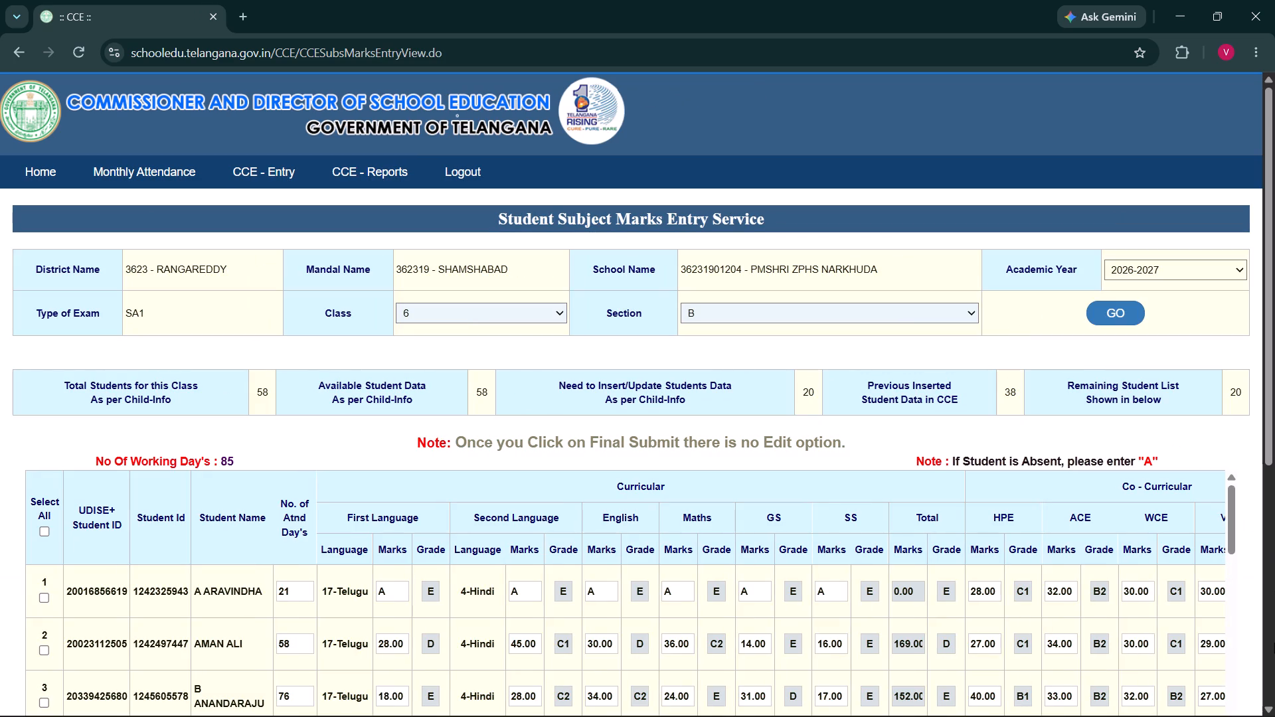
Select student 4's row and fill in the blank ACE mark with 32.
left_click(1265, 704)
left_click(1265, 704)
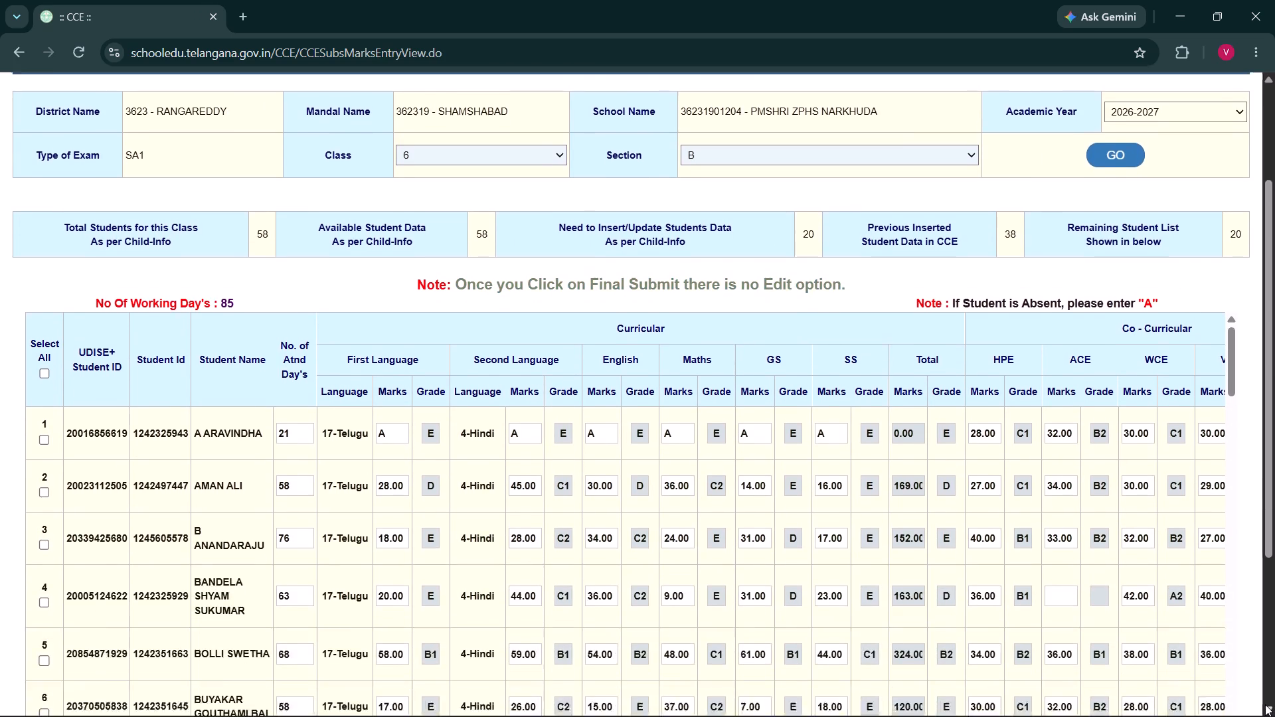
left_click(1265, 704)
triple_click(1265, 704)
double_click(1265, 704)
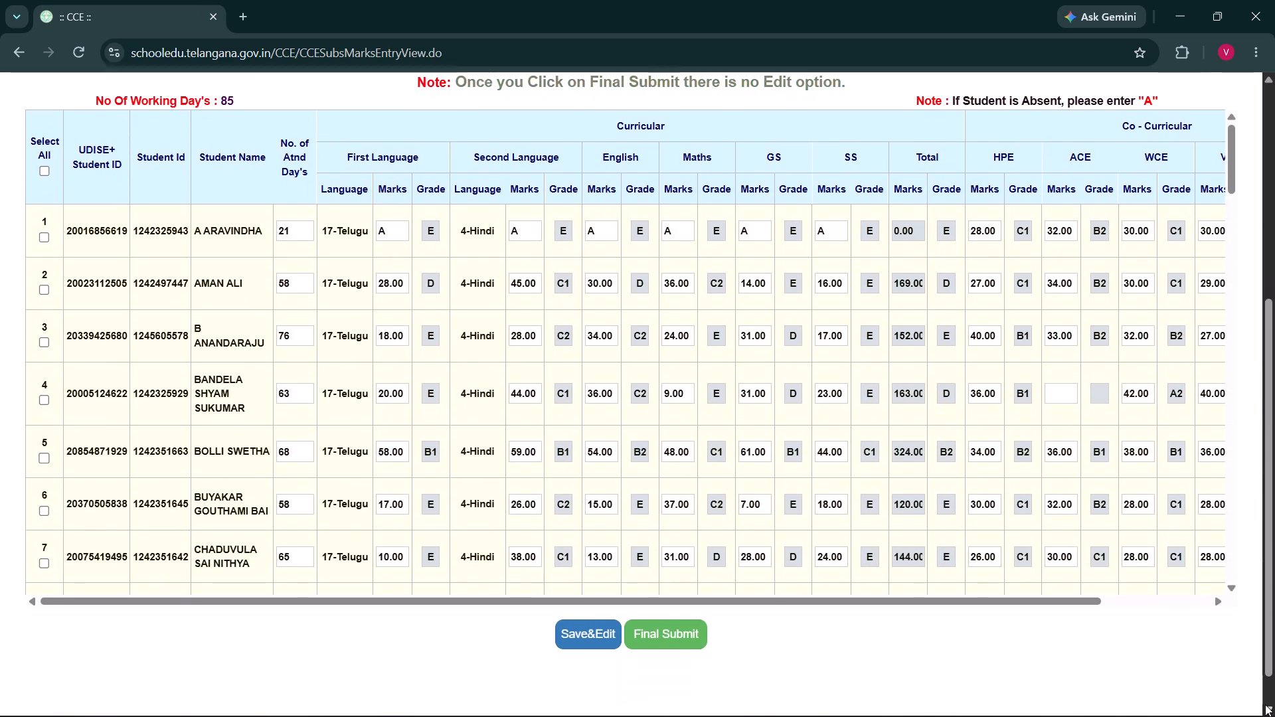
left_click(1265, 704)
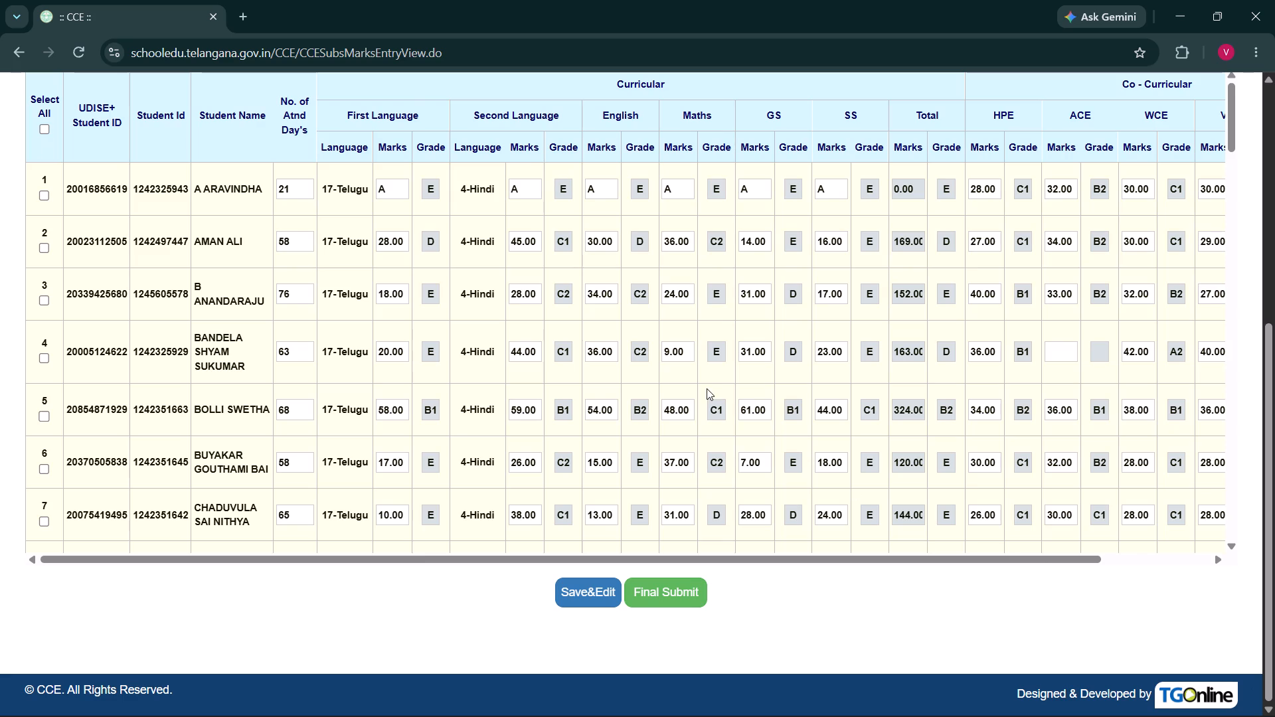
left_click(47, 345)
left_click(37, 358)
scroll(1049, 342, "up", 1)
right_click(1070, 347)
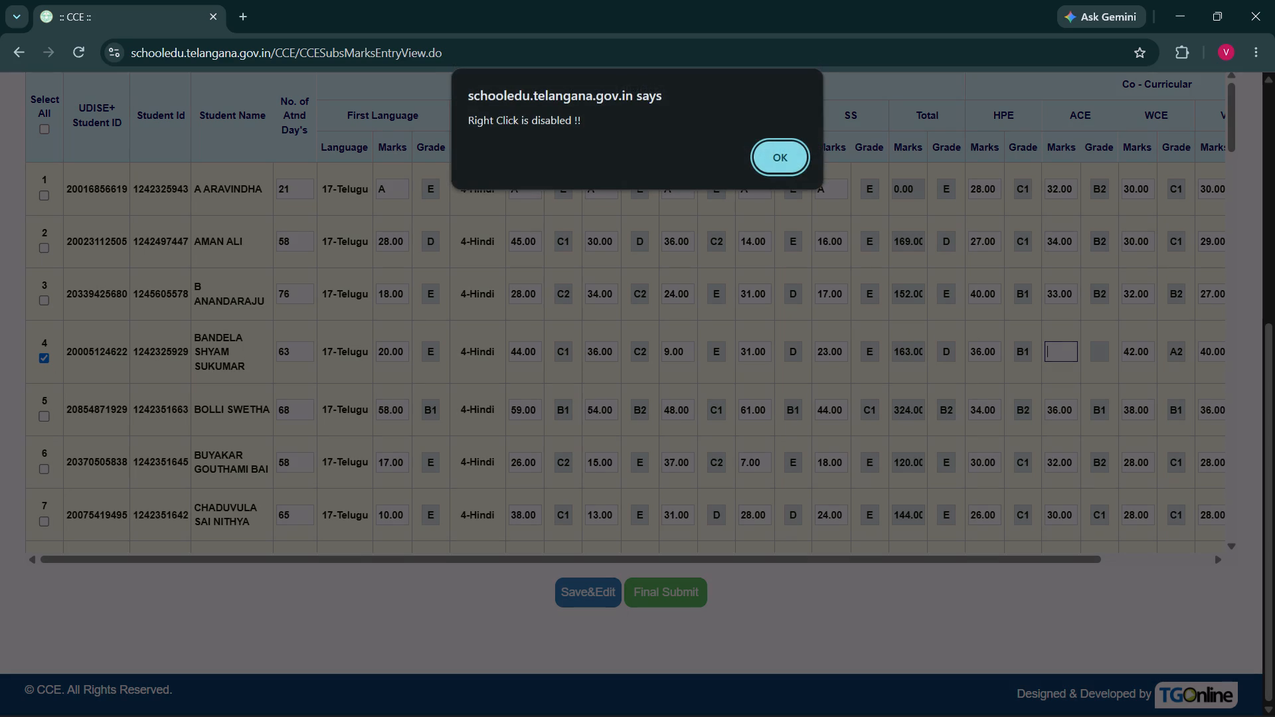
key("Return")
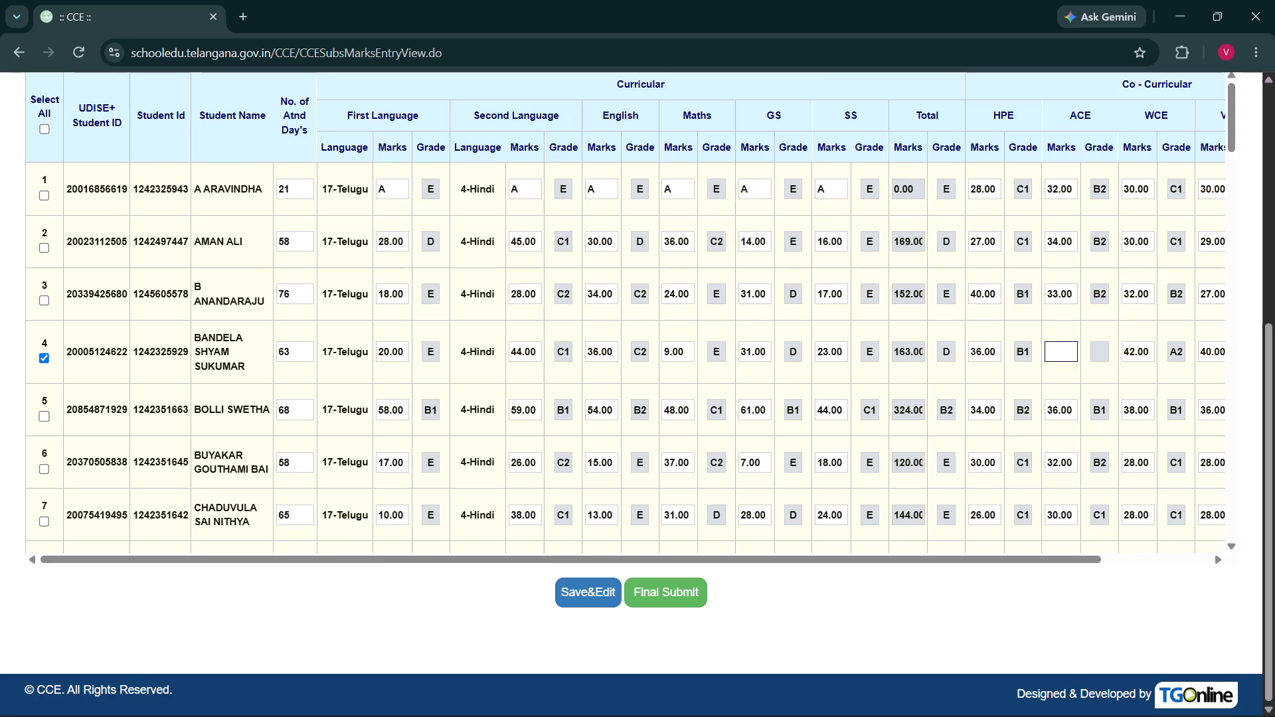
type("32")
key("Tab")
key("Tab")
key("Tab")
key("Tab")
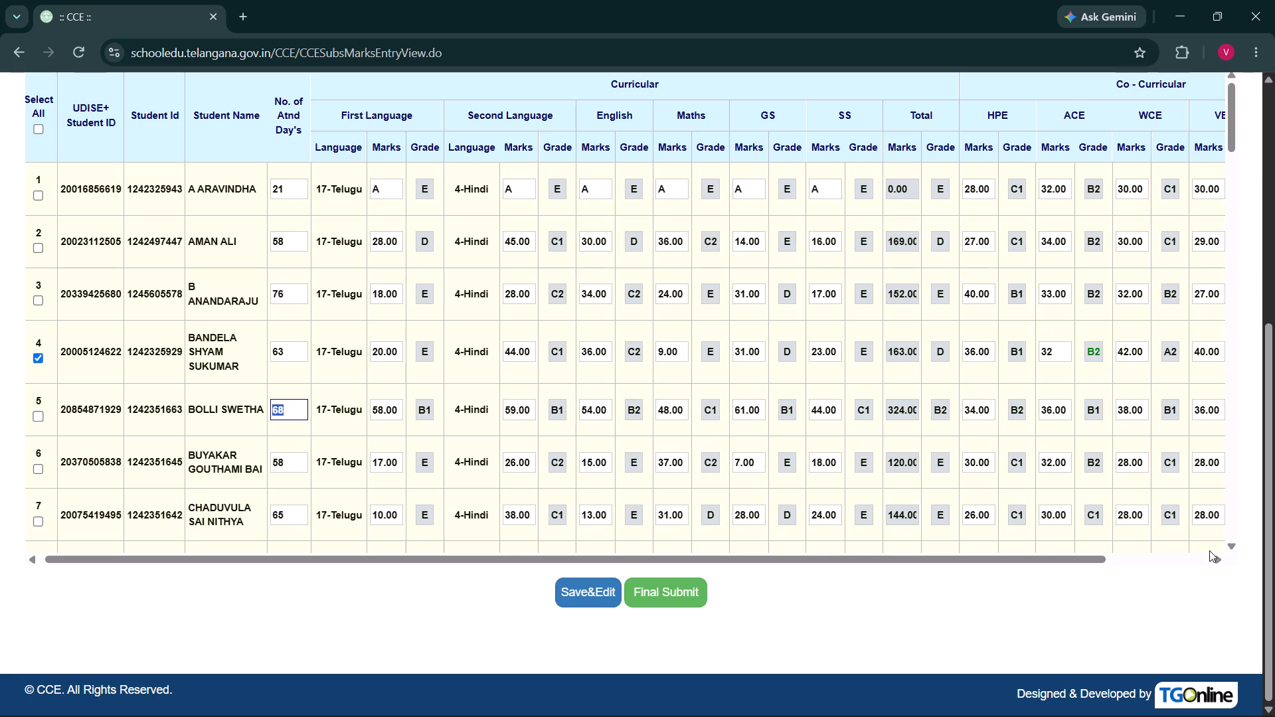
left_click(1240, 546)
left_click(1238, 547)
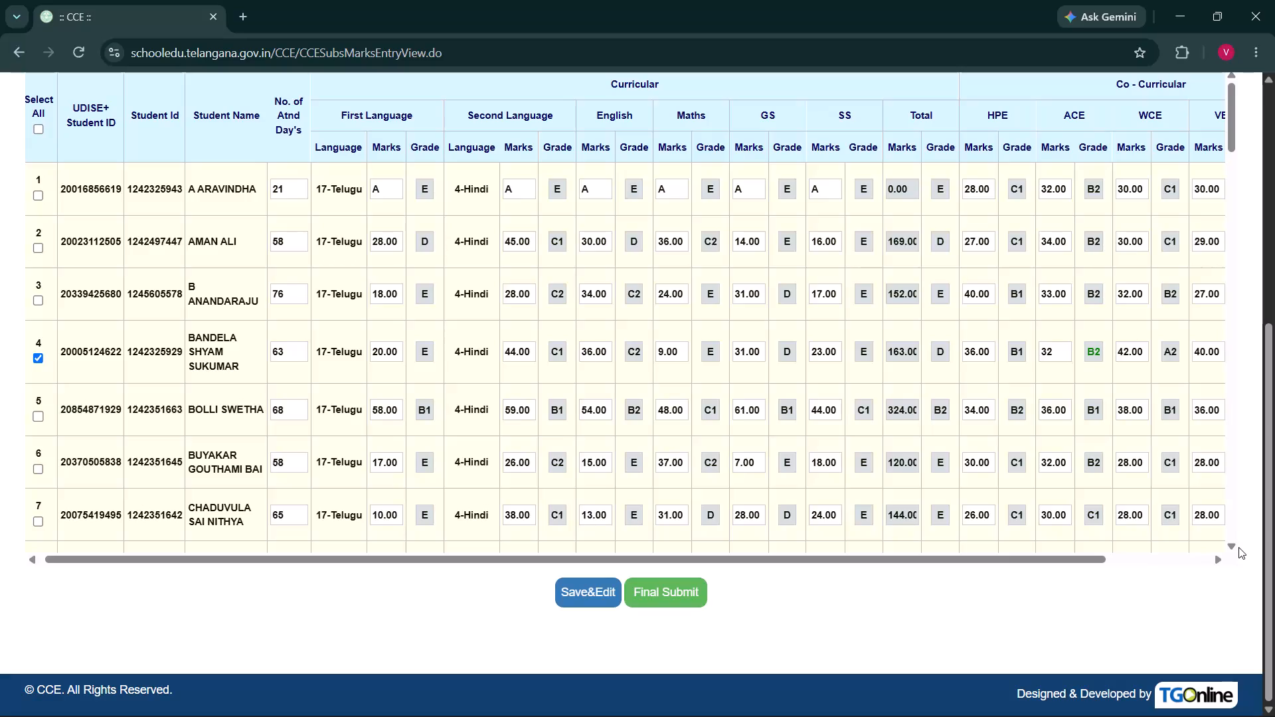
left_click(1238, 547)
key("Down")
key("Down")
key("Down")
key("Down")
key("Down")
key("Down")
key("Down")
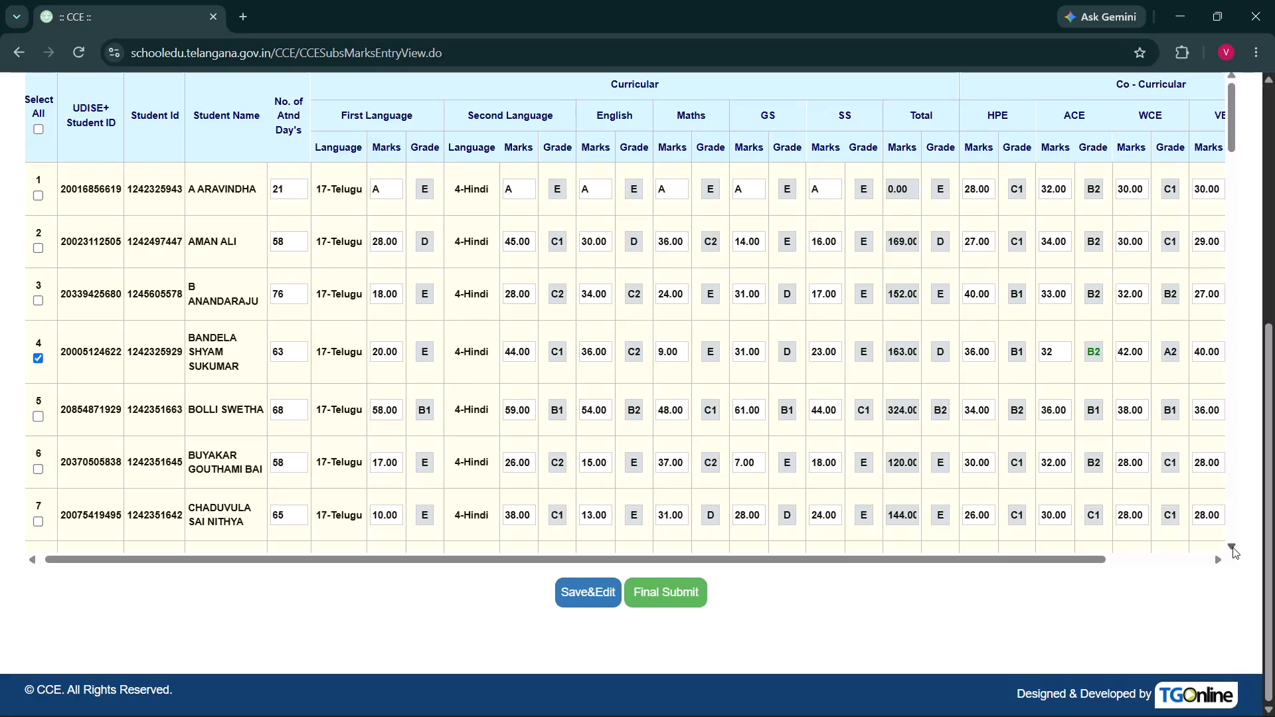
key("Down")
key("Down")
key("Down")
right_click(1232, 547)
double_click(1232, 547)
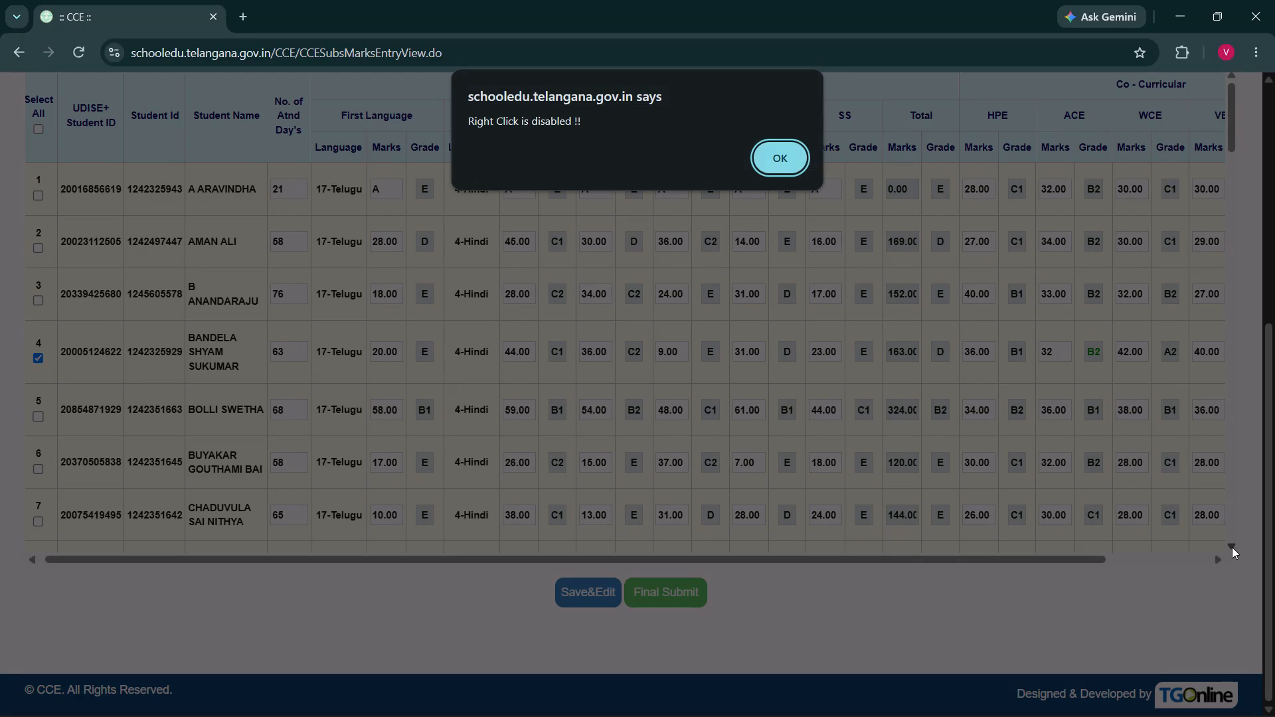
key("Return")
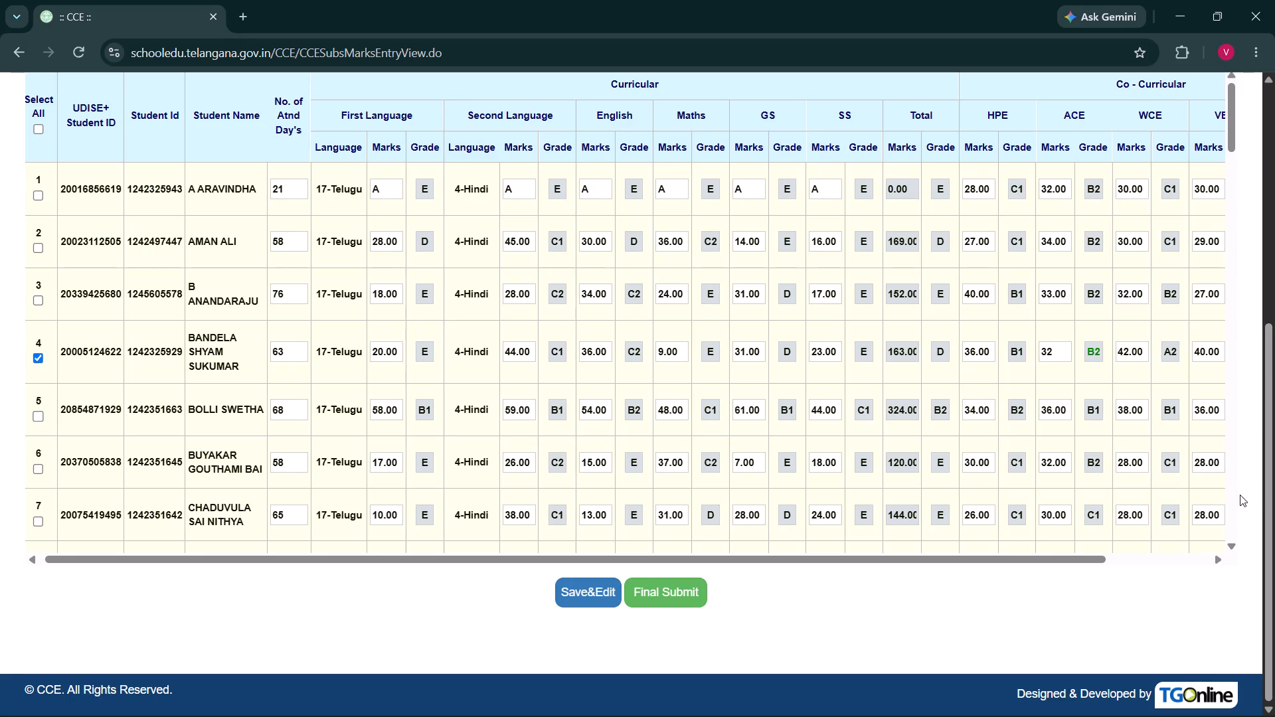
Select student 9's row and set the number of attended days to 35.
triple_click(1232, 546)
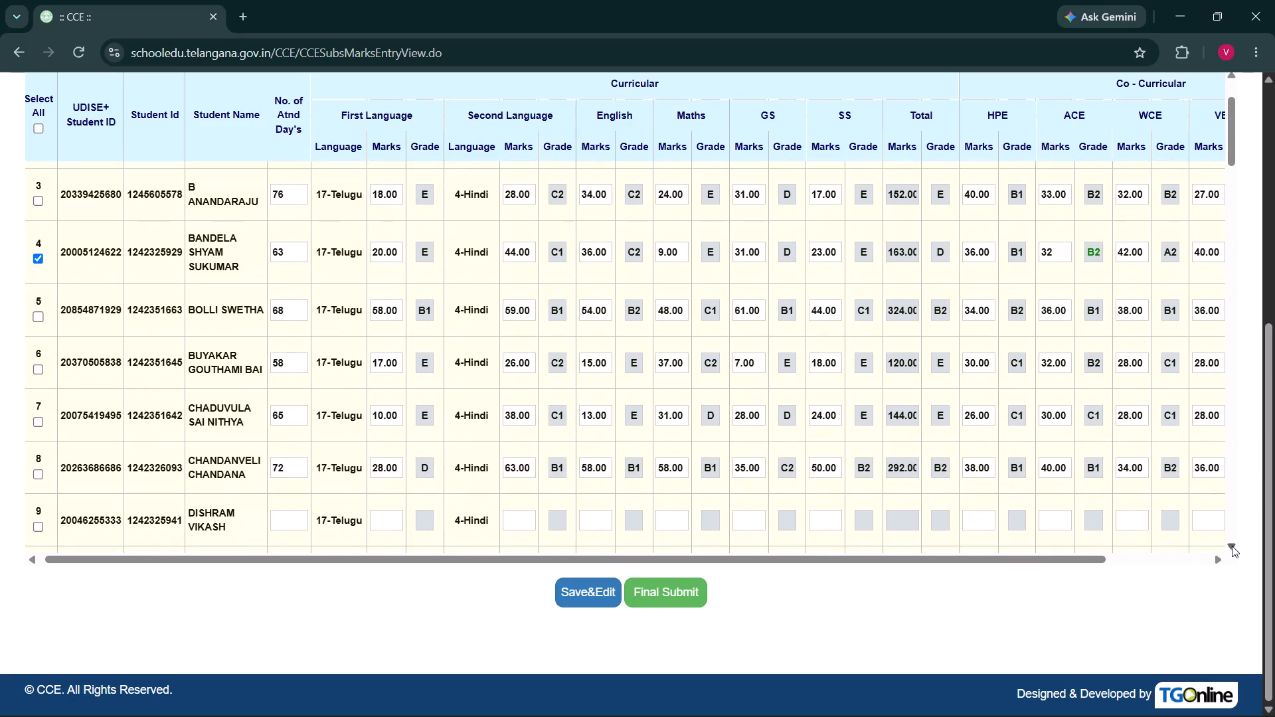
triple_click(1232, 546)
triple_click(1232, 546)
left_click(1232, 546)
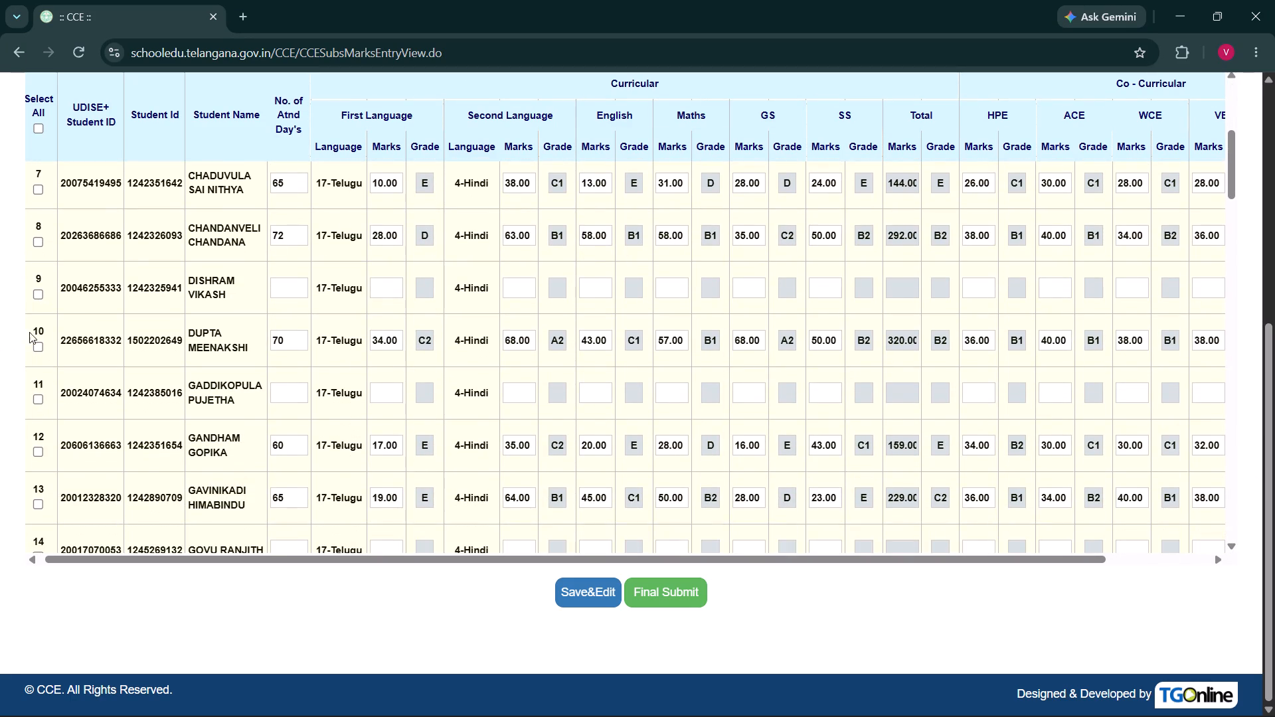
left_click(35, 289)
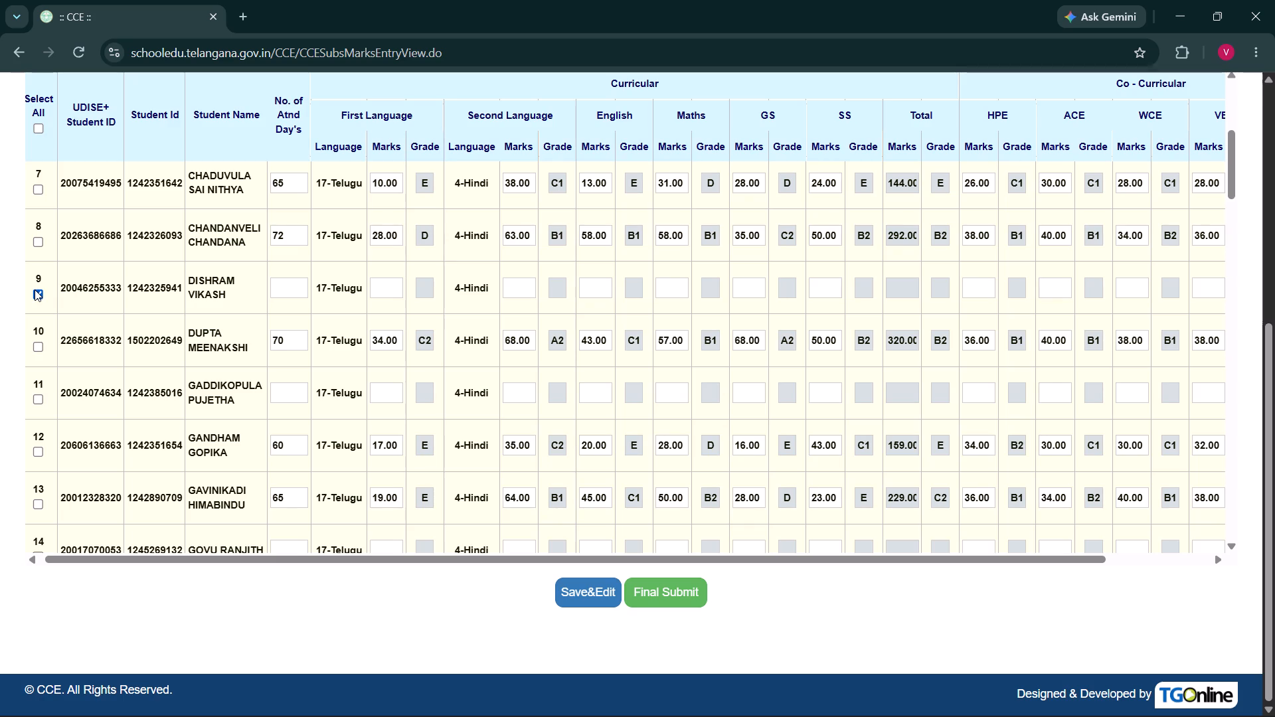
key("Tab")
type("35")
key("Tab")
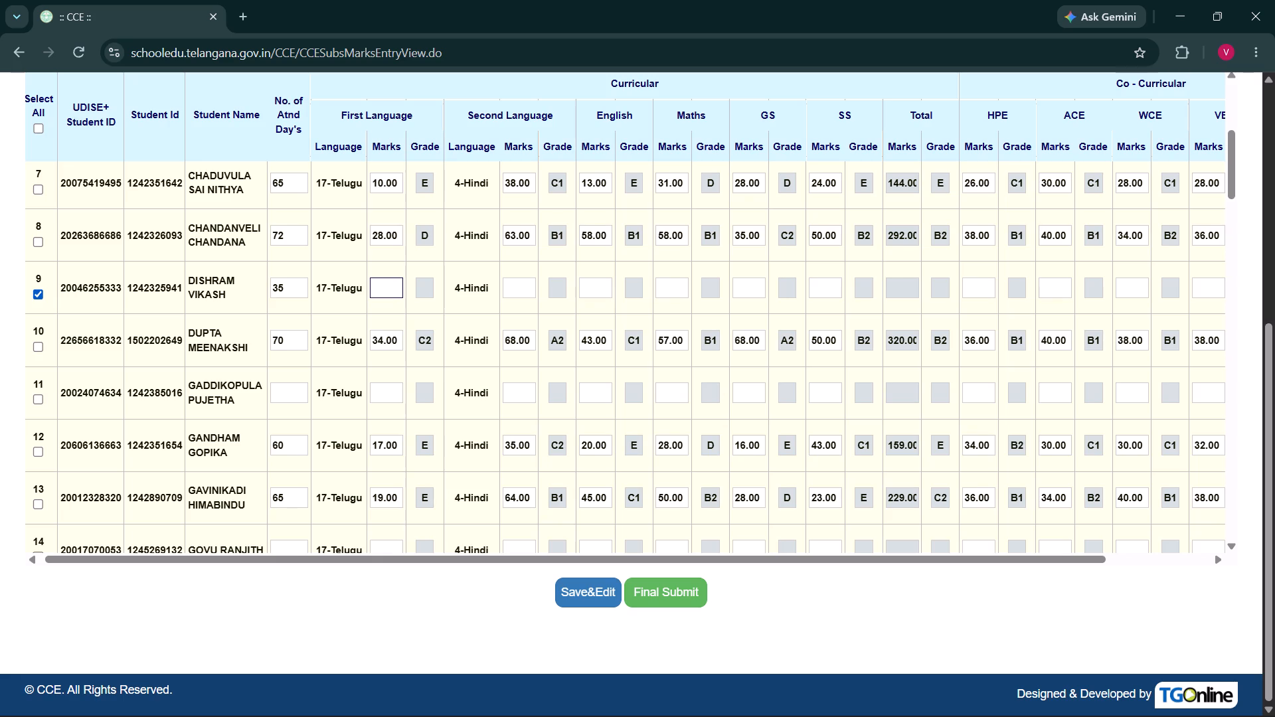
Enter student 9's curricular marks: Telugu 14, Hindi 51, English 42, Maths A, GS A and SS 21.
type("14")
key("Tab")
type("51")
key("Tab")
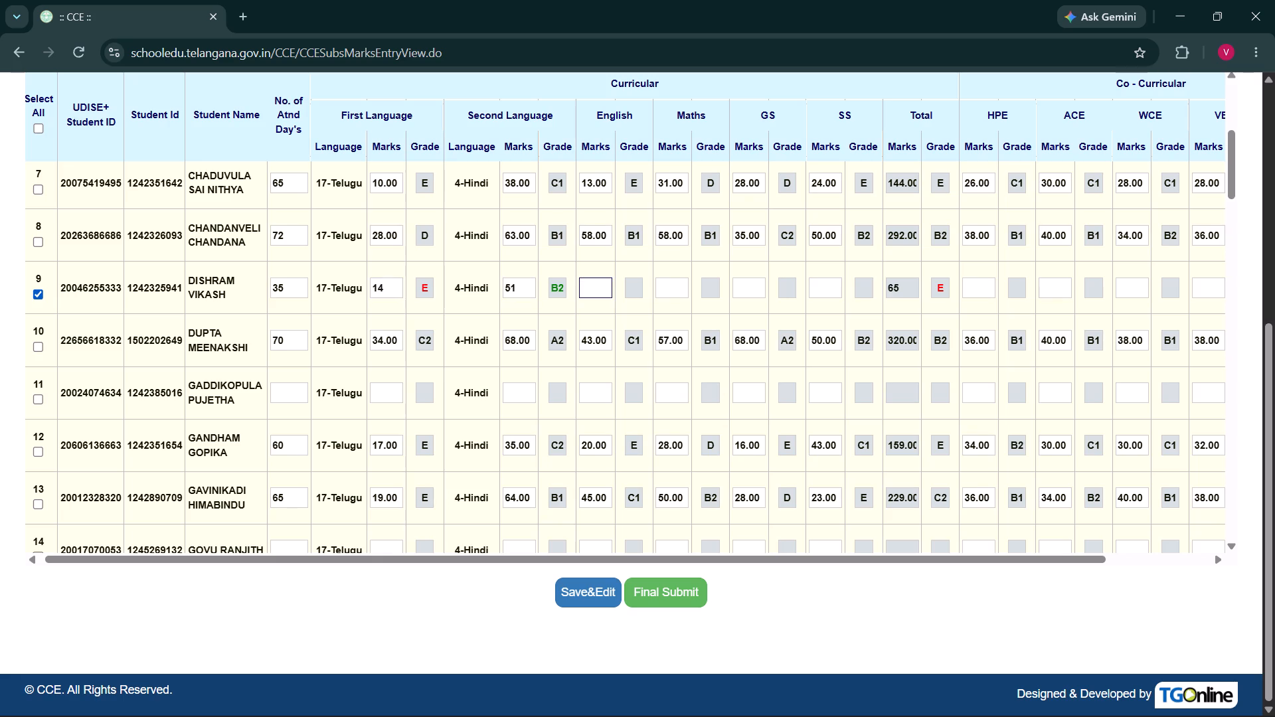
type("42")
key("Tab")
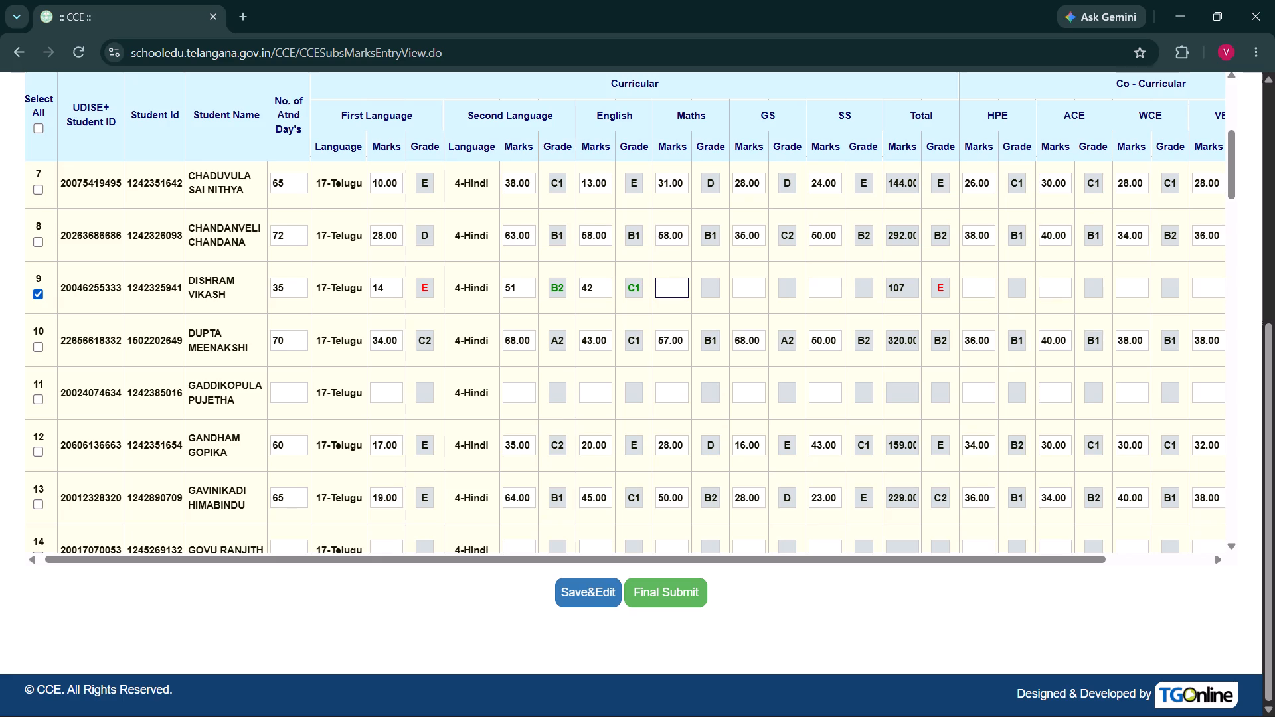
key("a")
key("Tab")
key("a")
key("Tab")
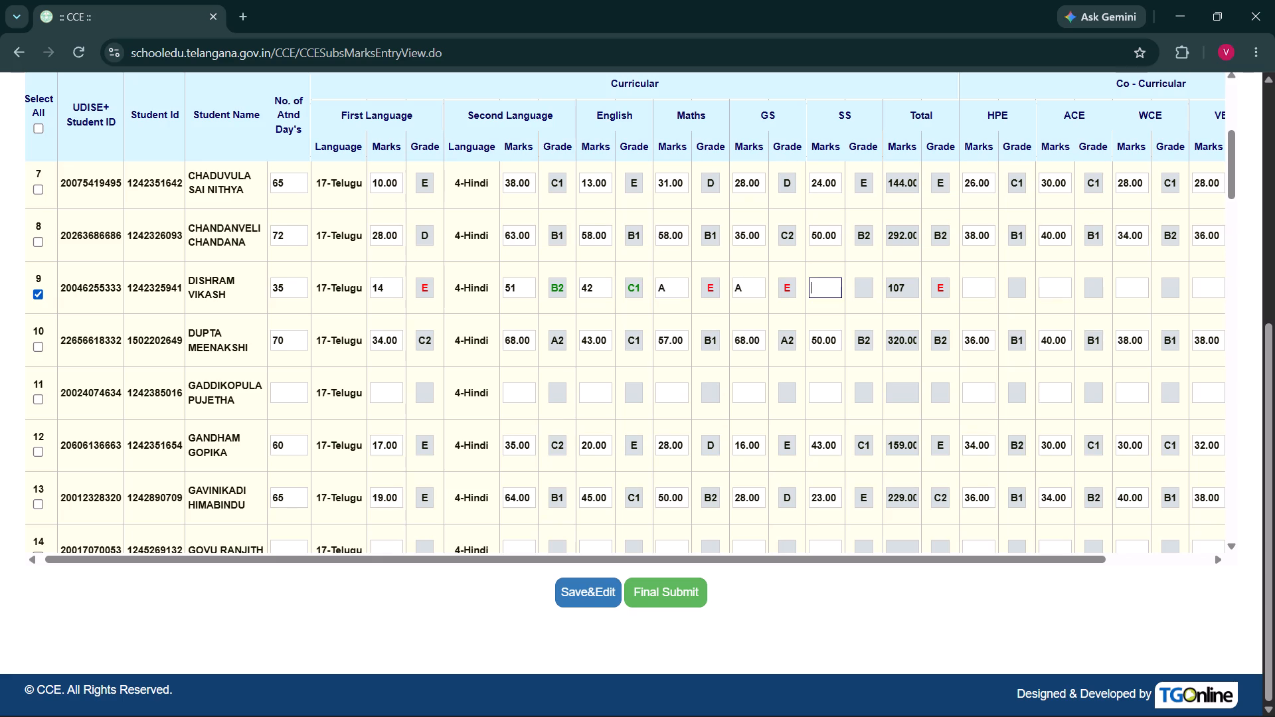
type("21")
key("Tab")
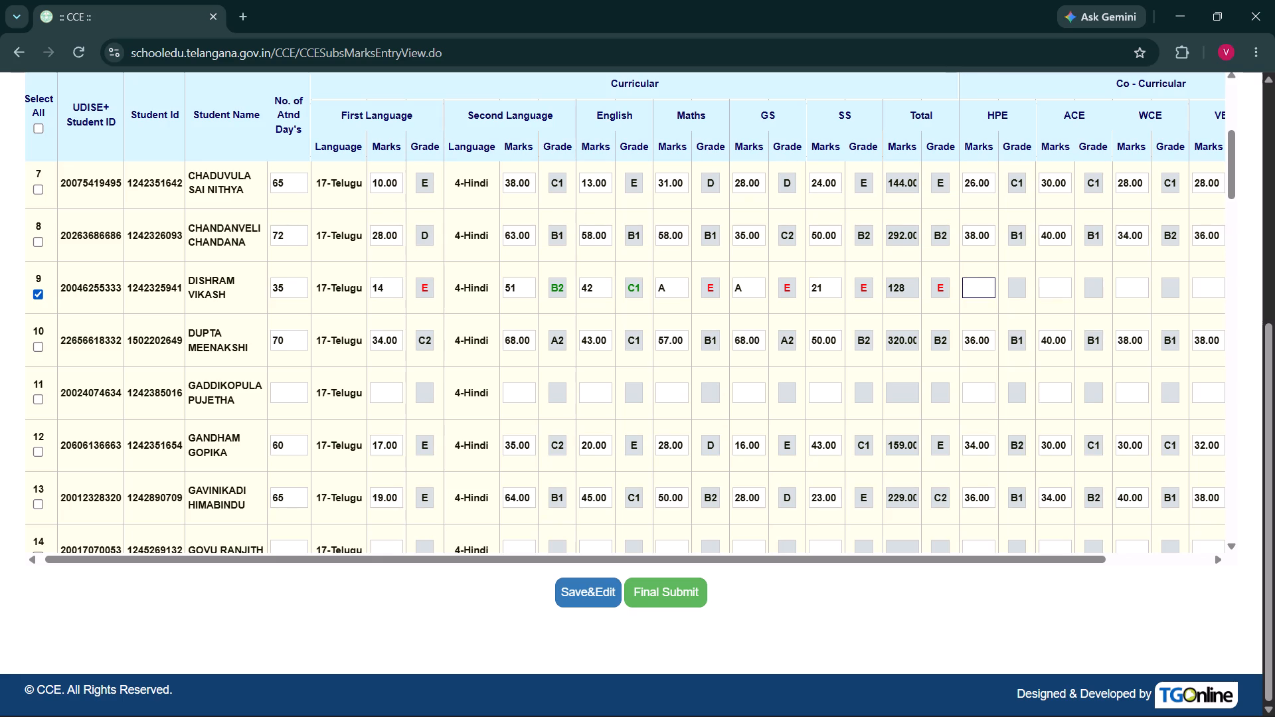
Enter student 9's co-curricular marks: HPE 24, ACE 28, WCE 30 and VELS 26.
type("24")
key("Tab")
type("28")
key("Tab")
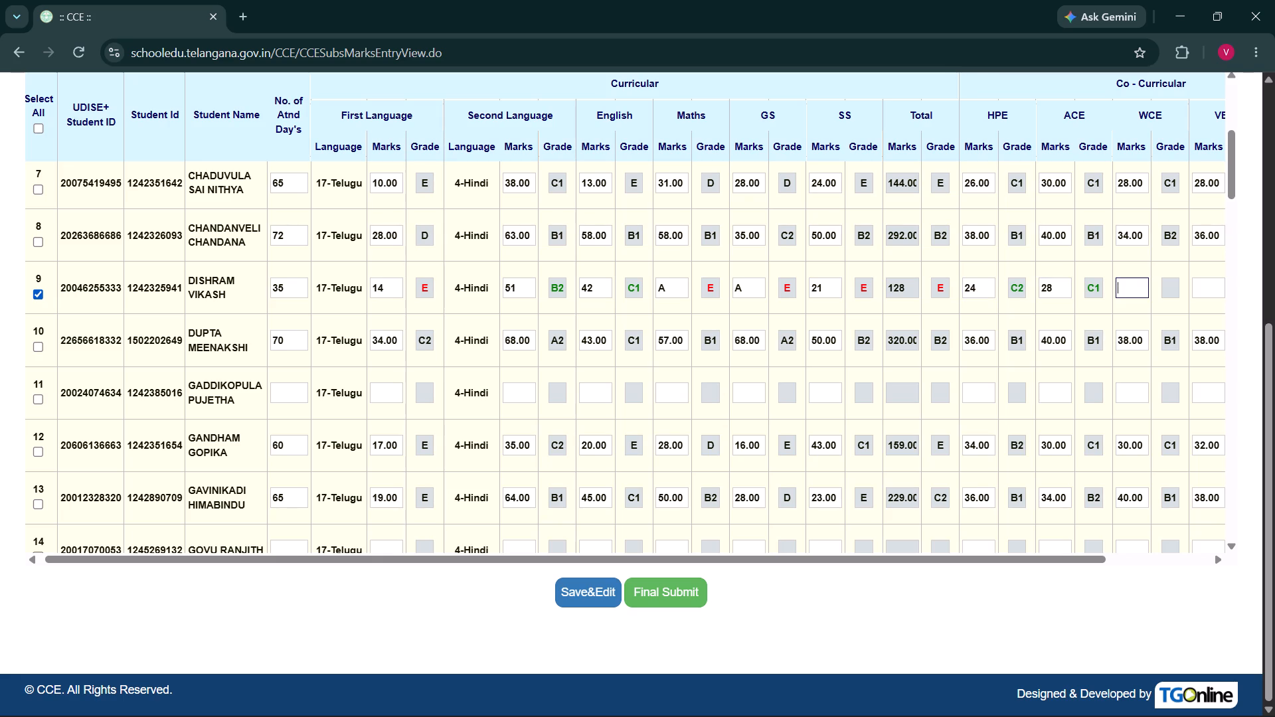
type("30")
key("Tab")
type("26")
key("Tab")
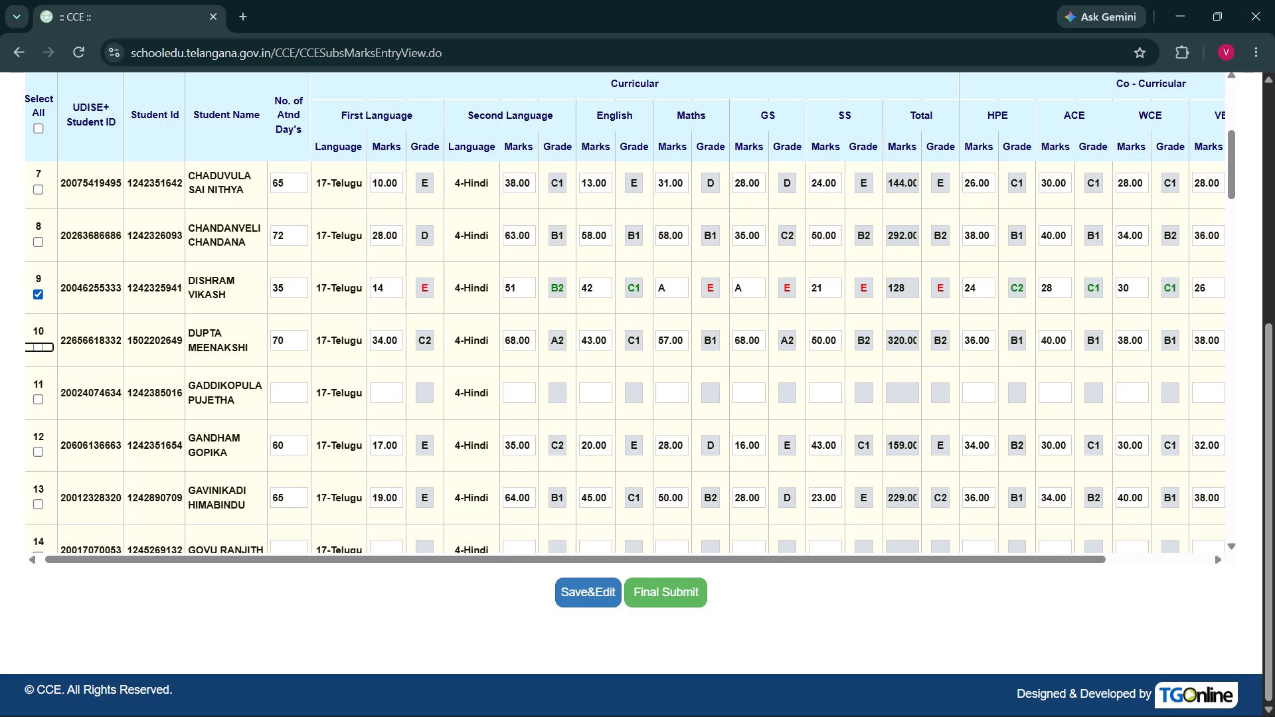
Select student 11's row and set the number of attended days to 45.
left_click(39, 398)
key("Tab")
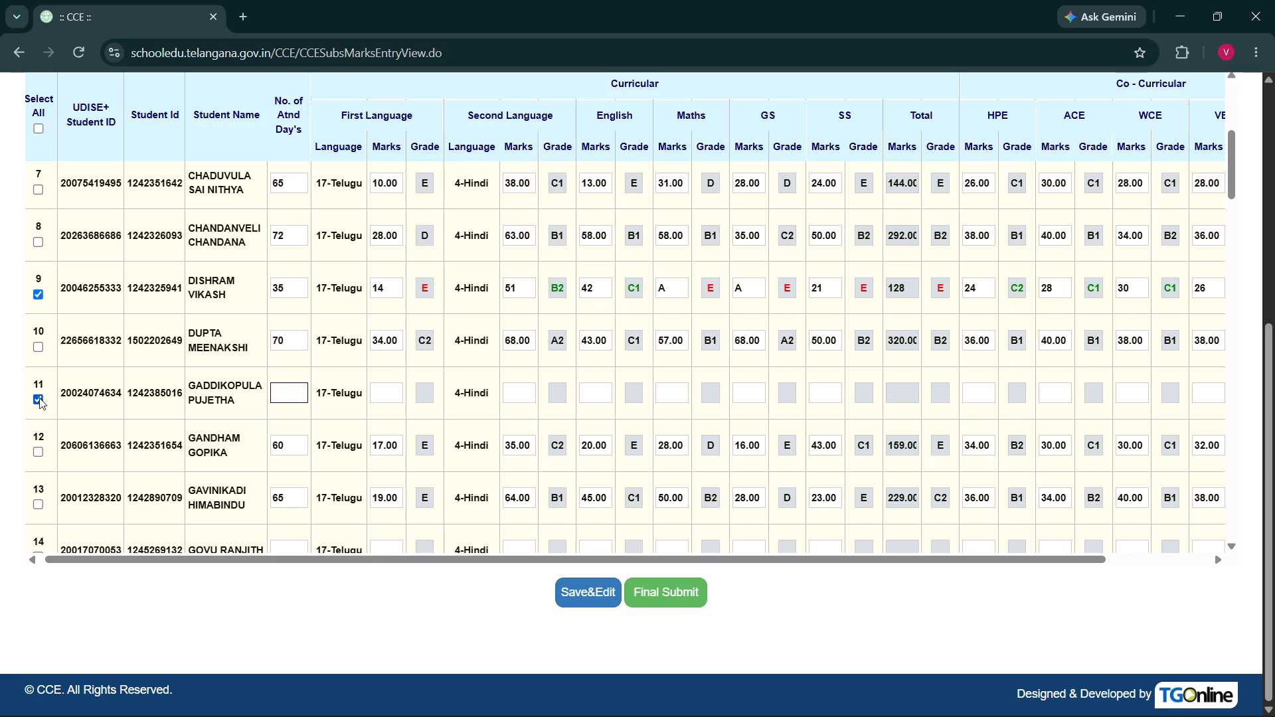
type("45")
key("Tab")
Enter student 11's curricular marks: Telugu 39, Hindi 72, English 52, Maths 51, GS 57 and SS 49.
type("39")
key("Tab")
type("72")
key("Tab")
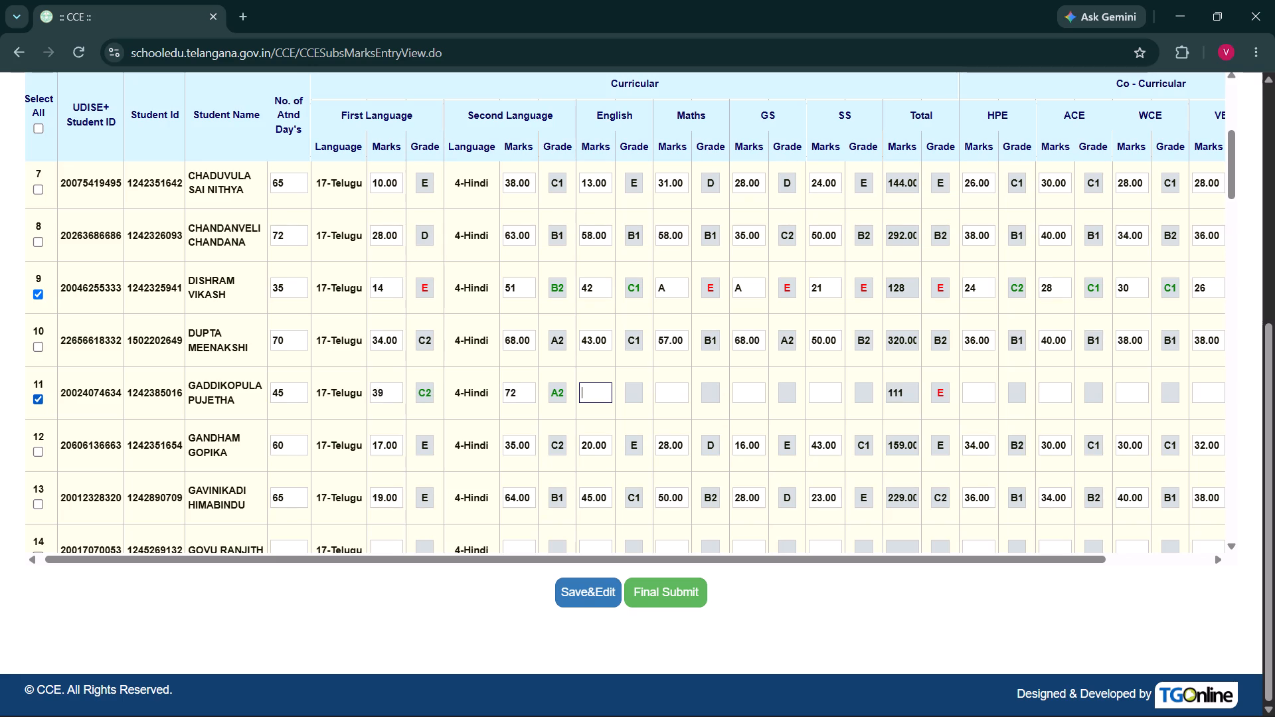
type("52")
key("Tab")
type("51")
key("Tab")
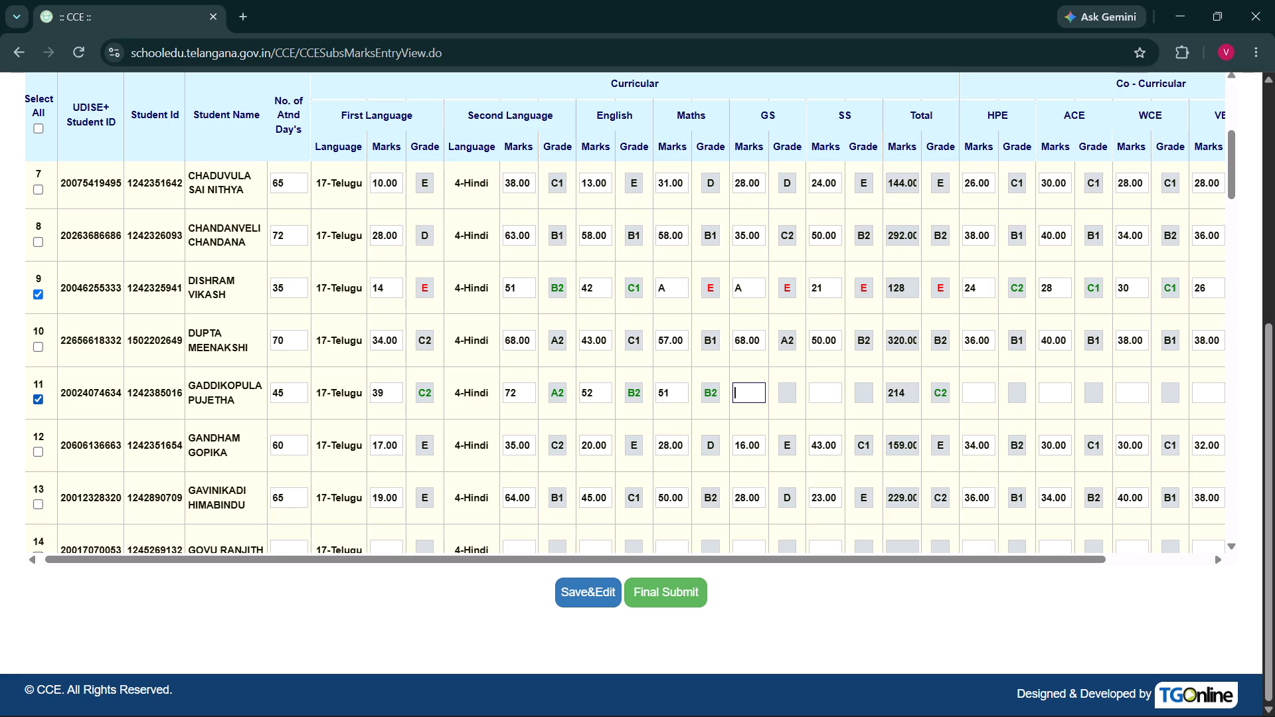
type("57")
key("Tab")
type("49")
key("Tab")
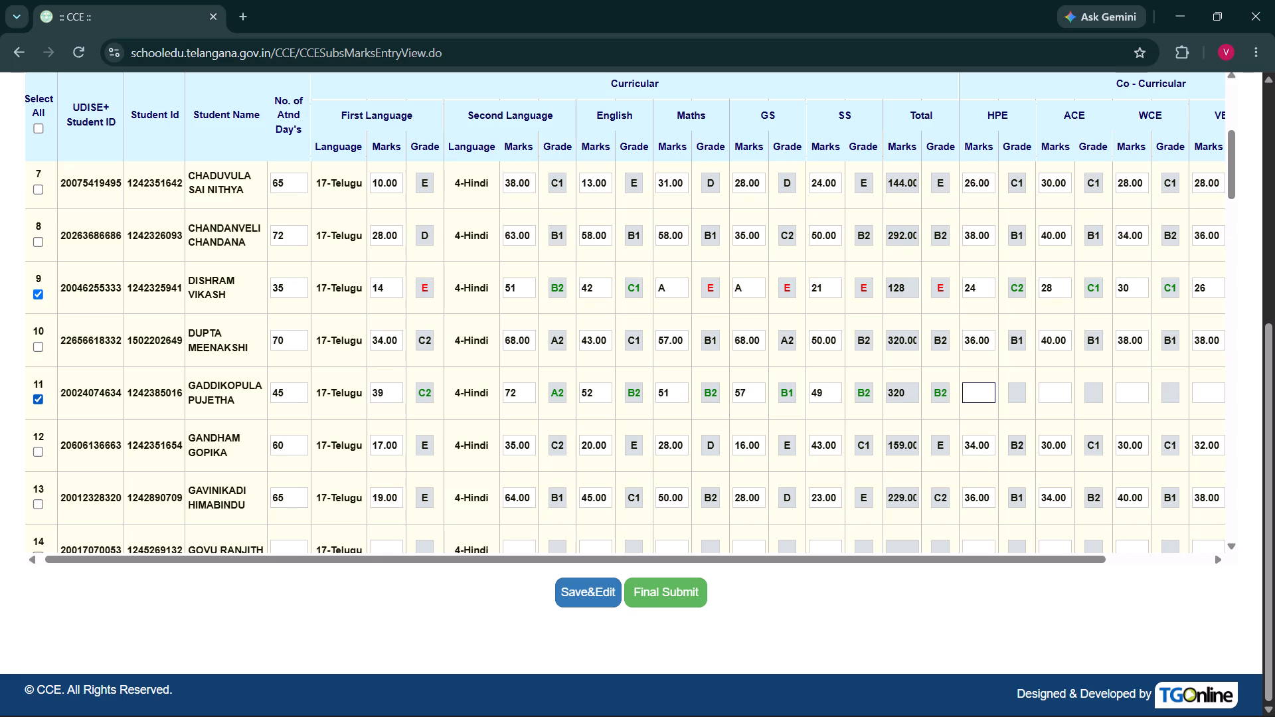
Enter student 11's co-curricular marks: HPE 32, ACE 36, WCE 34 and VELS 40.
type("32")
key("Tab")
type("36")
key("Tab")
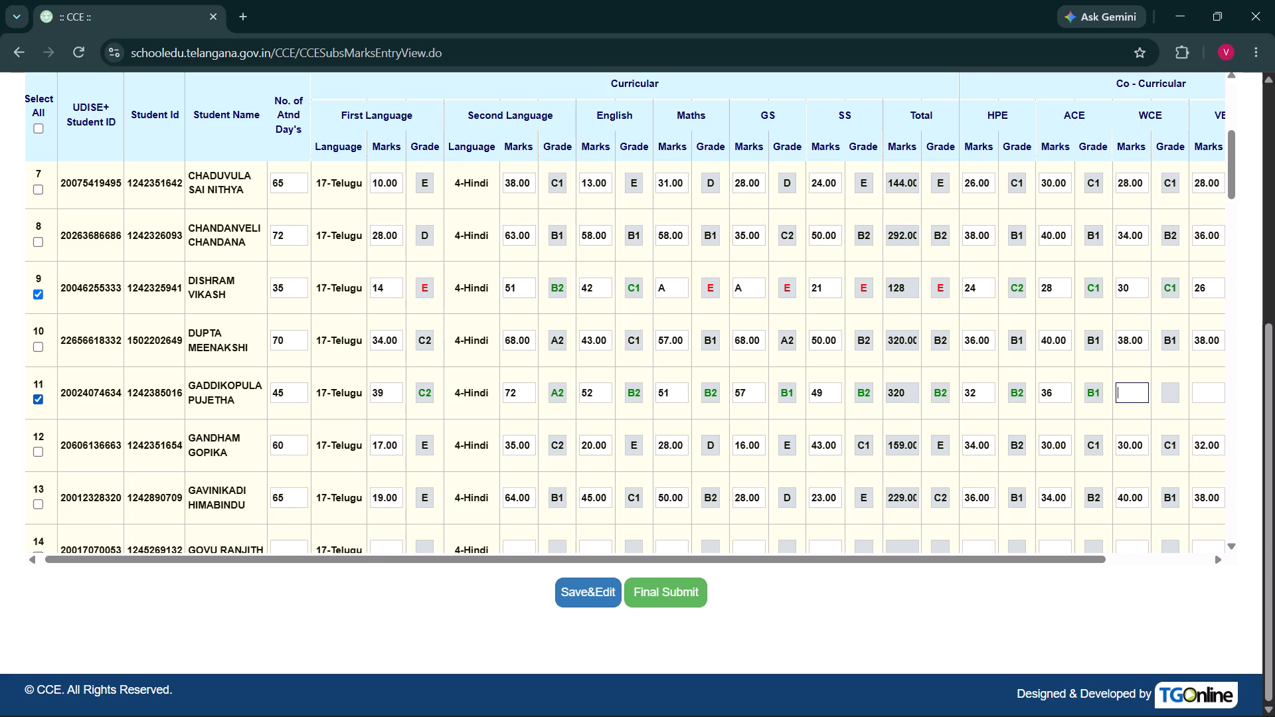
type("34")
key("Tab")
type("40")
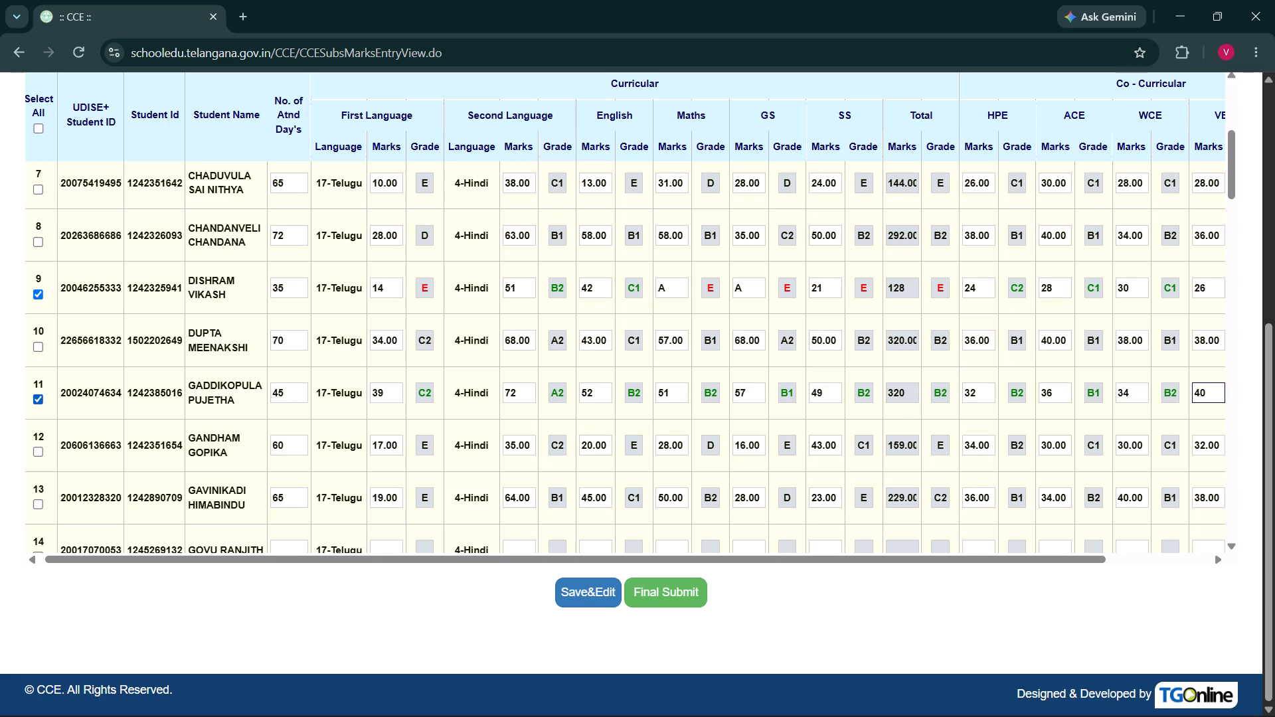
Save the entered marks with editing still allowed and reload the class 6, section B marks table.
left_click(591, 595)
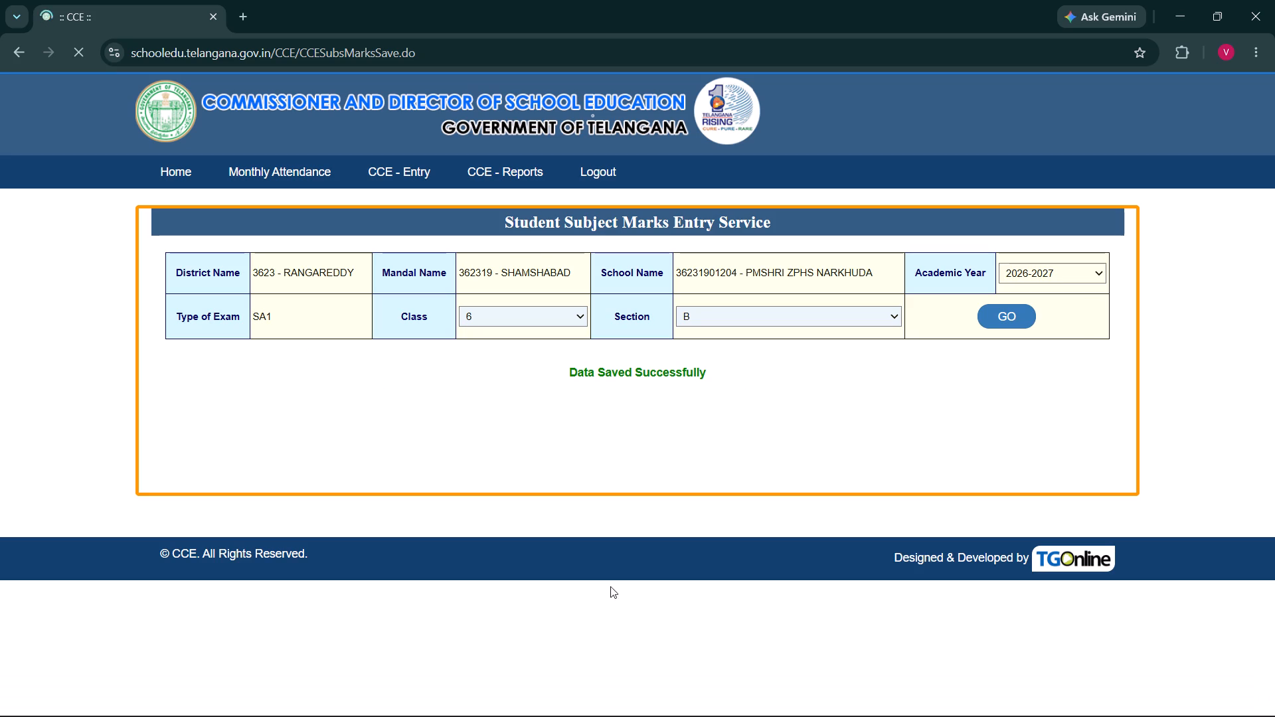
left_click(1015, 324)
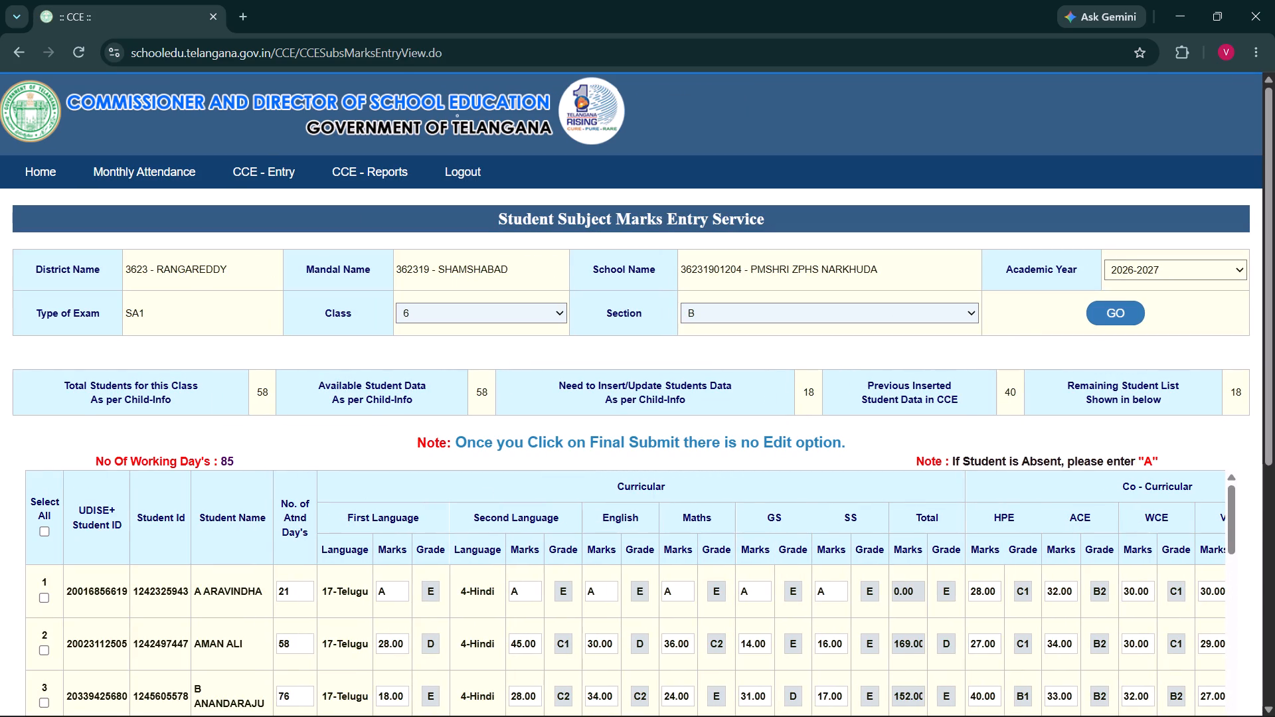
Find "niksh" on the page, select student 33's row and set the number of attended days to 55.
triple_click(1268, 710)
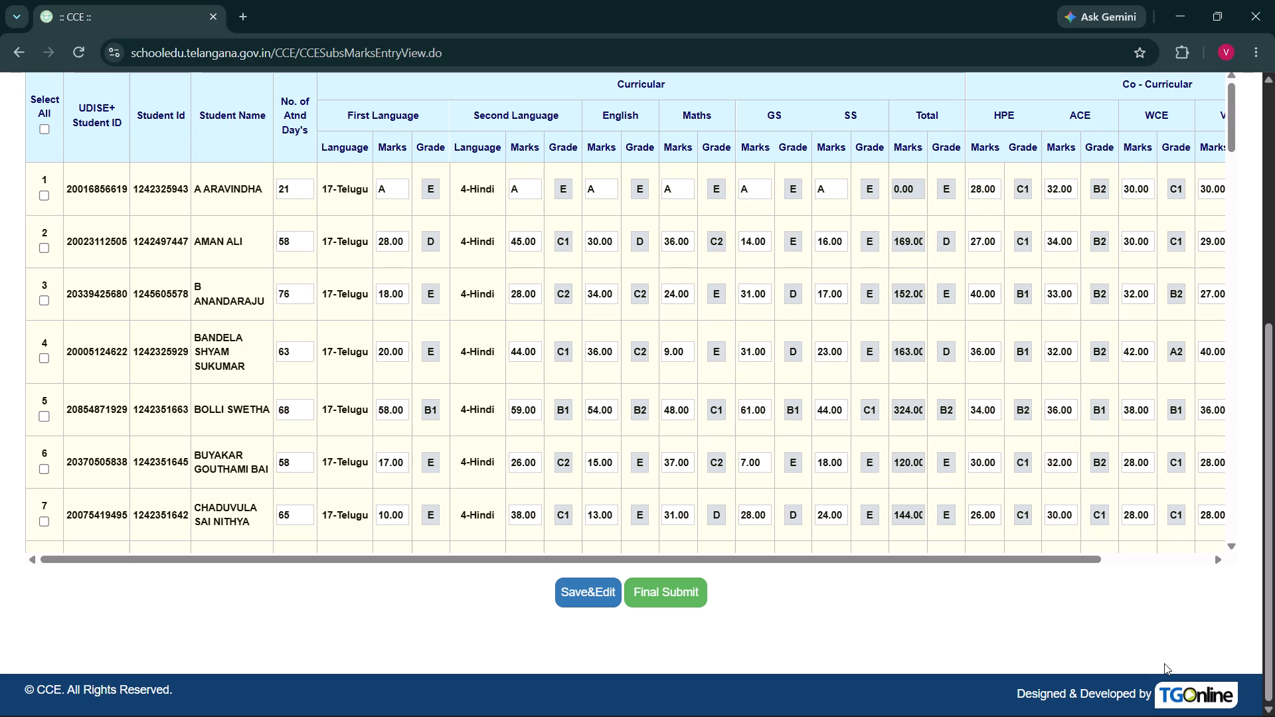
key("ctrl+f")
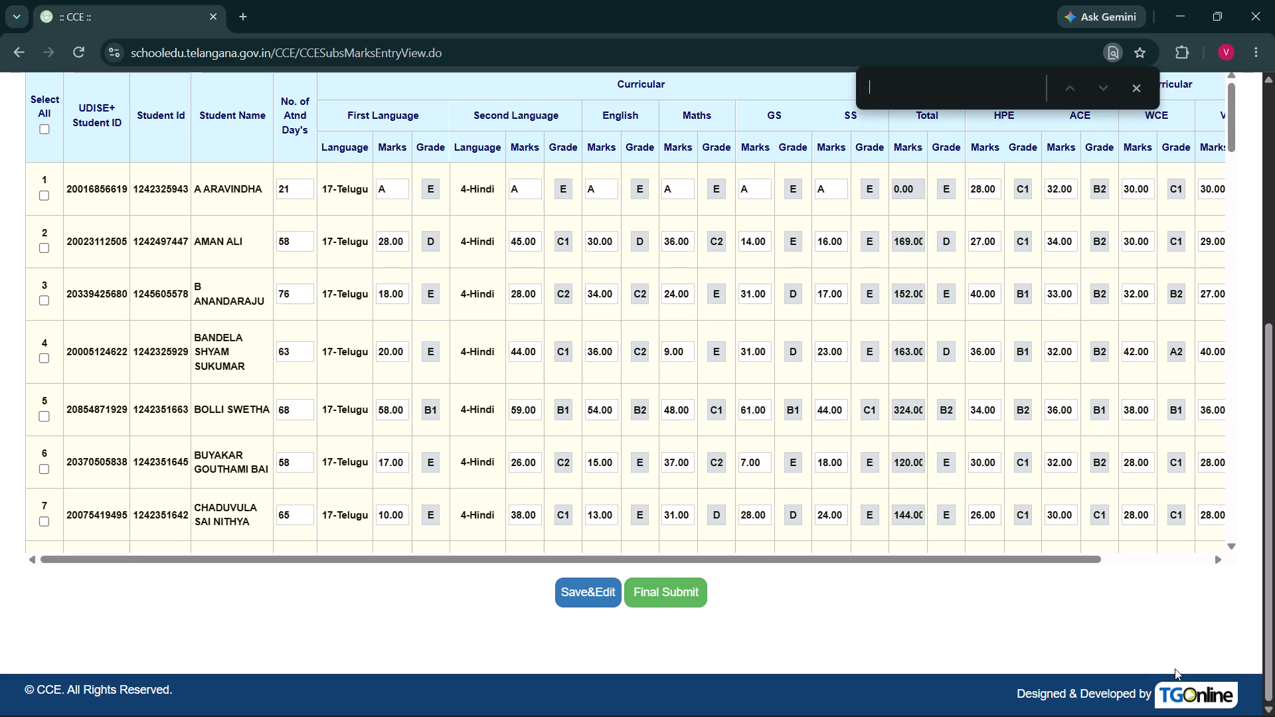
type("nik")
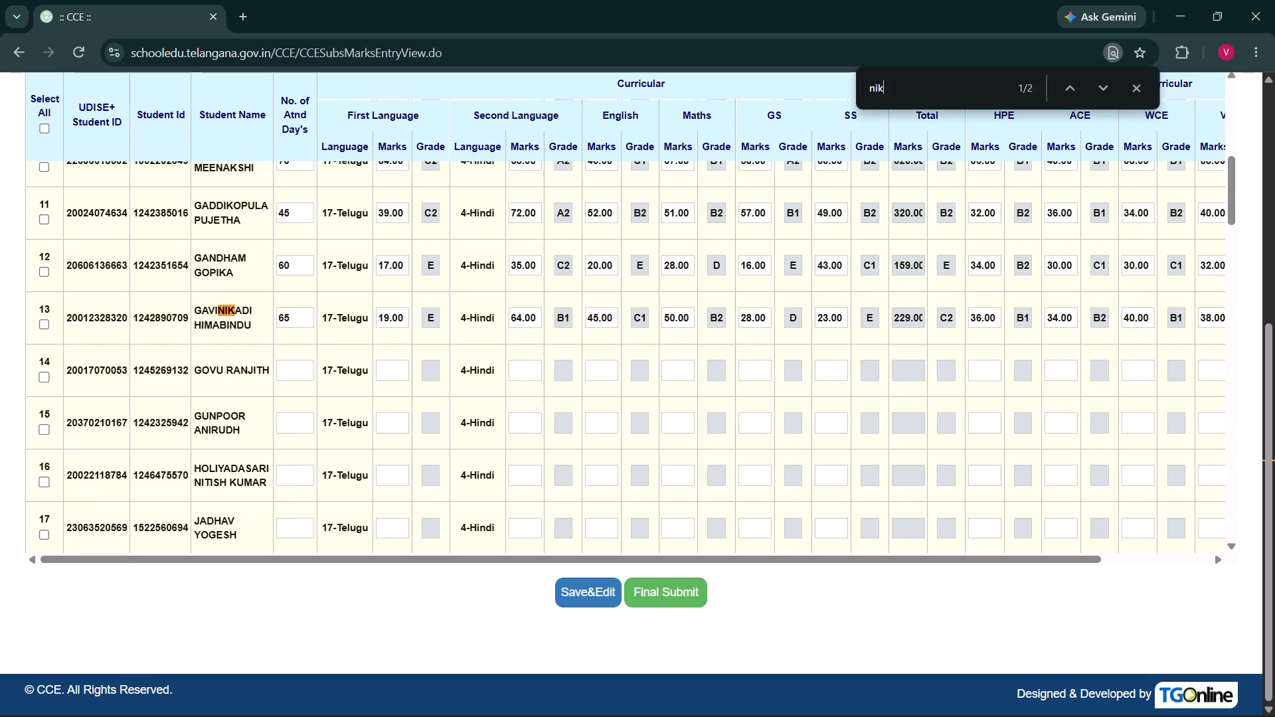
type("sh")
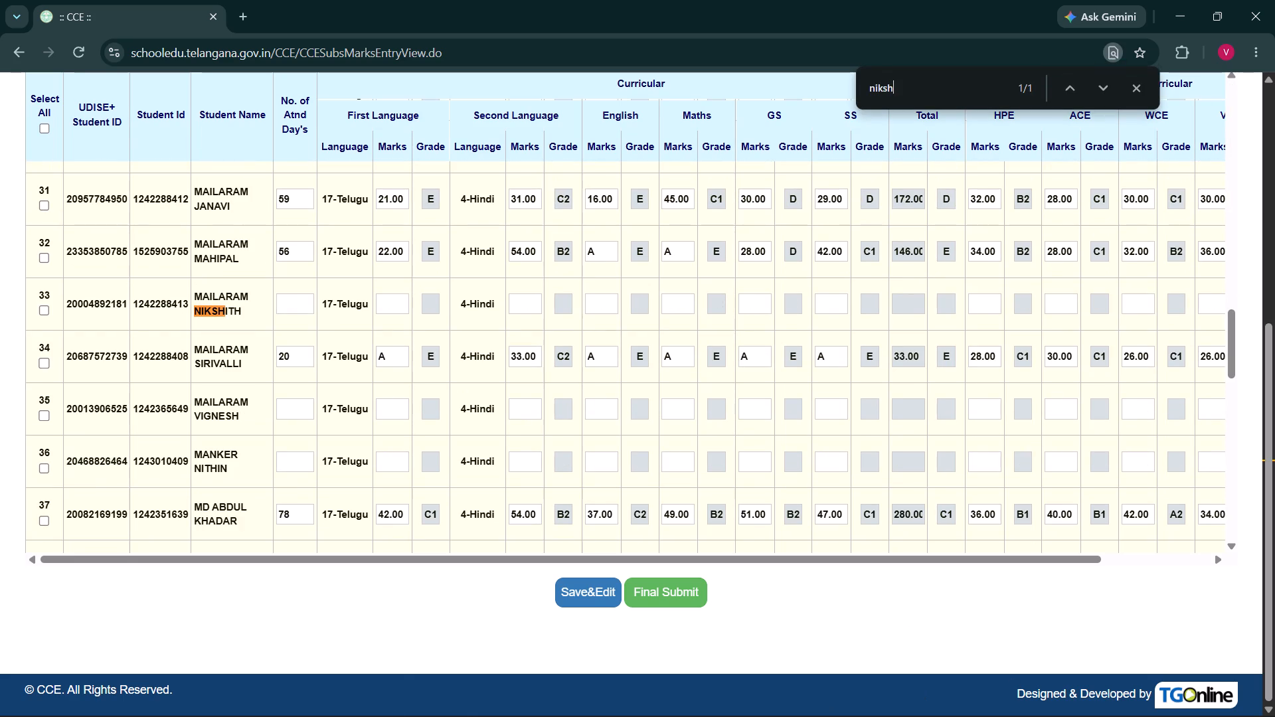
left_click(44, 312)
key("Tab")
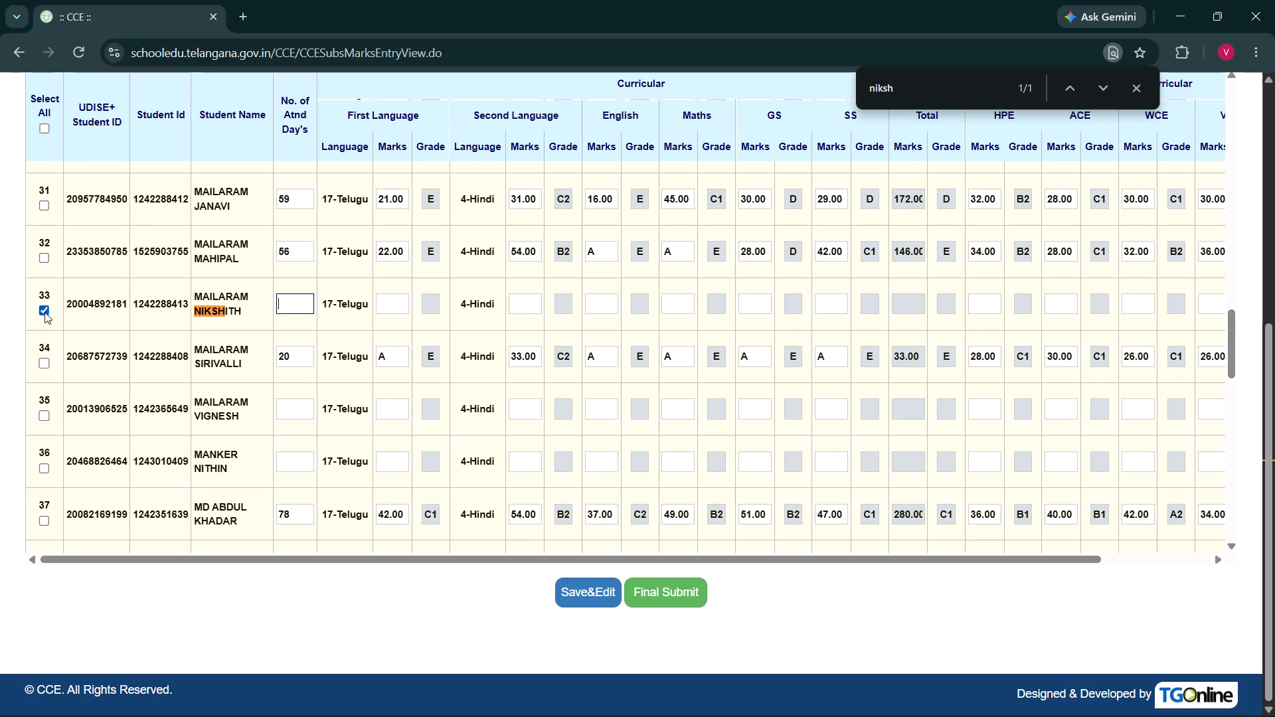
type("55")
key("Tab")
Enter student 33's curricular marks: Telugu 28, Hindi 64, English 40, Maths 18, GS 47 and SS 30.
type("28")
key("Tab")
type("64")
key("Tab")
type("40")
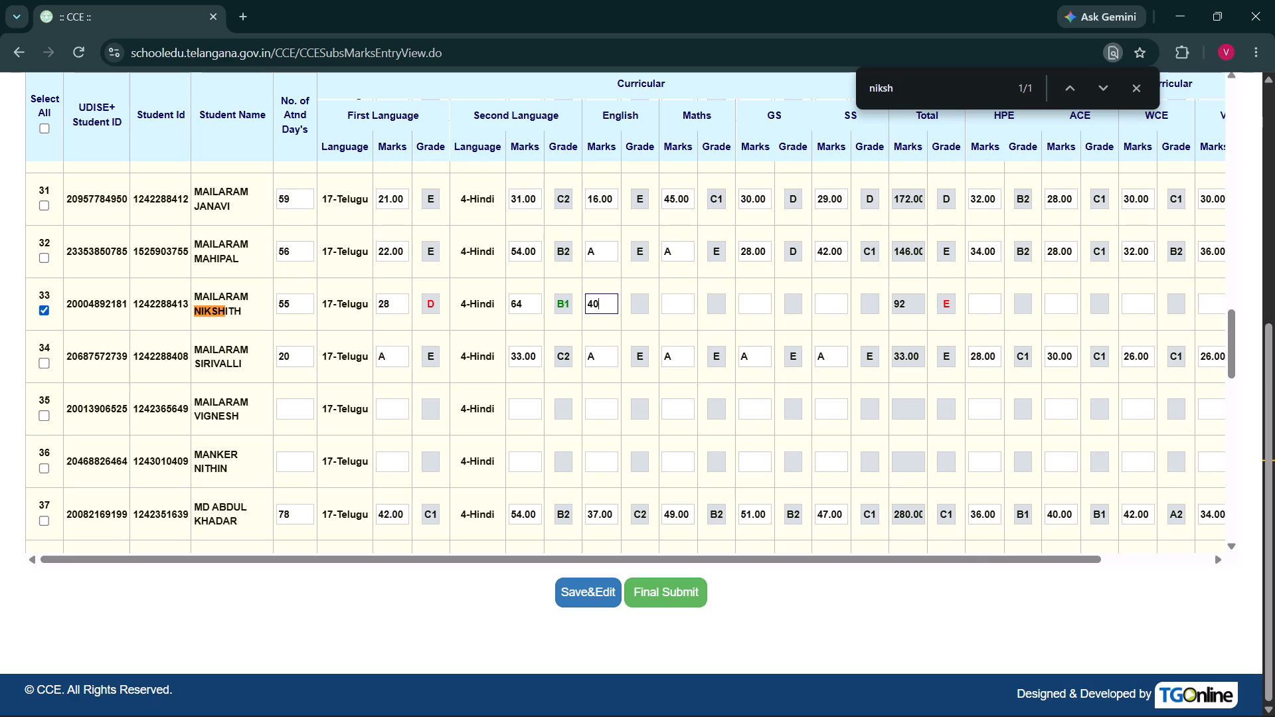
key("Tab")
type("18")
key("Tab")
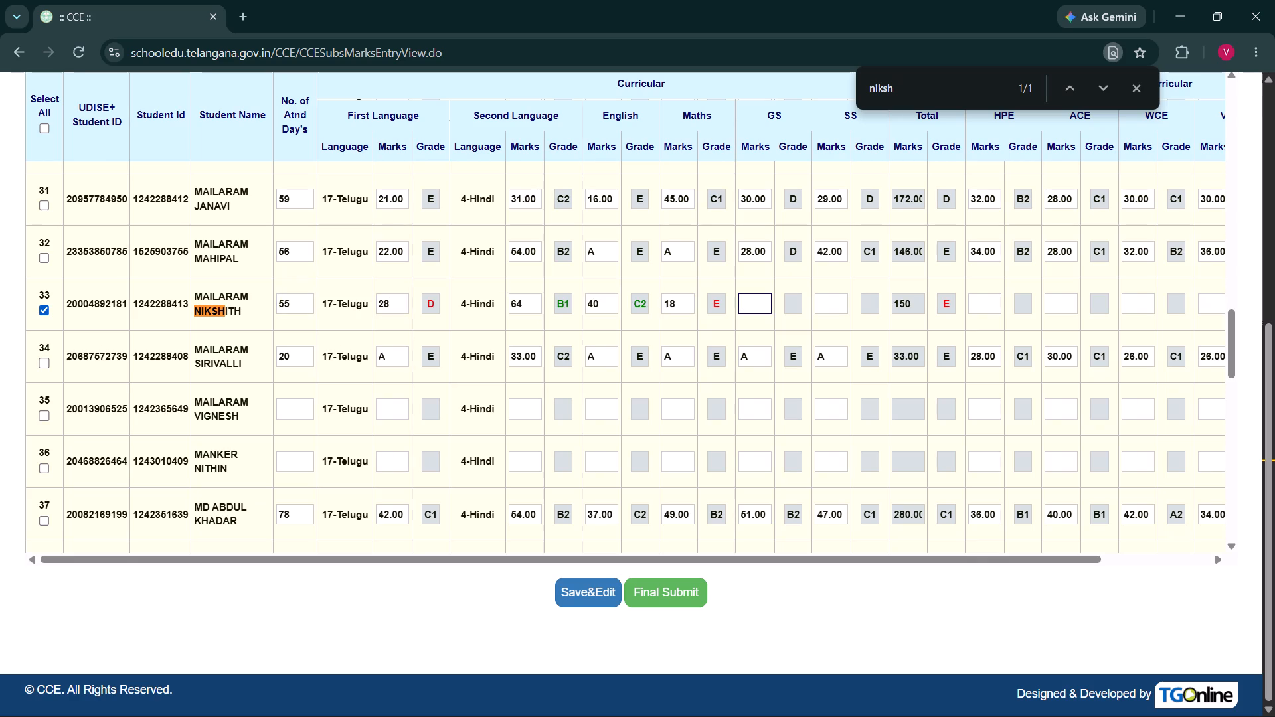
type("47")
key("Tab")
type("30")
key("Tab")
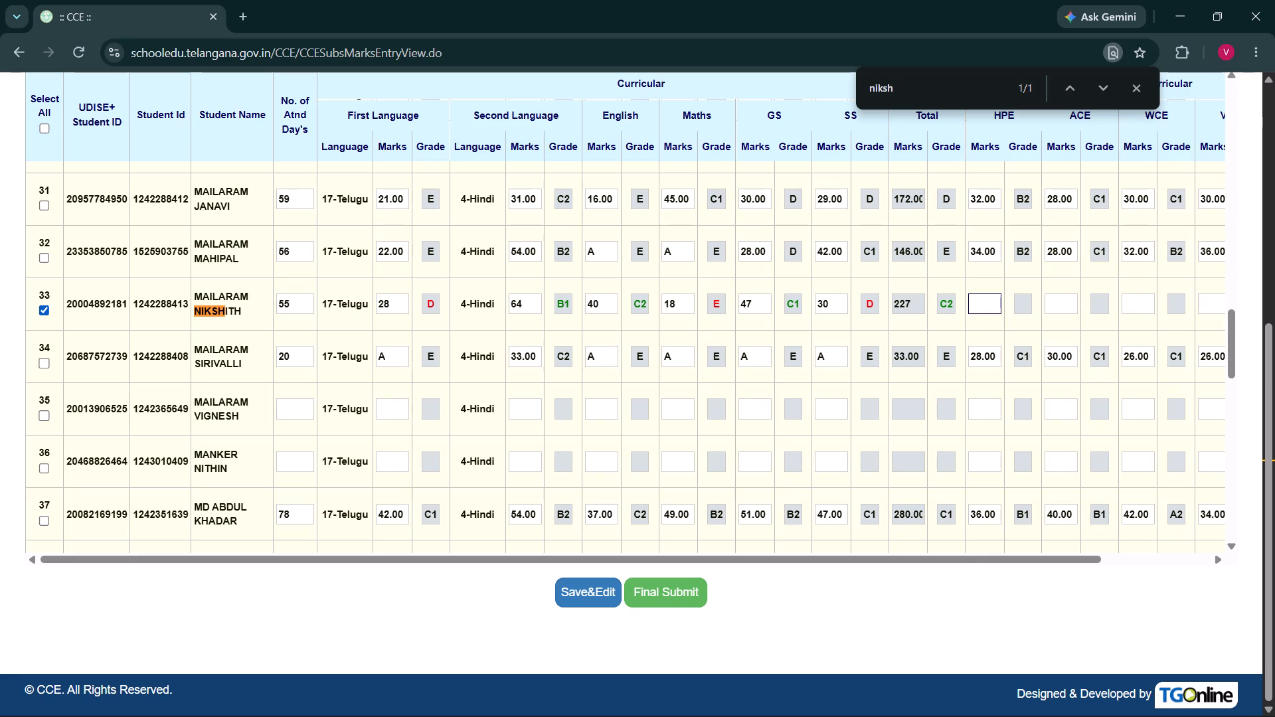
Enter student 33's co-curricular marks: HPE 40, ACE 36, WCE 34 and VELS 39.
type("40")
type("36")
key("BackSpace")
key("BackSpace")
key("Tab")
type("36")
key("Tab")
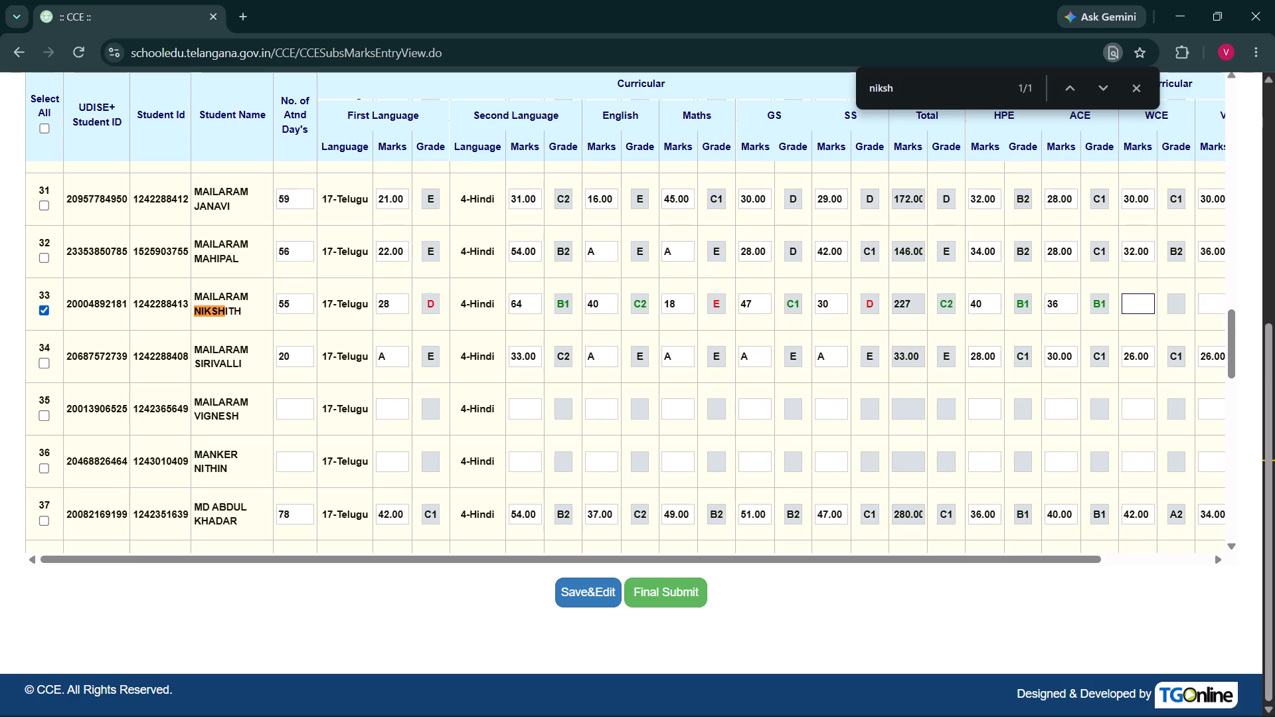
type("34")
key("Tab")
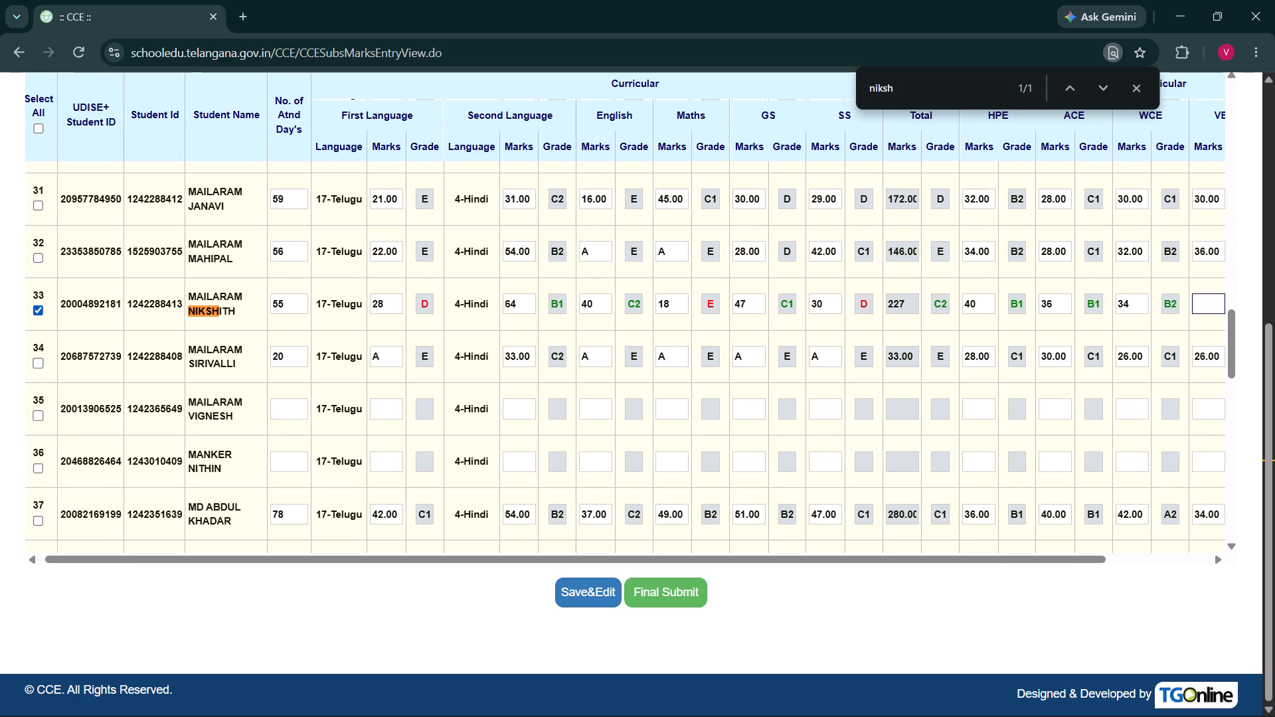
type("39")
left_click(896, 85)
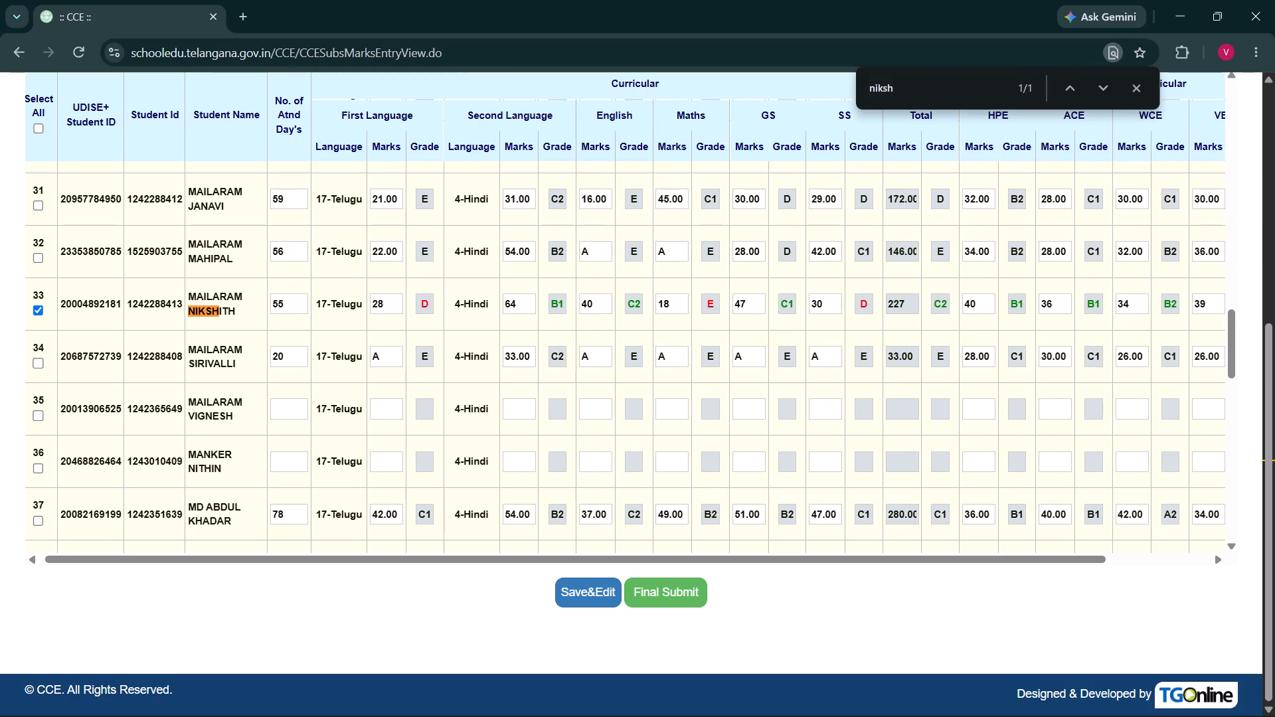
key("Tab")
key("BackSpace")
key("BackSpace")
key("BackSpace")
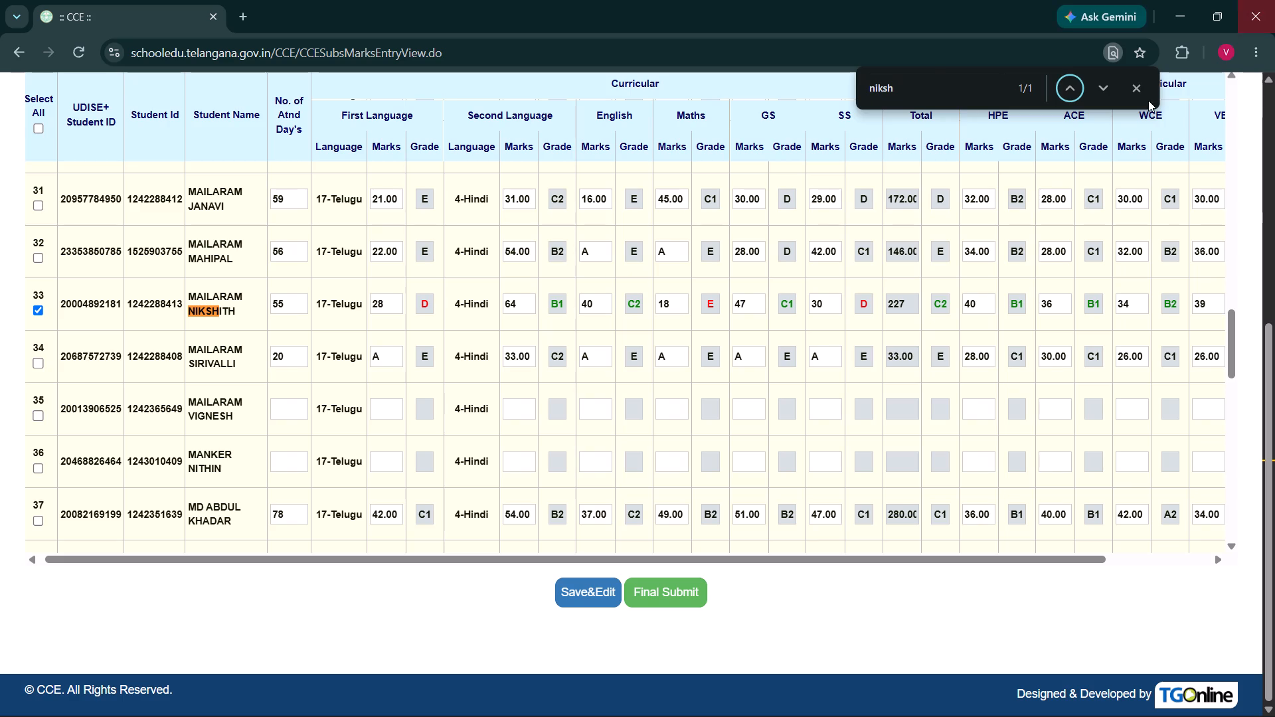
left_click(904, 95)
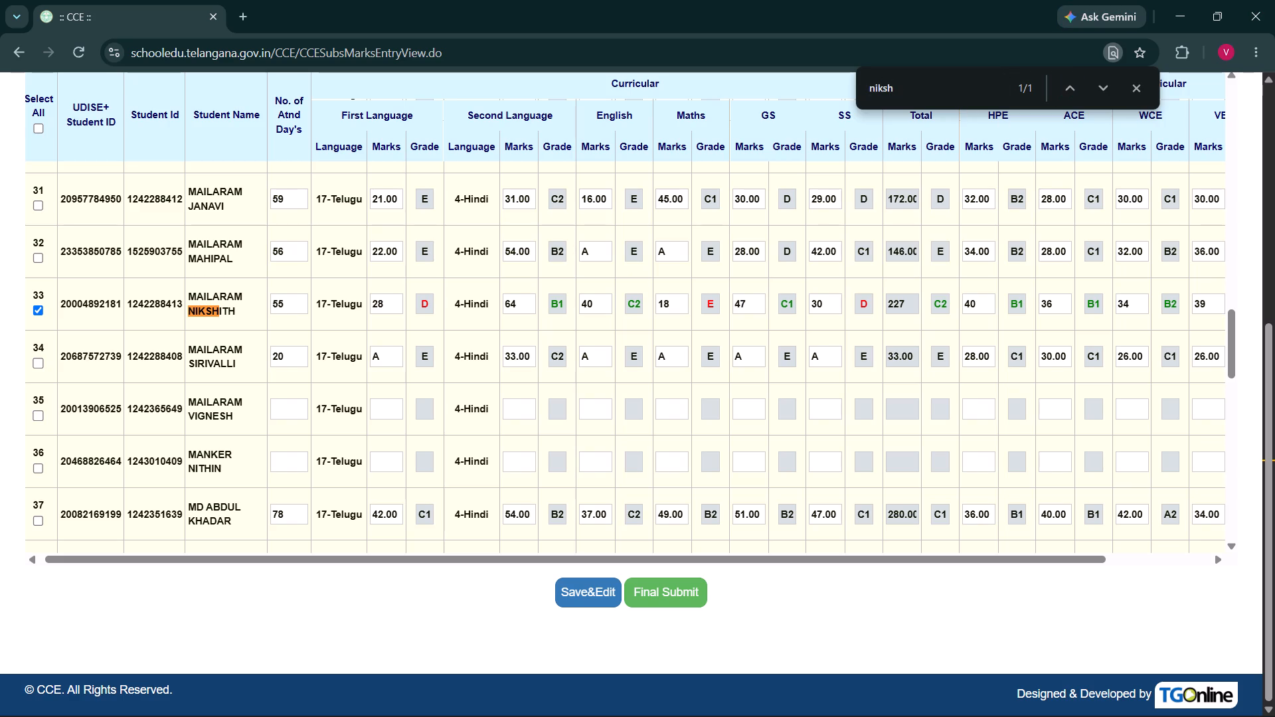
key("BackSpace")
key("BackSpace")
key("BackSpace")
key("BackSpace")
key("BackSpace")
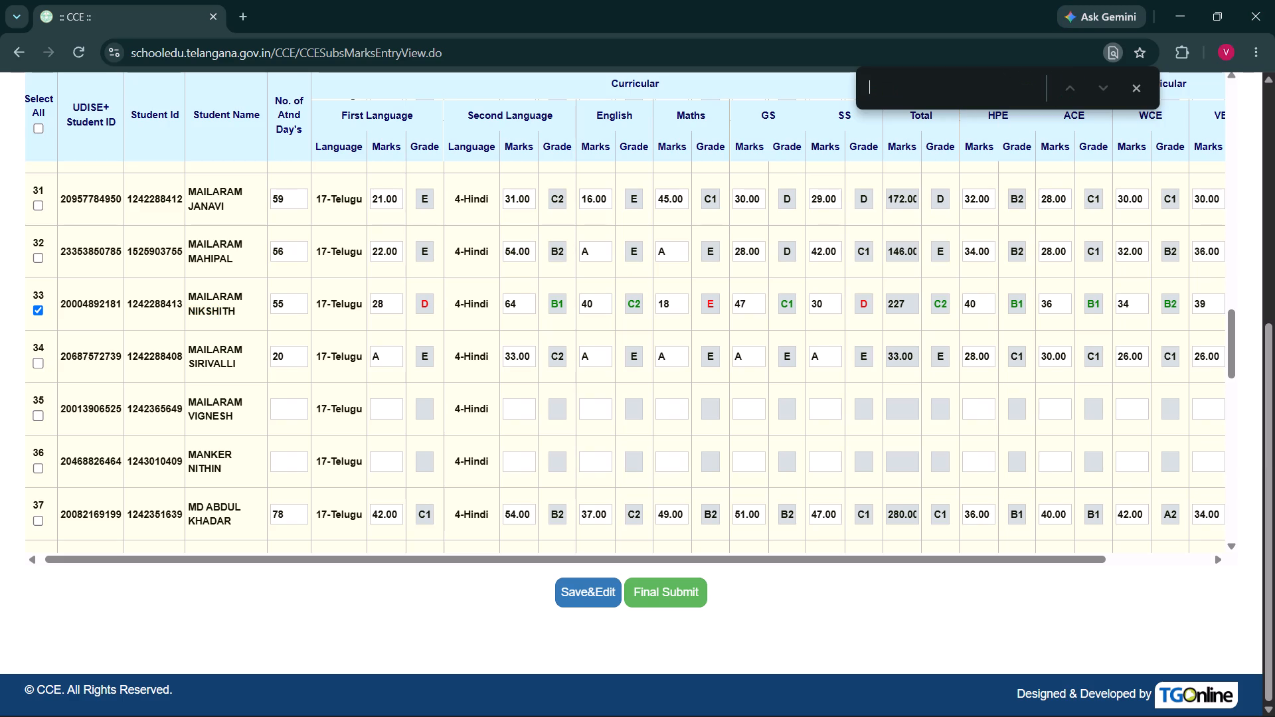
type("ni")
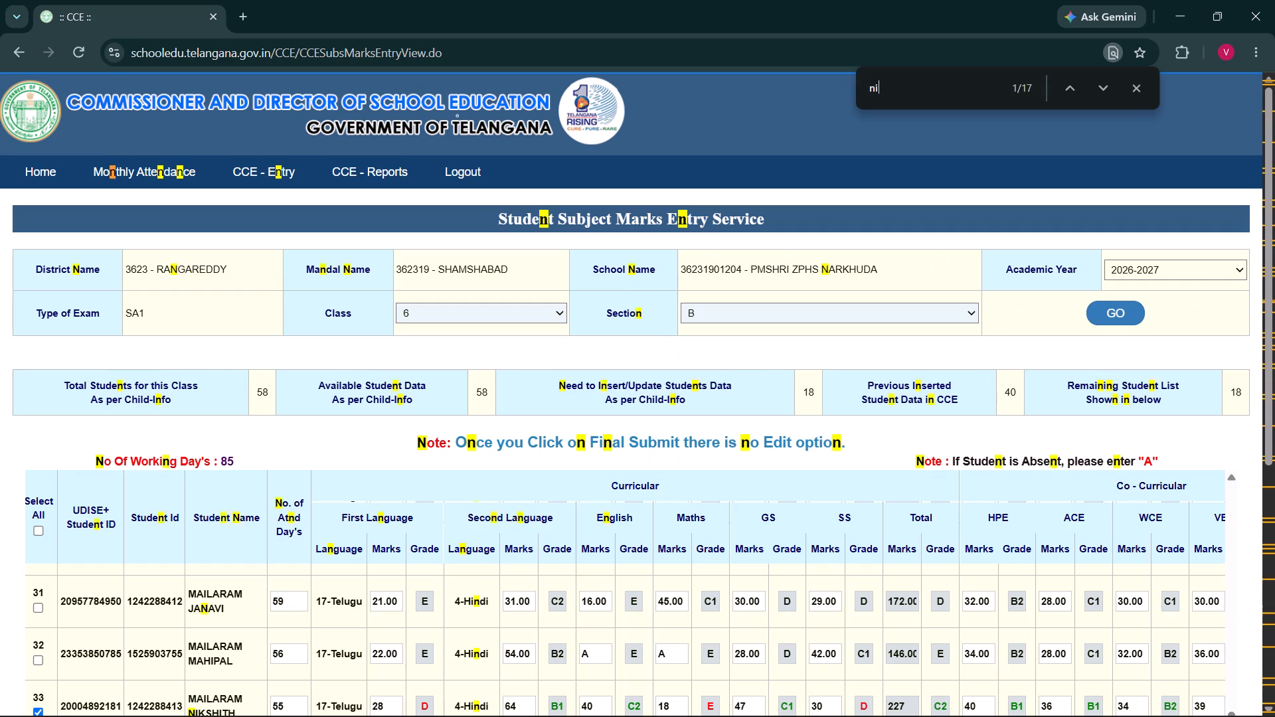
type("thin")
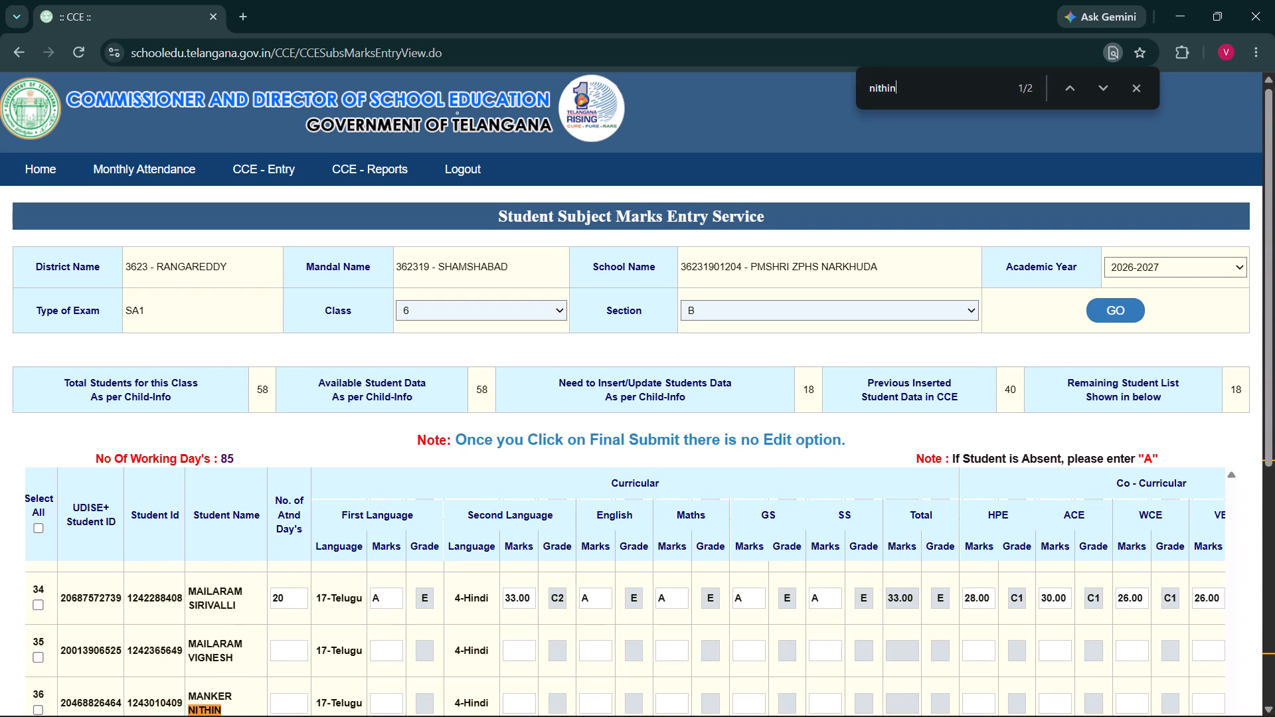
left_click(1269, 635)
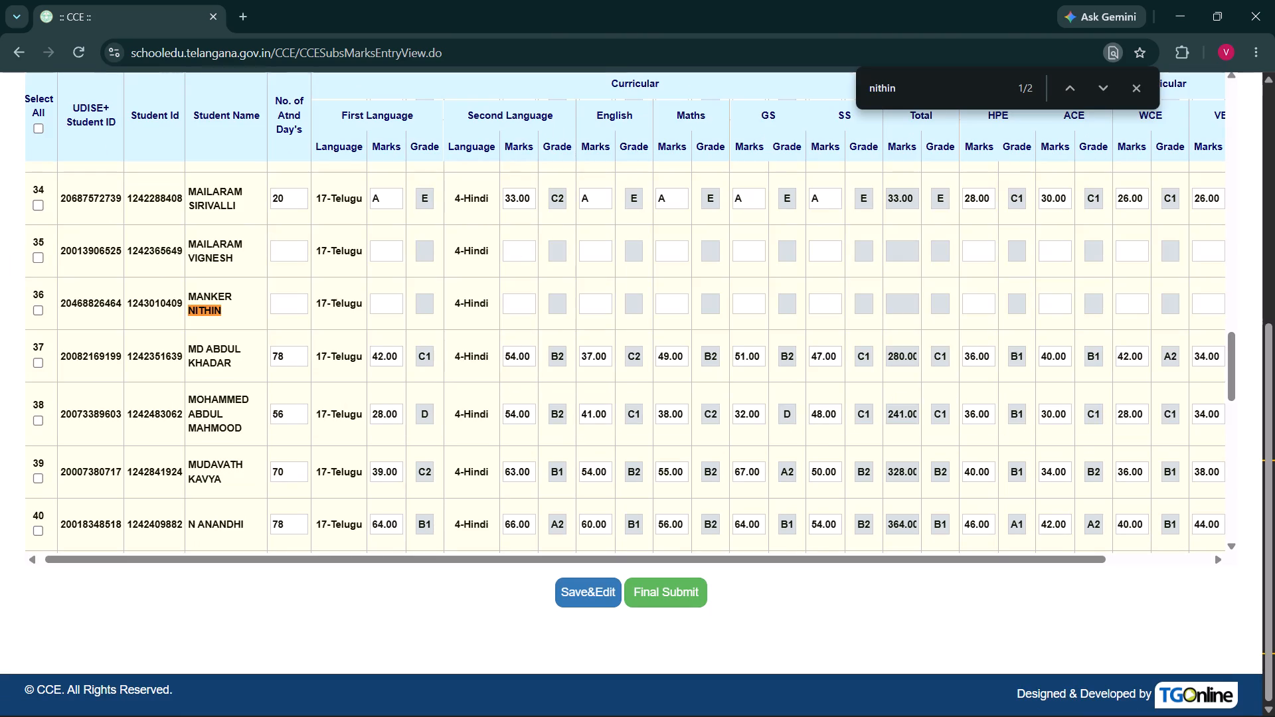
left_click(39, 313)
key("Tab")
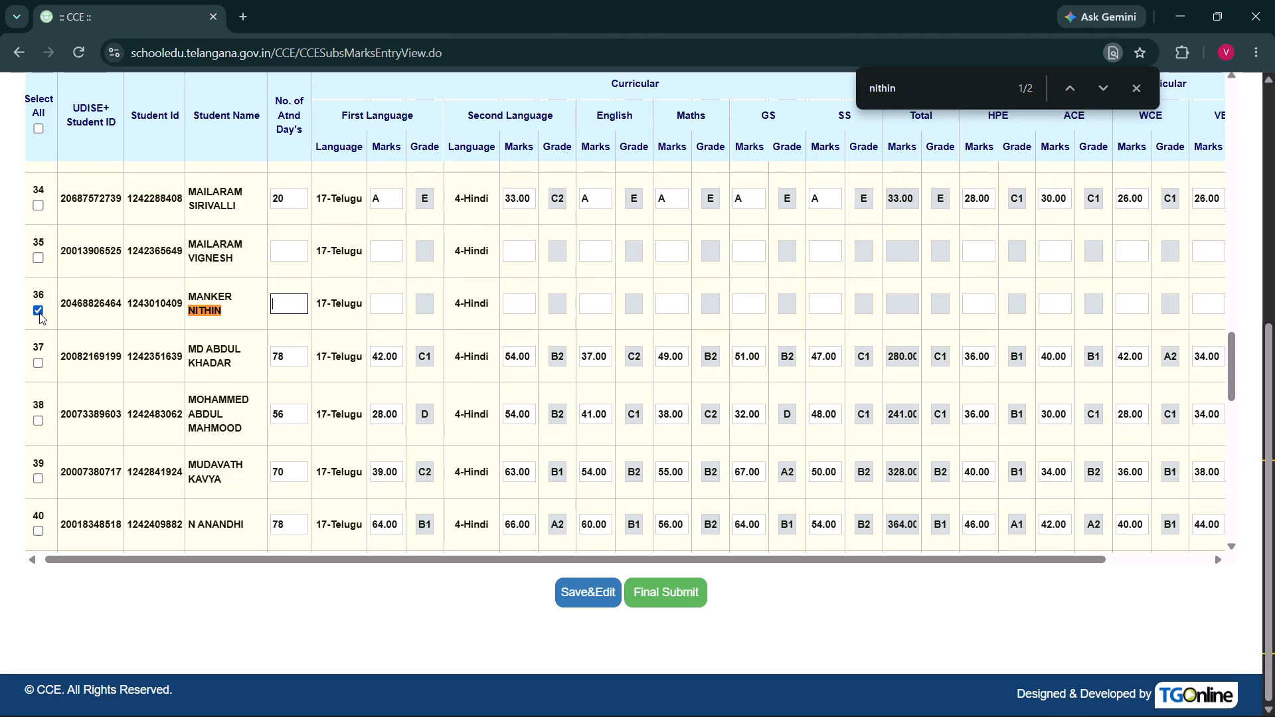
type("75")
key("Tab")
Enter student 36's curricular marks: Telugu 48, Hindi 69, English 66, Maths 50, GS 78 and SS 49.
type("48")
key("Tab")
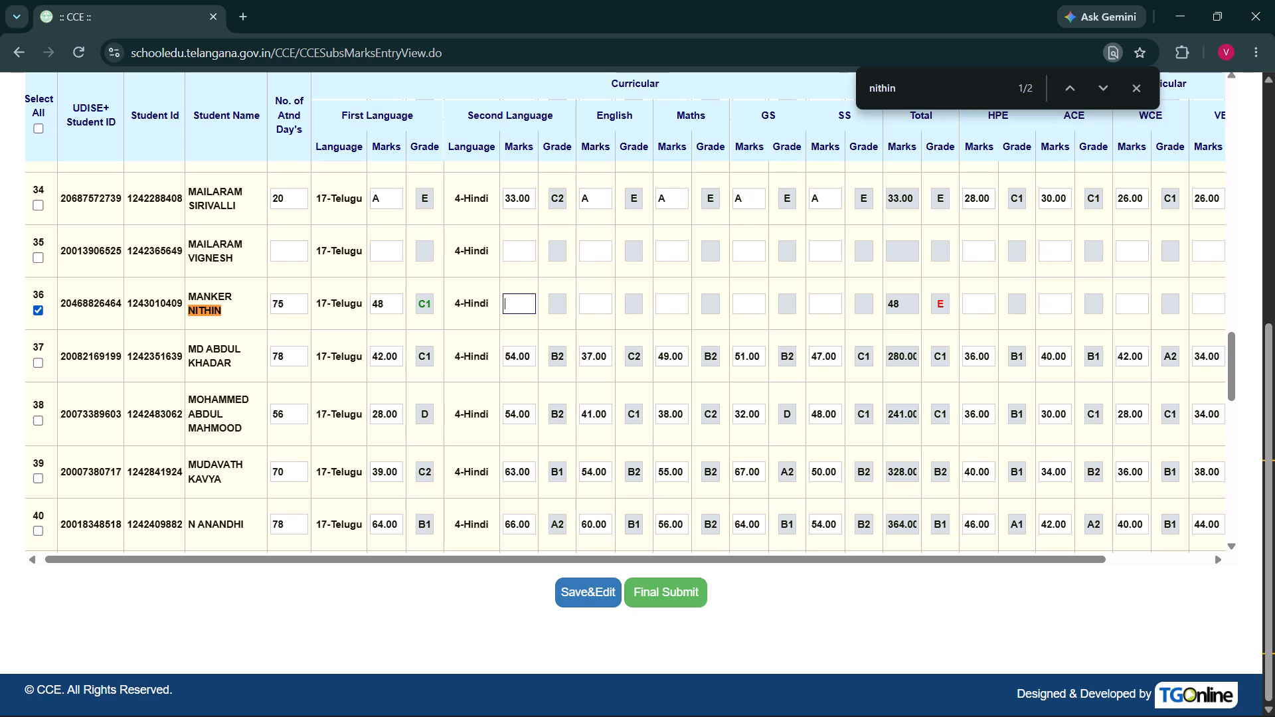
type("69")
key("Tab")
type("66")
key("Tab")
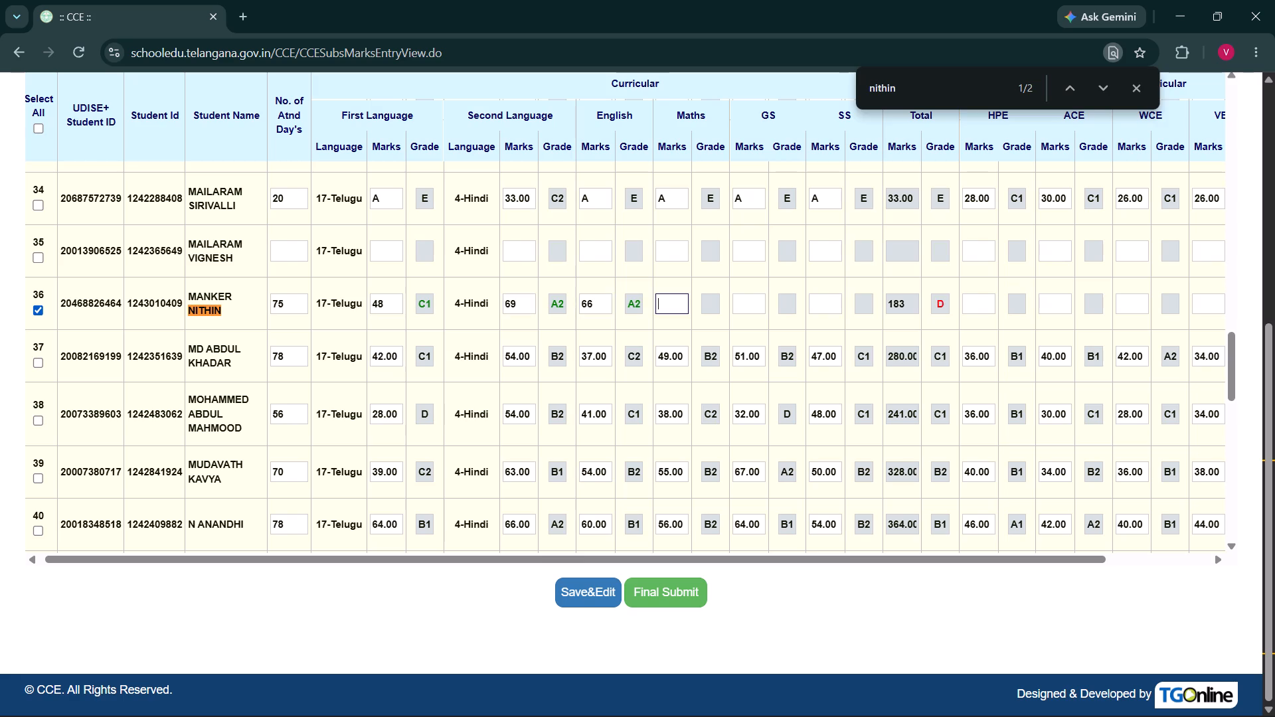
type("50")
key("Tab")
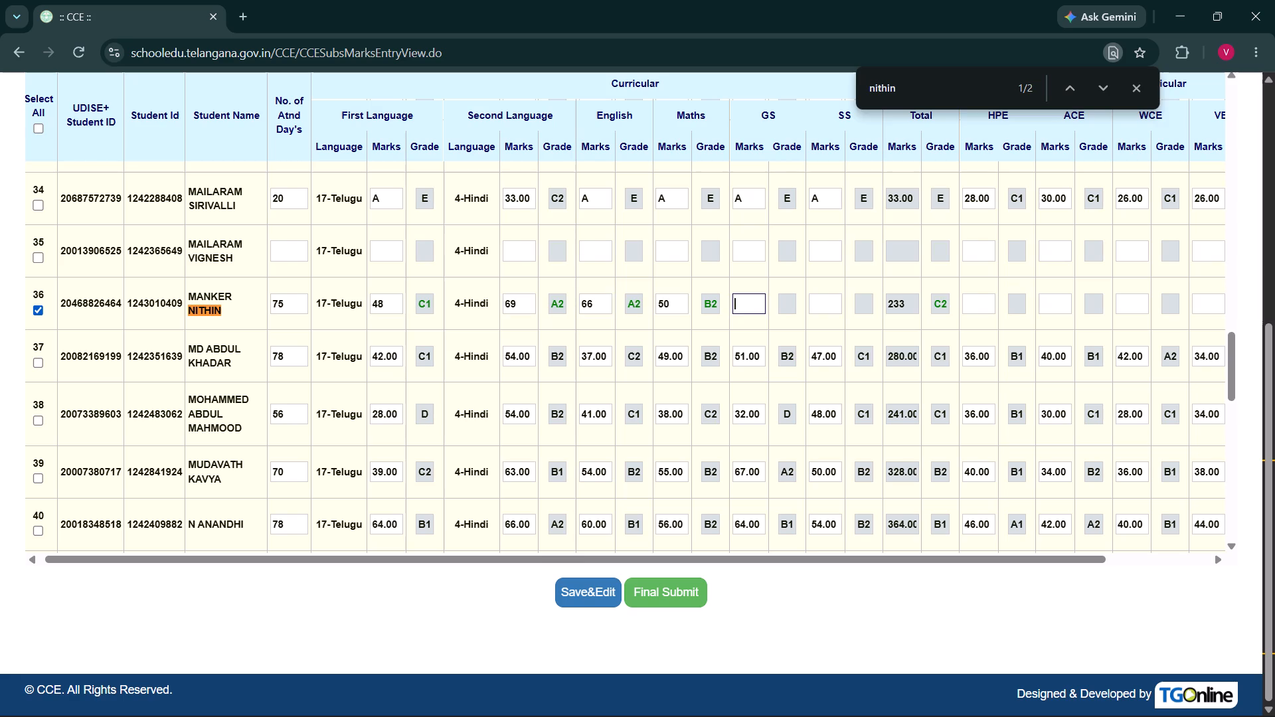
type("78")
key("Tab")
type("49")
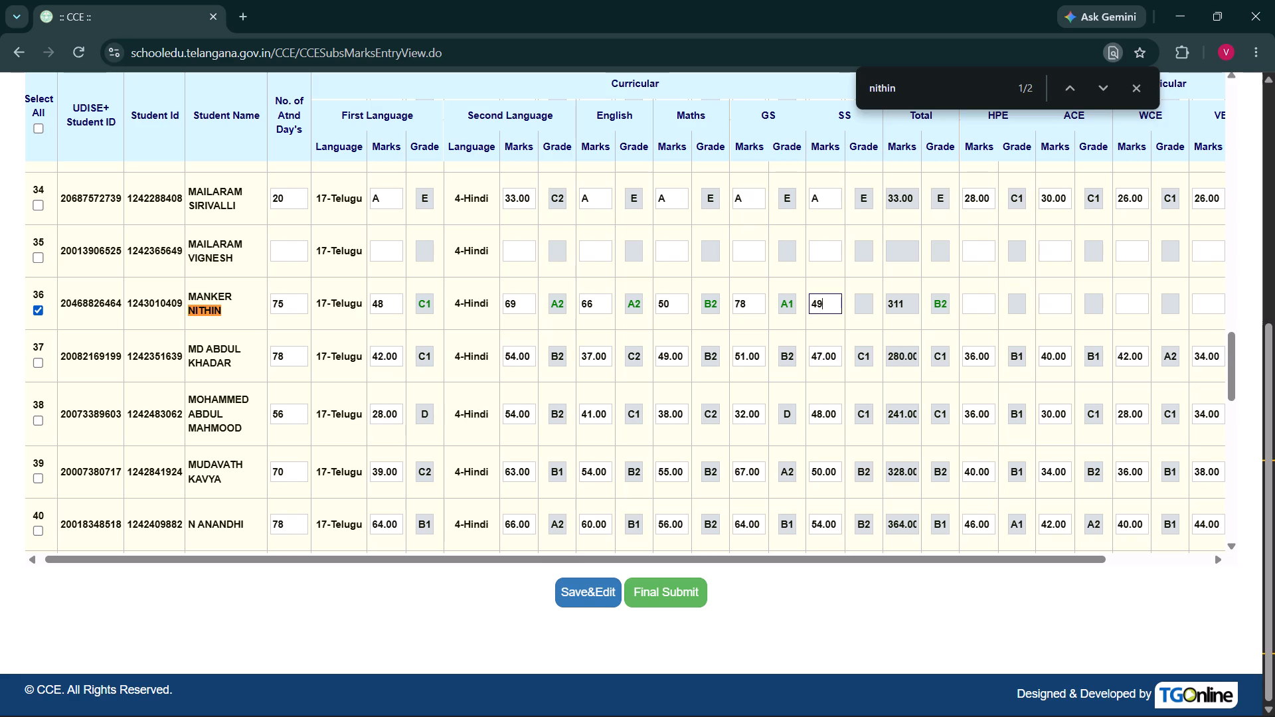
key("Tab")
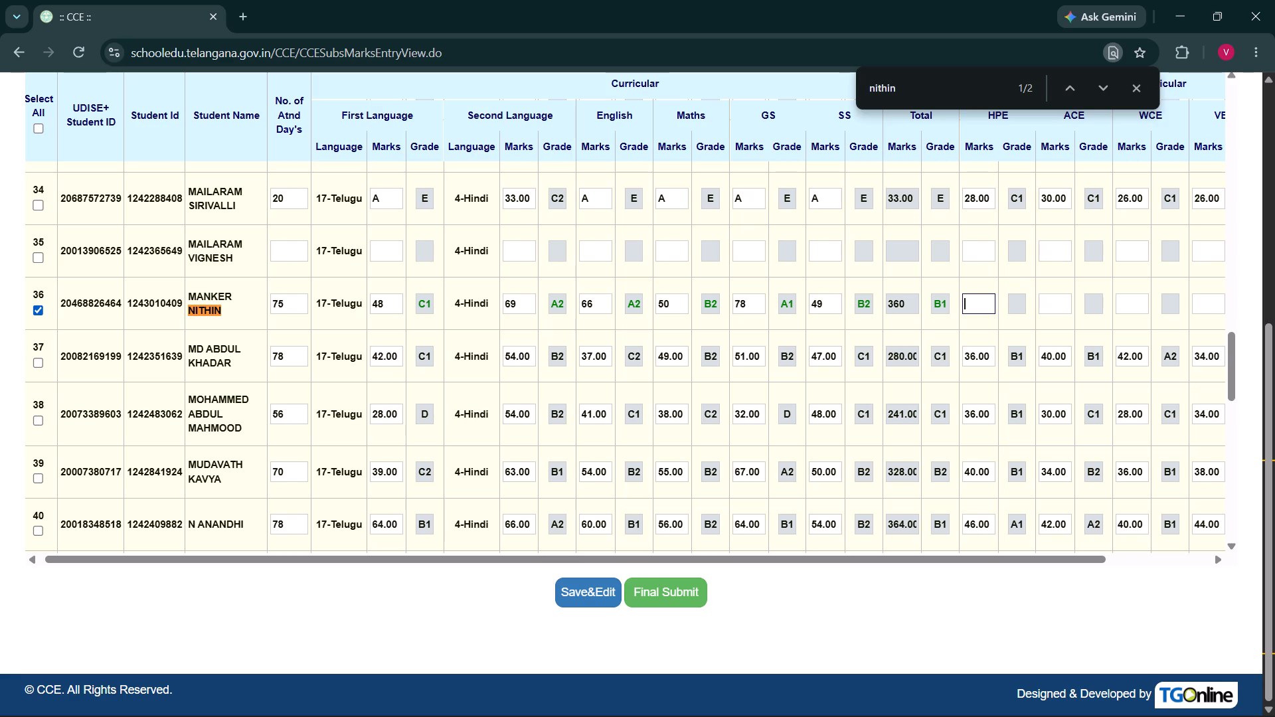
Enter student 36's co-curricular marks: HPE 45, ACE 46, WCE 38 and VELS 42.
type("45")
key("Tab")
type("46")
key("Tab")
type("38")
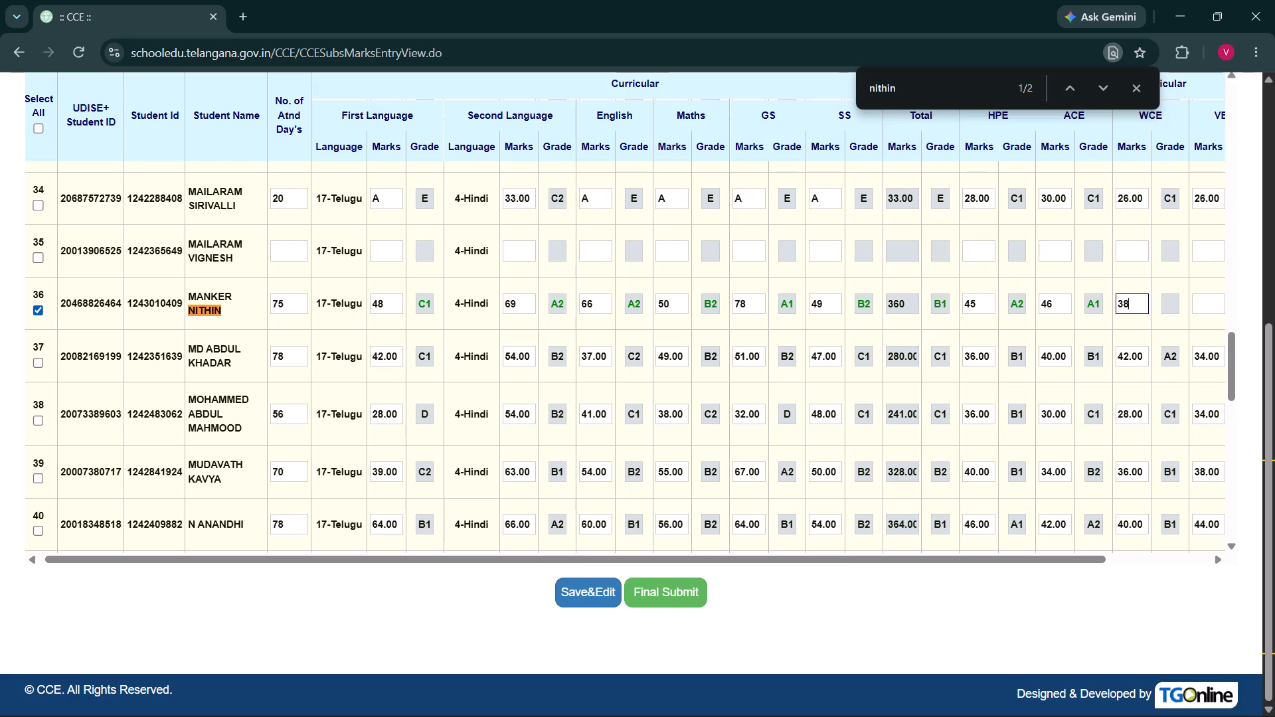
key("Tab")
type("42")
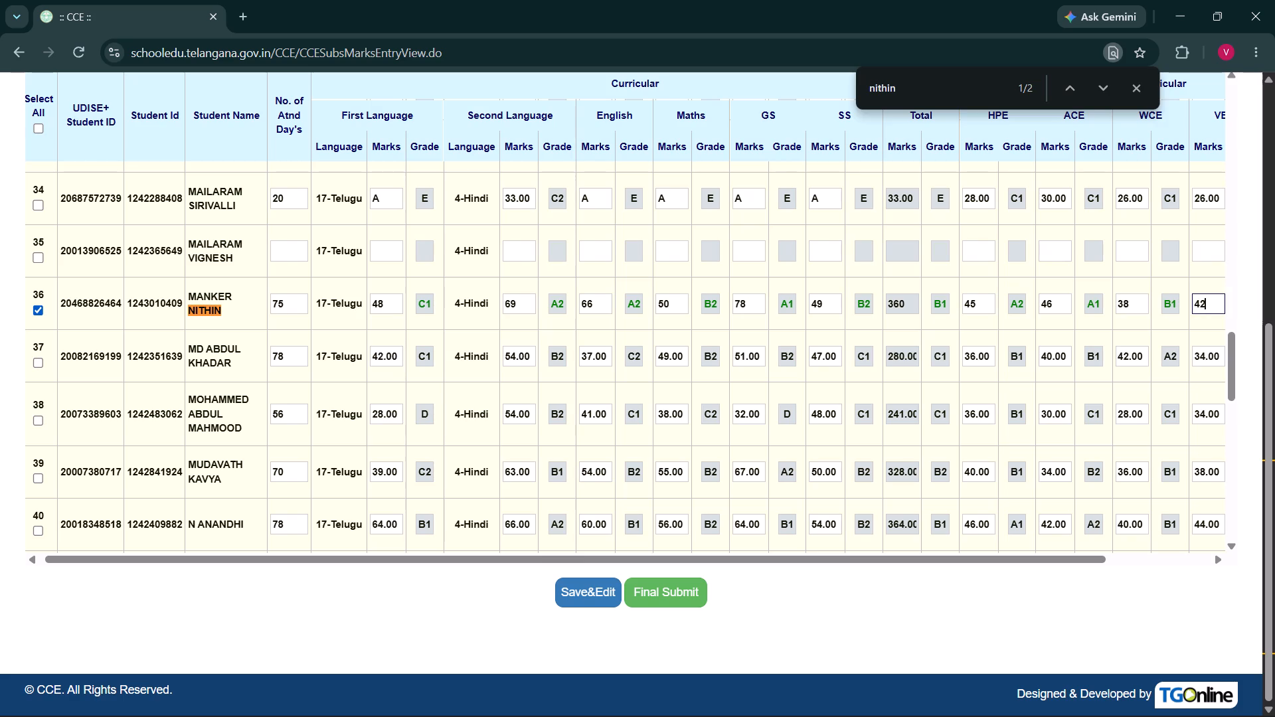
key("Tab")
Find "p ni" on the page, select student 42's row and set the number of attended days to 67.
left_click(902, 90)
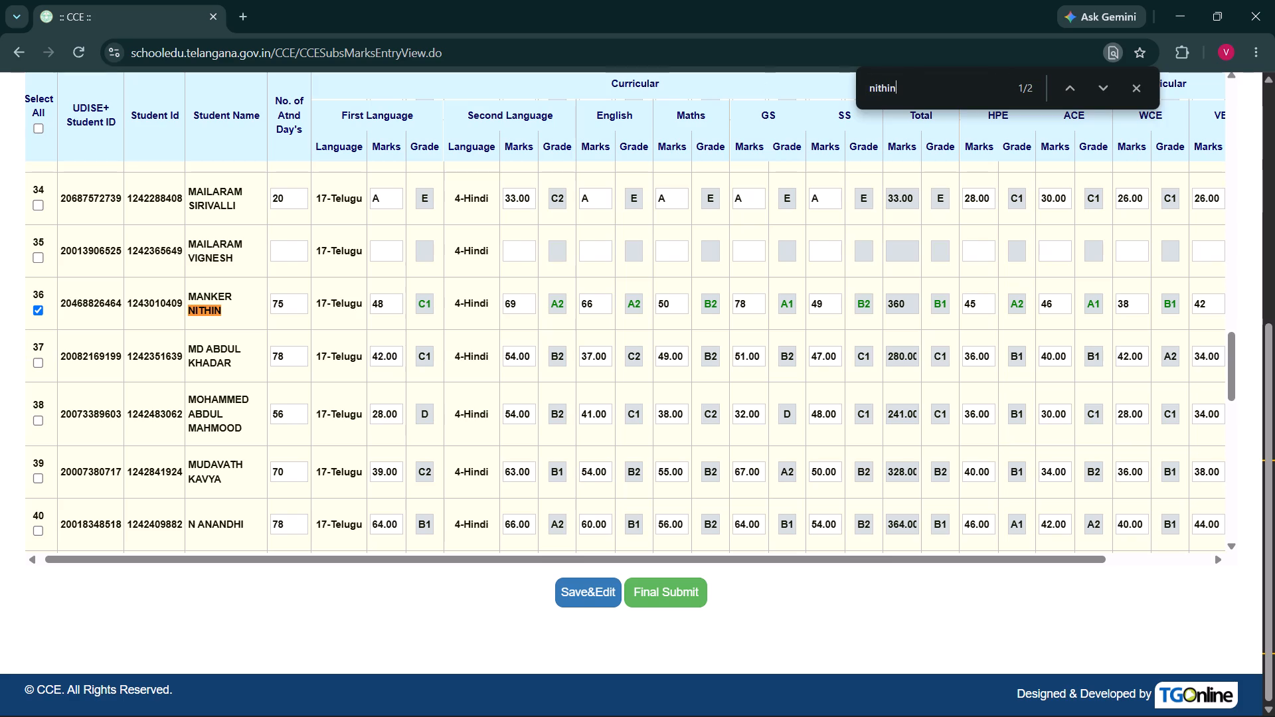
key("BackSpace")
key("BackSpace")
key("BackSpace")
key("BackSpace")
key("BackSpace")
key("BackSpace")
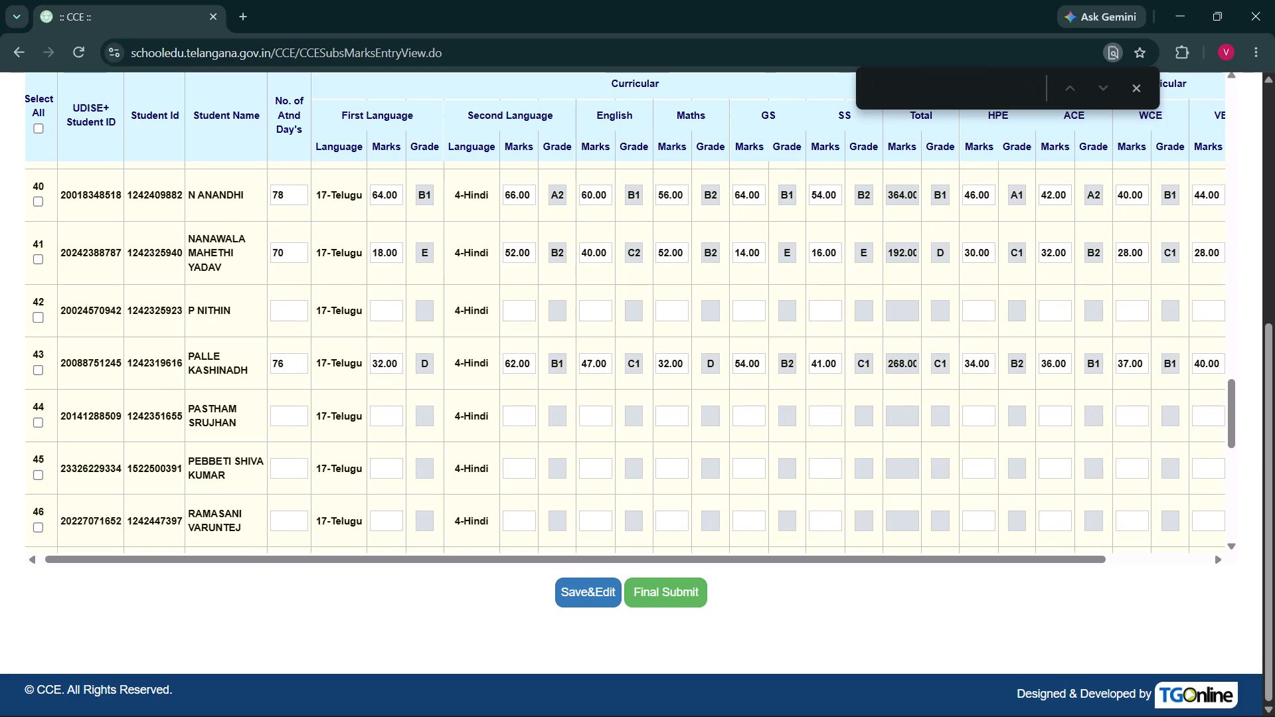
key("p")
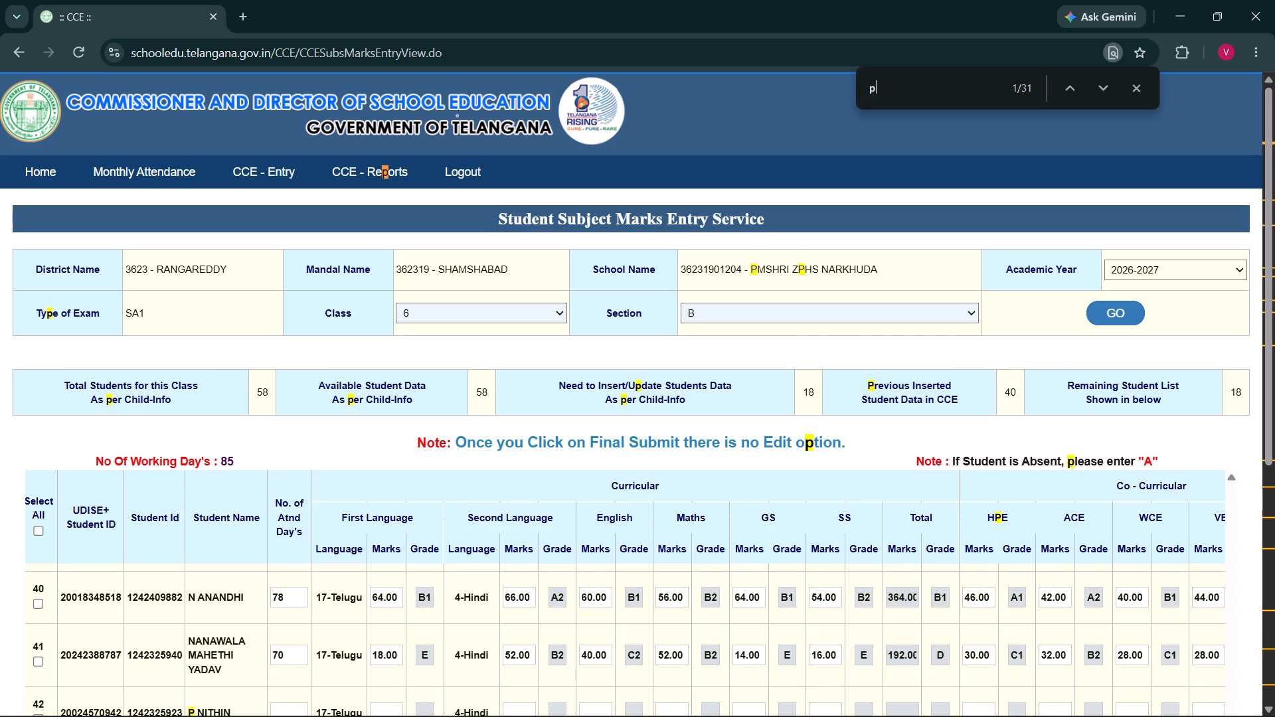
key("space")
type("ni")
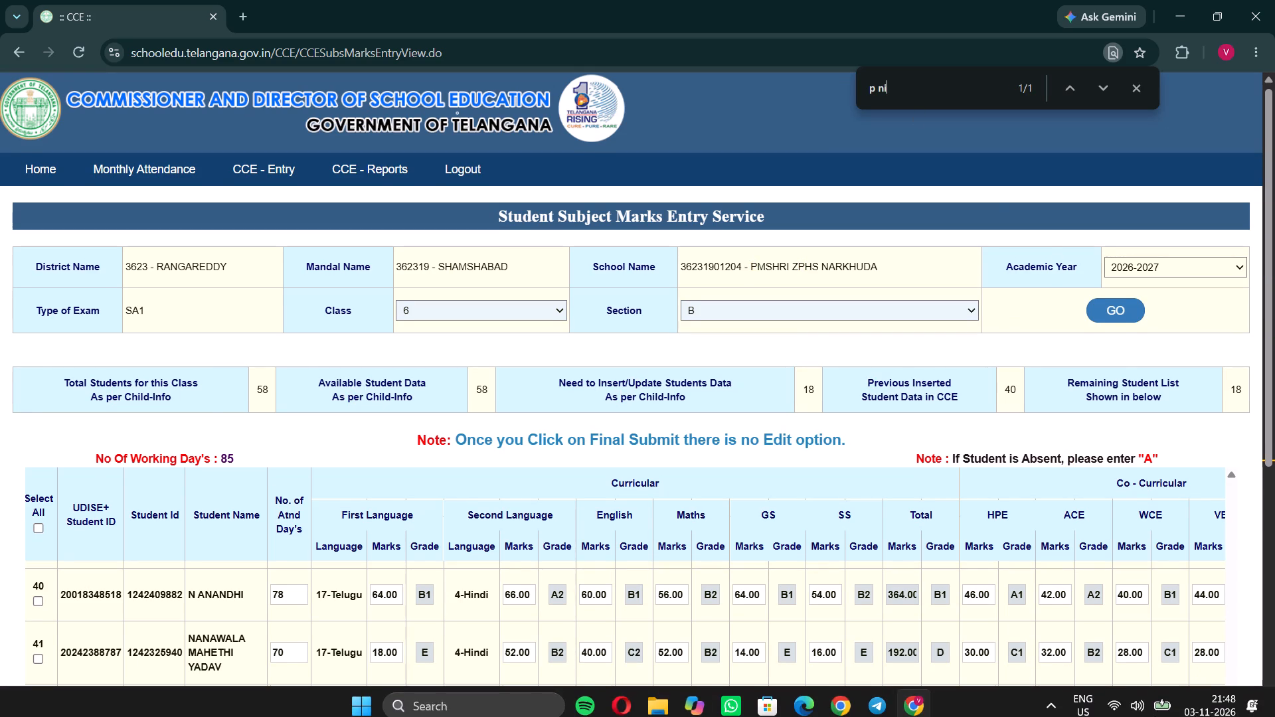
left_click(1267, 671)
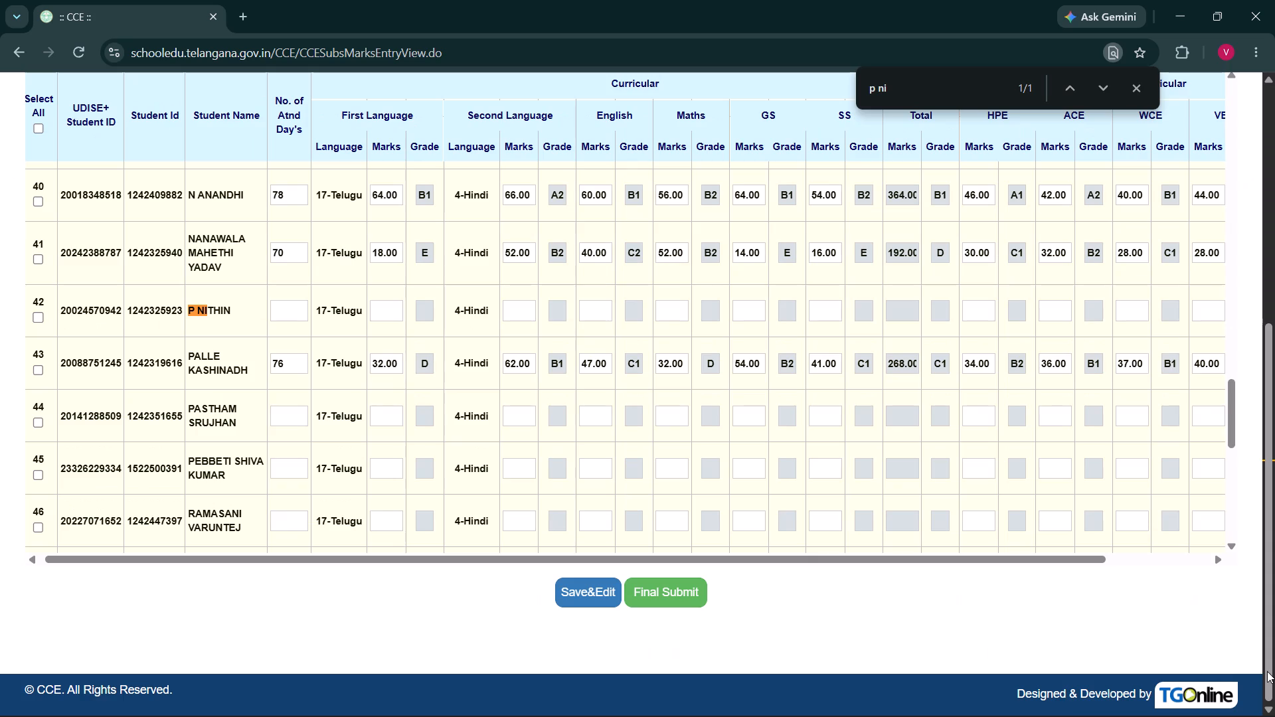
left_click(41, 322)
key("Tab")
type("67")
key("Tab")
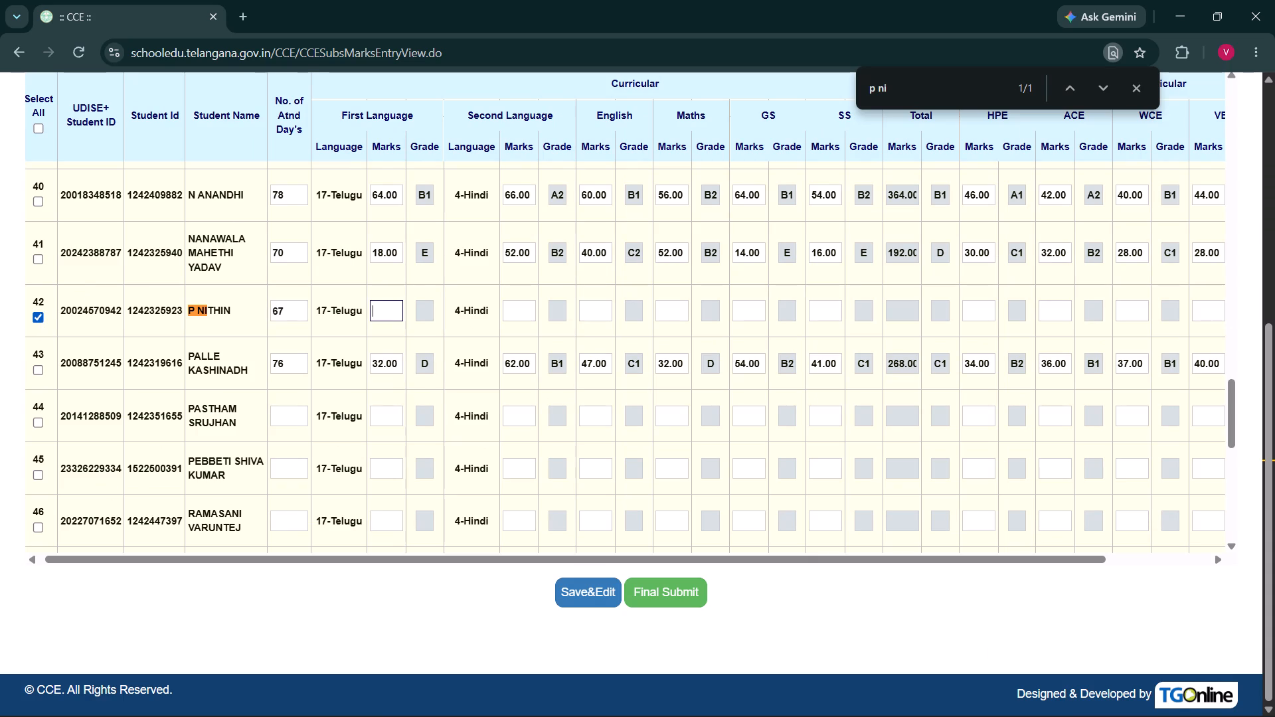
Enter student 42's curricular marks: Telugu 13, Hindi 36, English 40, Maths 20, GS 18 and SS 25.
type("13")
key("Tab")
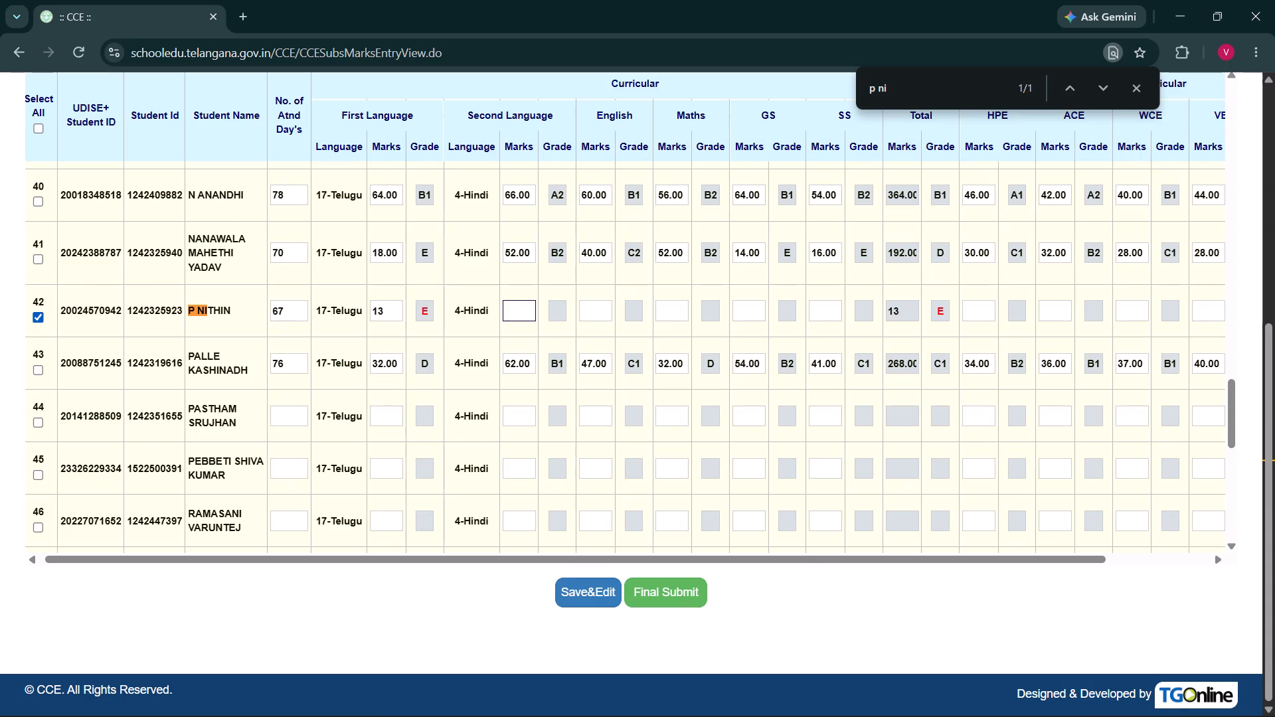
type("36")
key("Tab")
type("40")
key("Tab")
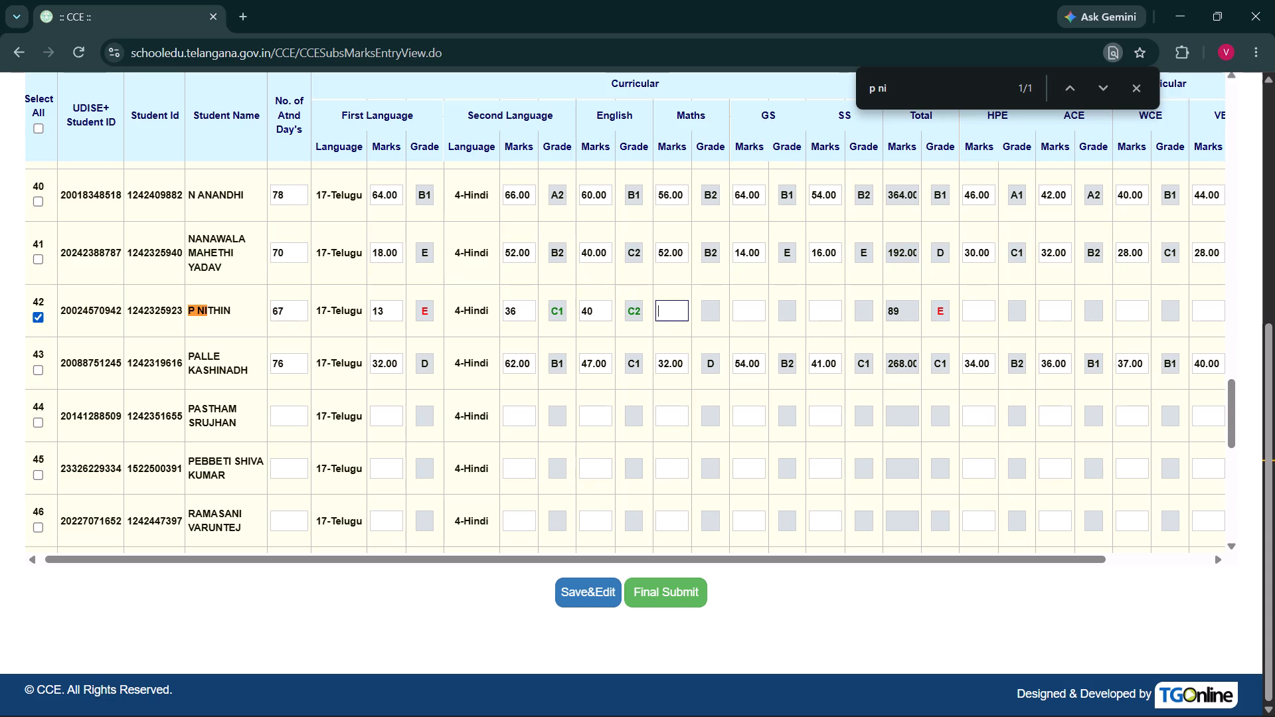
type("20")
key("Tab")
type("18")
key("Tab")
type("25")
key("Tab")
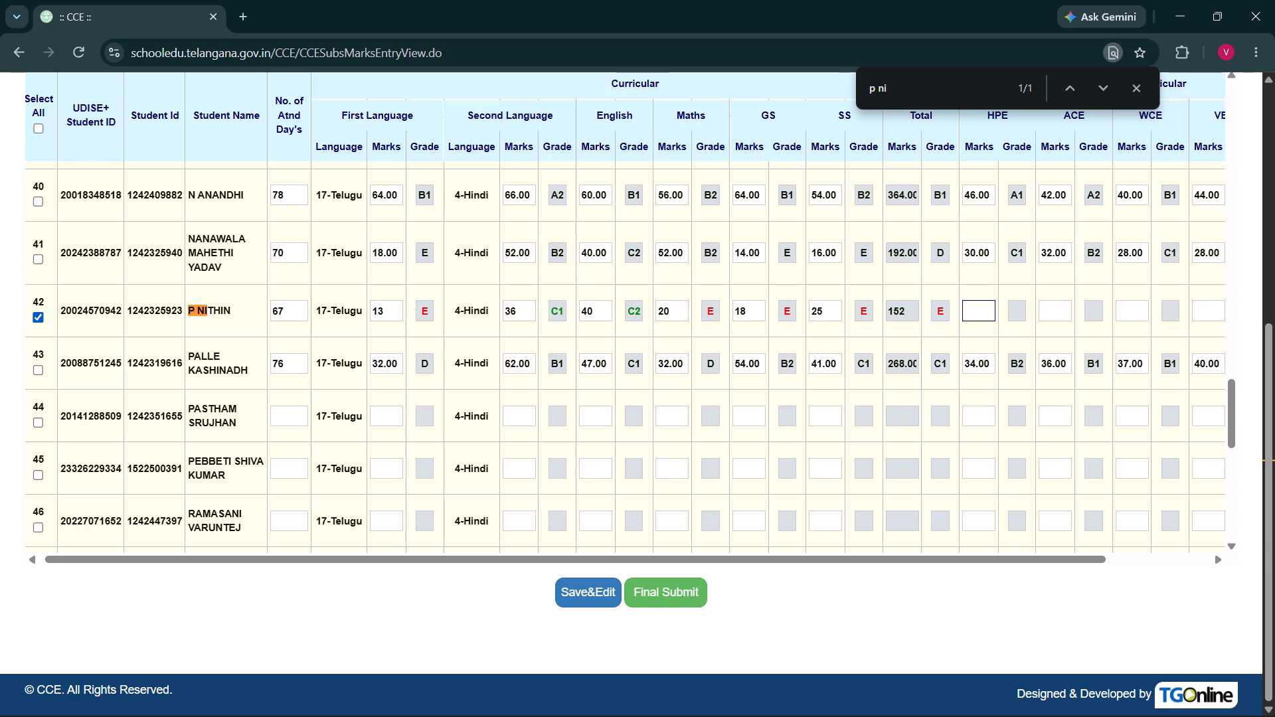
Enter student 42's co-curricular marks: HPE 29, ACE 33, WCE 30 and VELS 28.
type("29")
key("Tab")
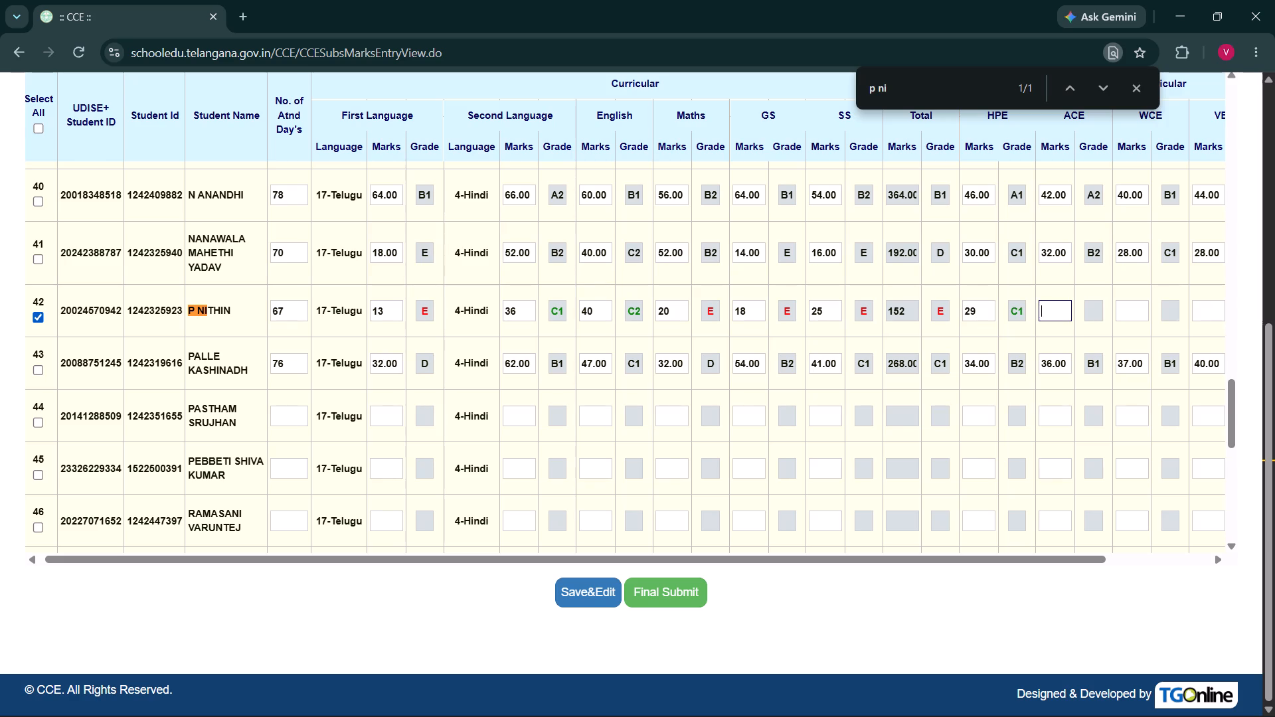
type("33")
key("Tab")
type("30")
key("Tab")
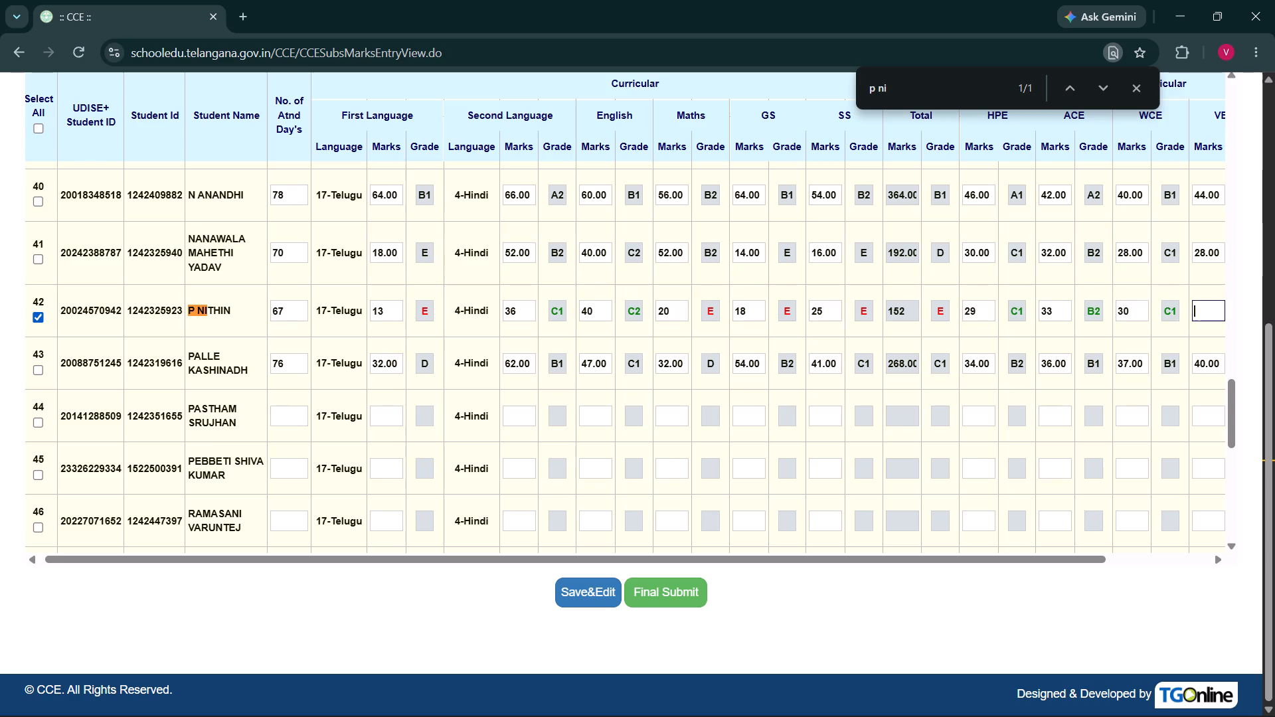
type("28")
key("Tab")
Find "holi" on the page, select student 16's row and set the number of attended days to 54.
left_click(899, 79)
key("BackSpace")
key("BackSpace")
key("BackSpace")
key("BackSpace")
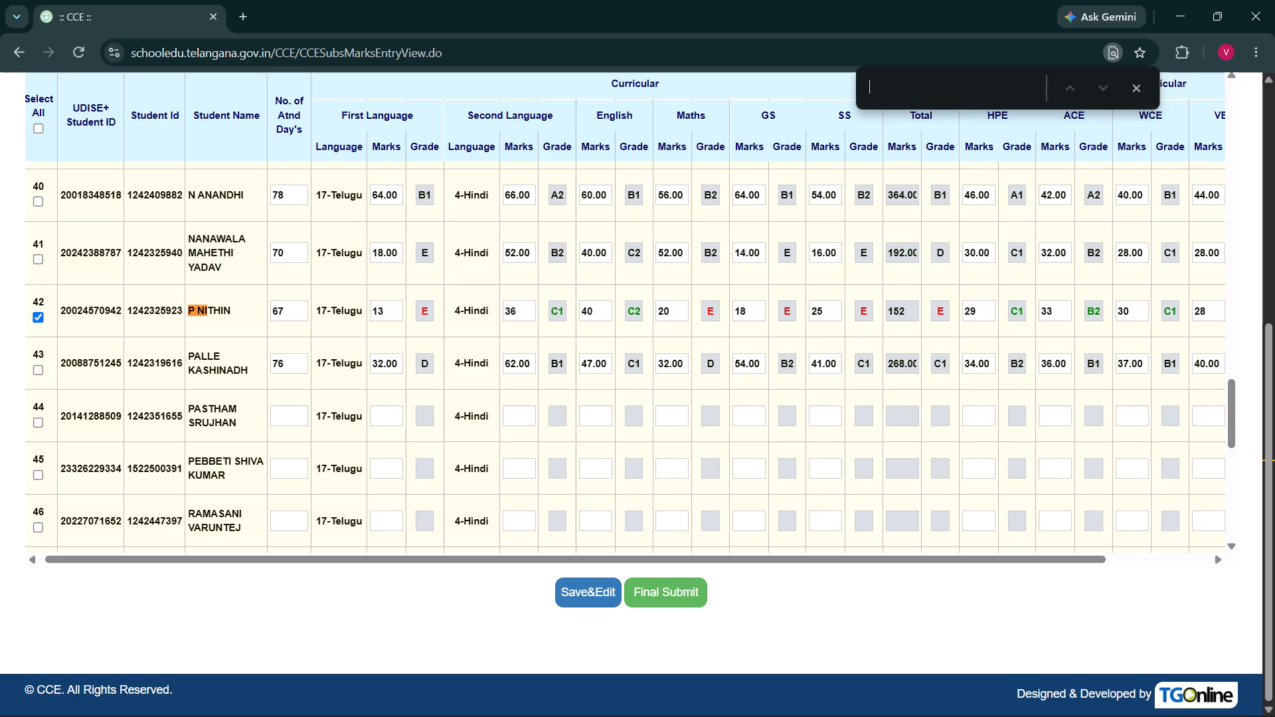
key("BackSpace")
type("holi")
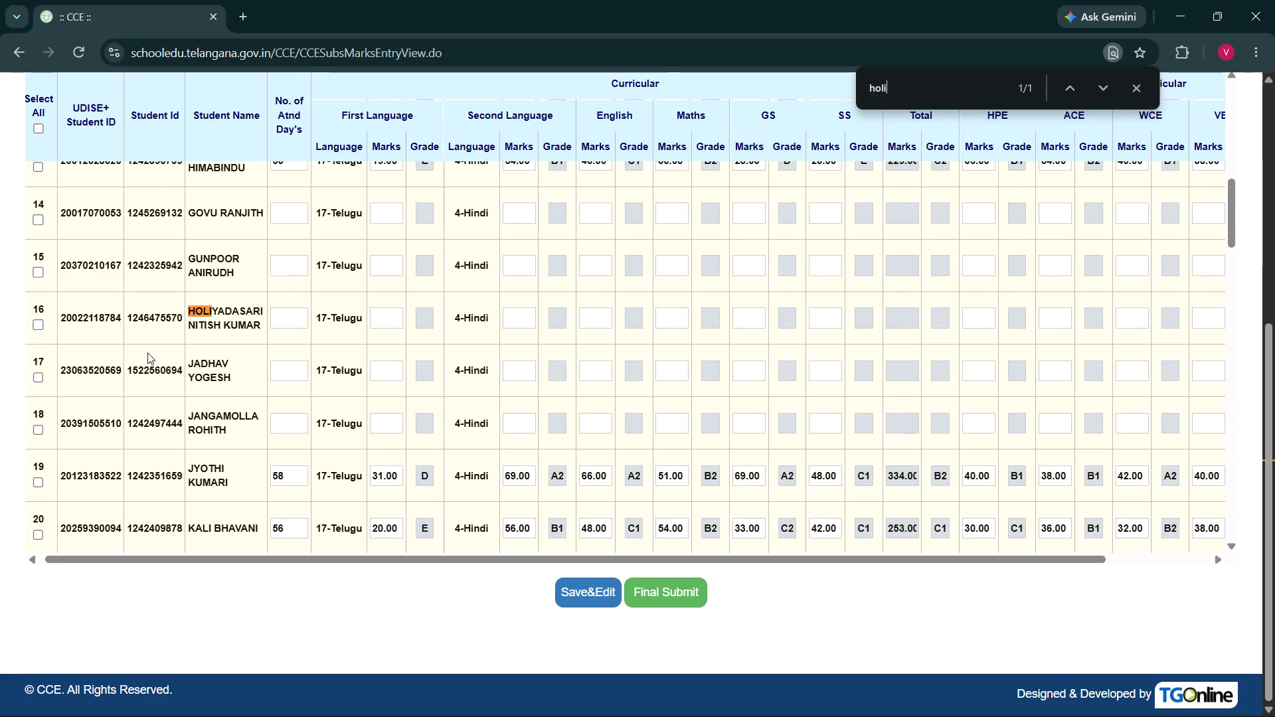
left_click(39, 327)
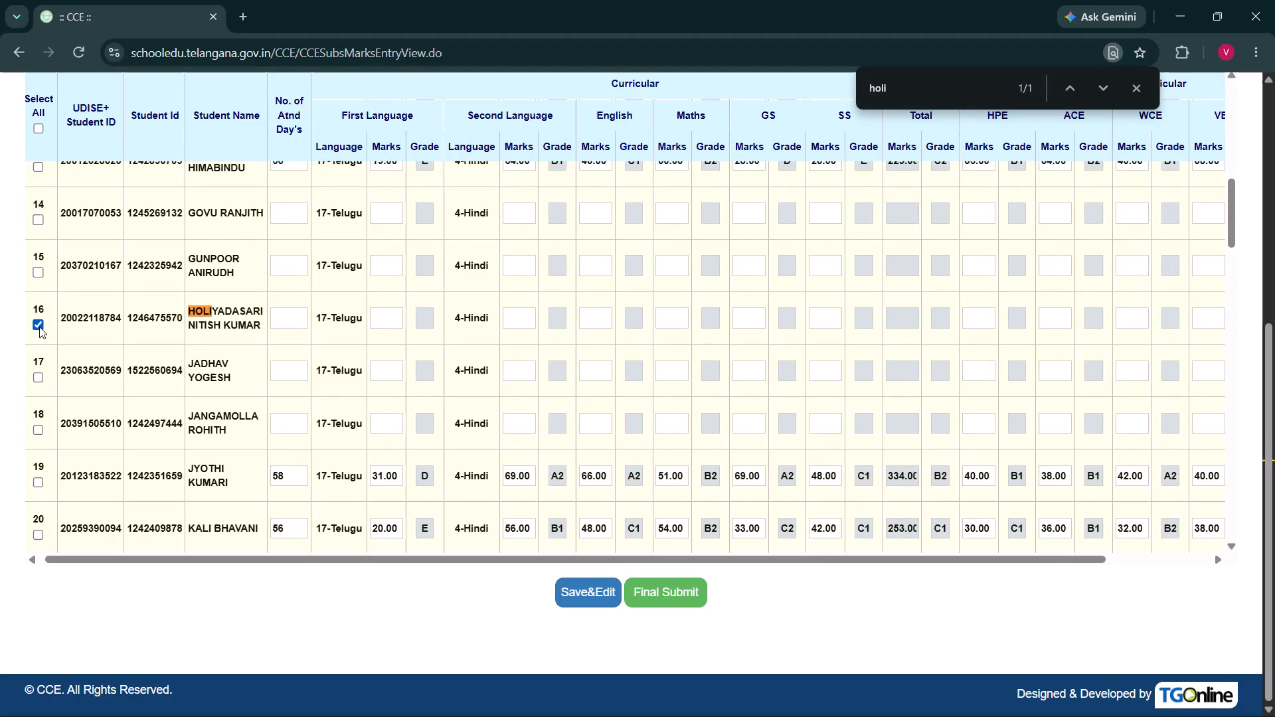
key("Tab")
type("54")
key("Tab")
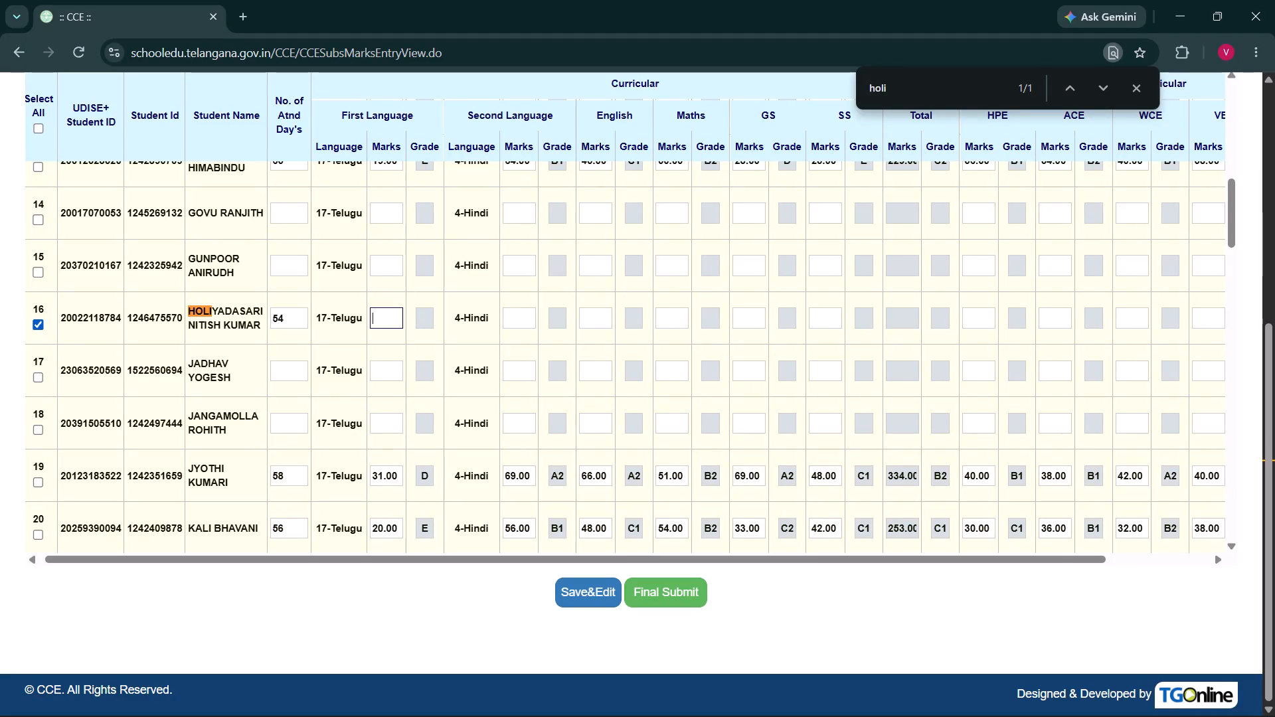
Enter student 16's curricular marks: Telugu 12, Hindi 51, English 21, Maths 12, GS 03 and SS 16.
type("12")
key("Tab")
key("1")
key("BackSpace")
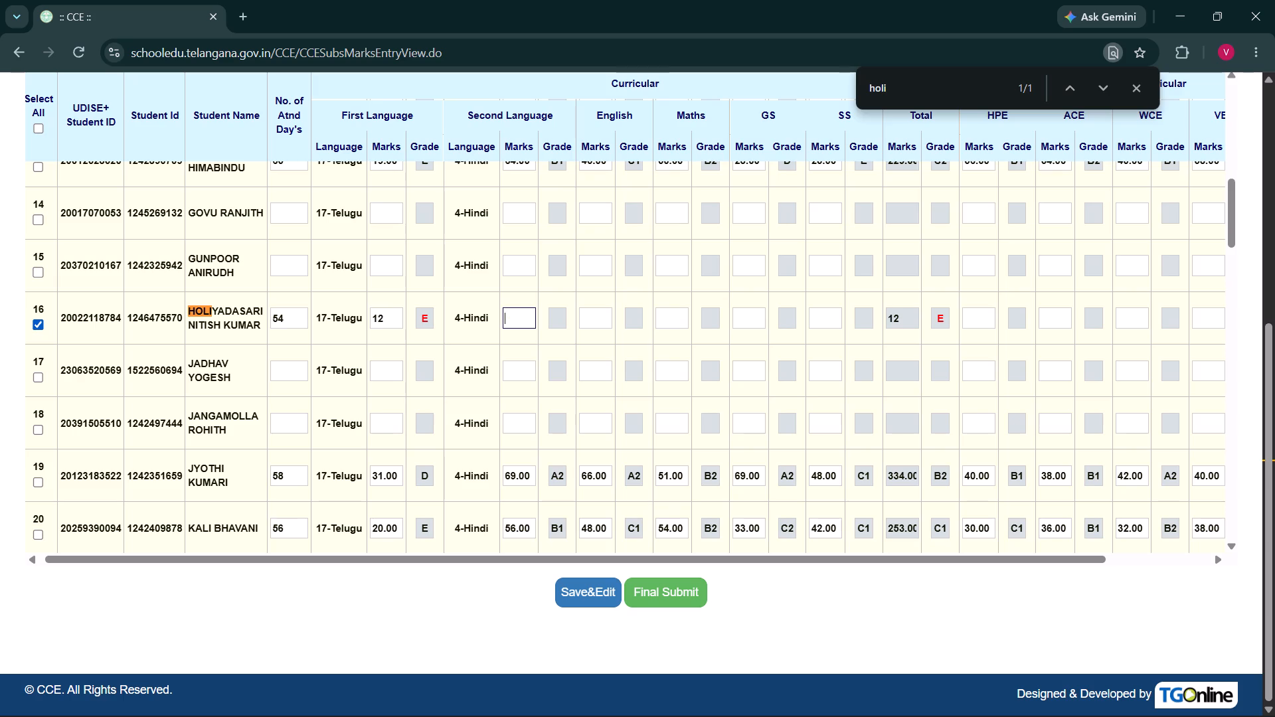
type("51")
key("Tab")
type("21")
key("Tab")
type("12")
key("Tab")
type("03")
key("Tab")
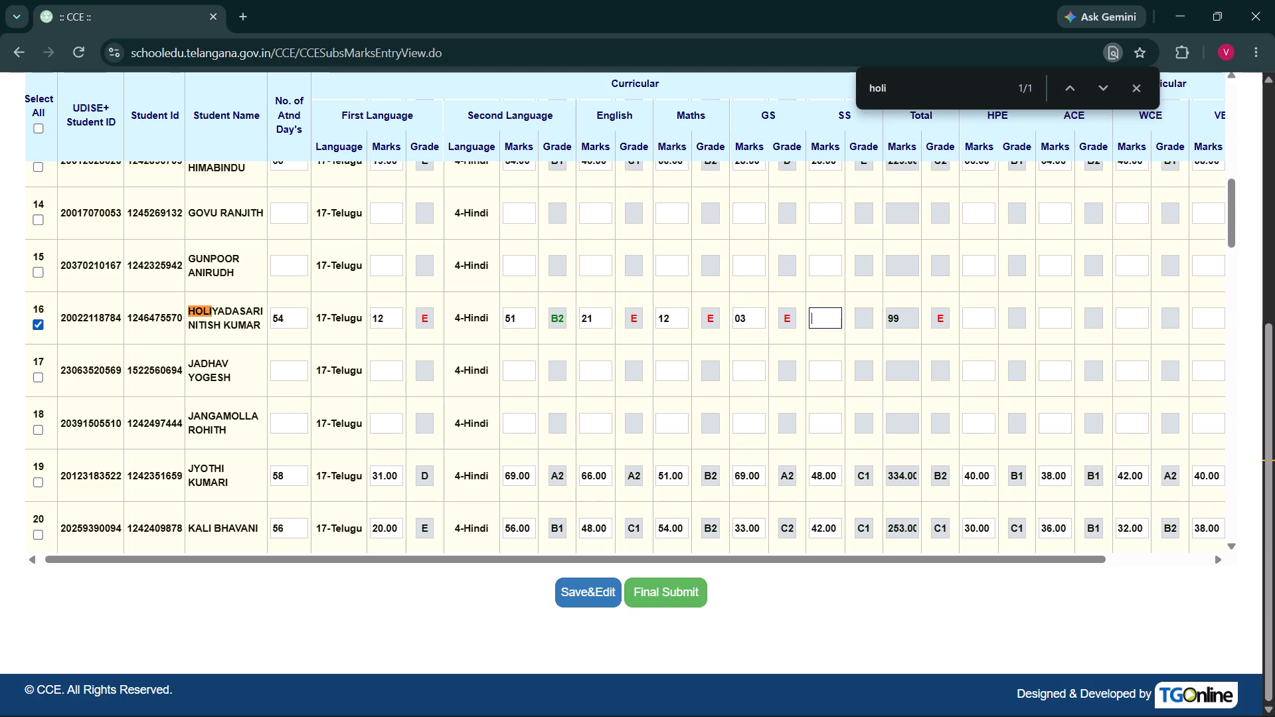
type("16")
key("Tab")
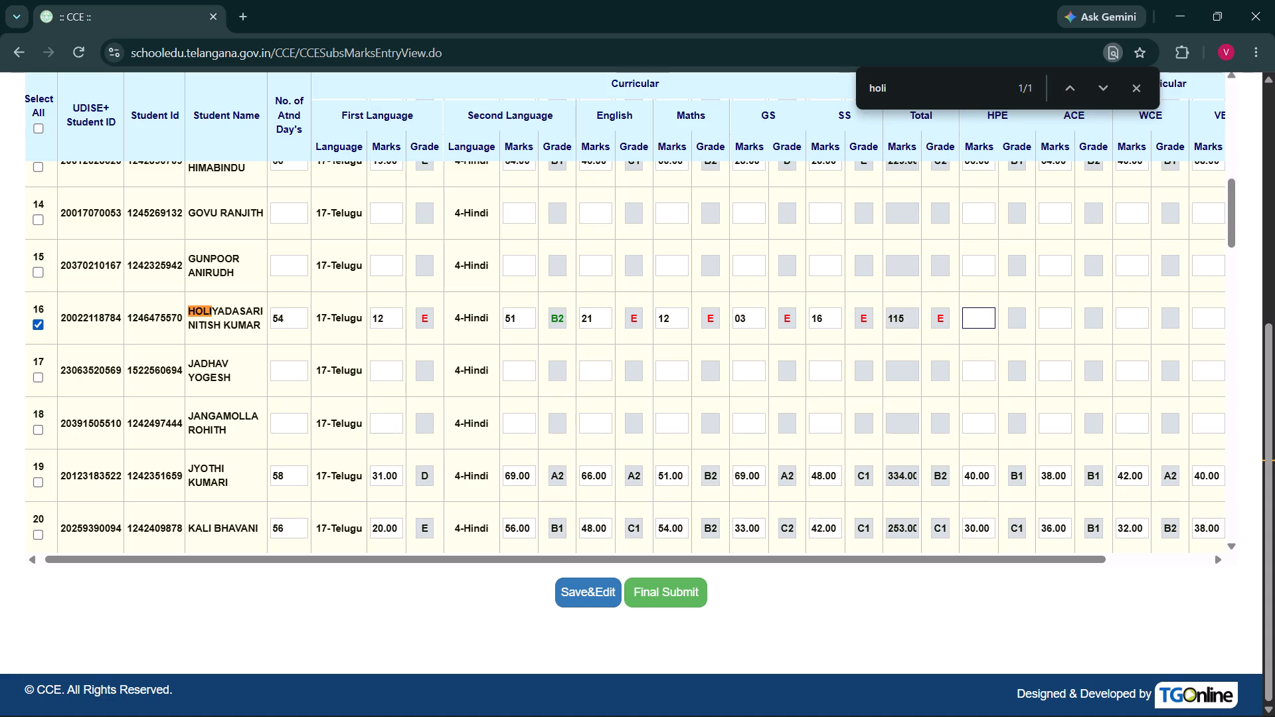
Enter student 16's co-curricular marks: HPE 30, ACE 32, WCE 26 and VELS 28.
type("30")
key("Tab")
type("32")
key("Tab")
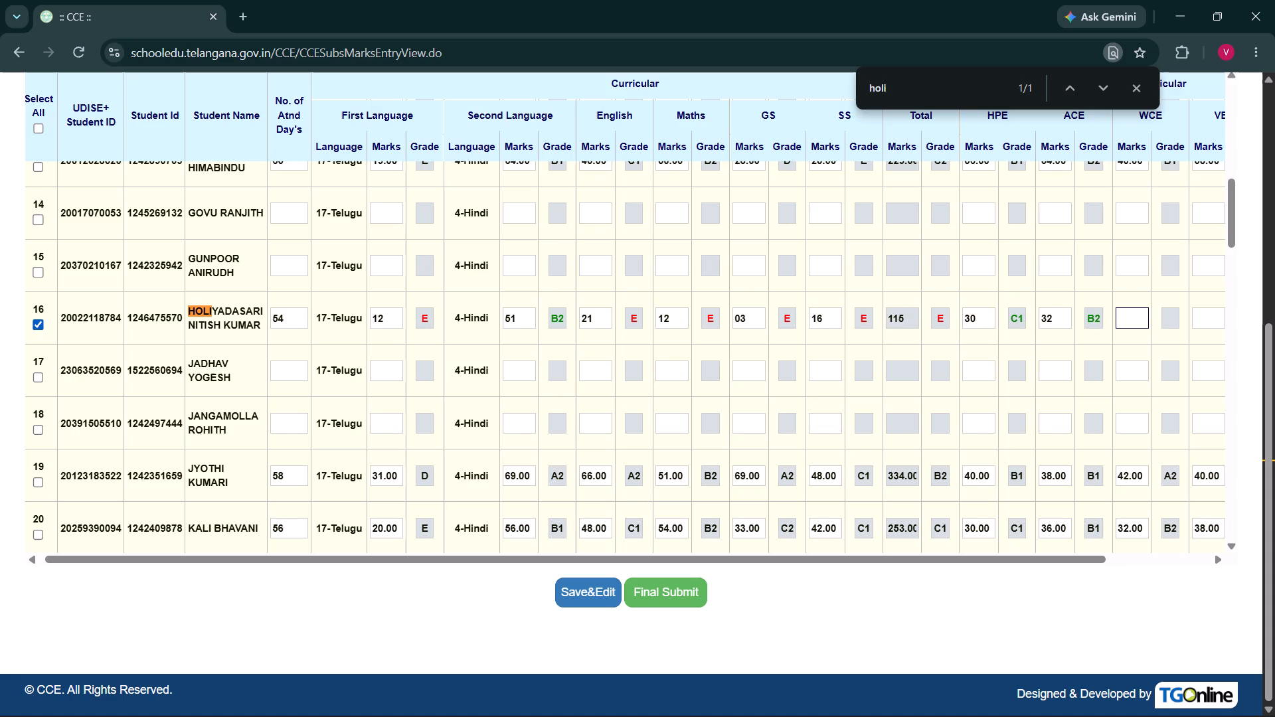
type("26")
key("Tab")
type("28")
key("Tab")
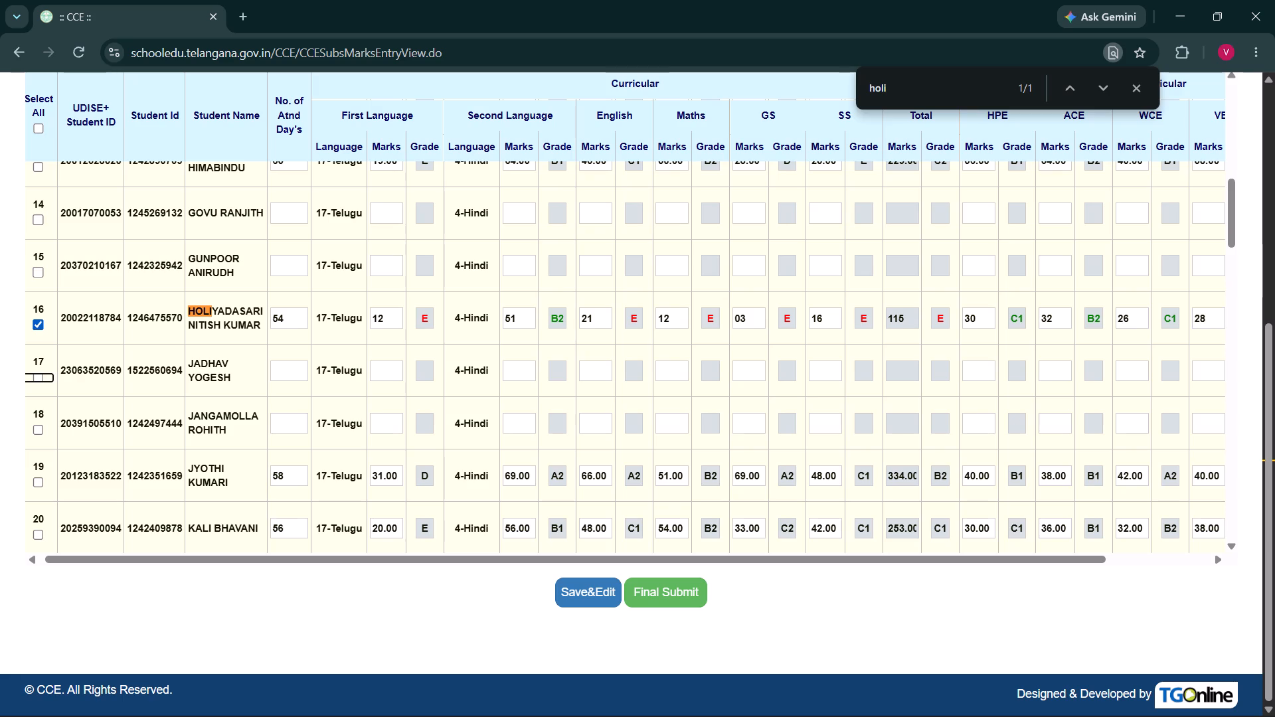
Find "vis" on the page, select student 57's row and set the number of attended days to 63.
left_click(894, 85)
key("BackSpace")
key("BackSpace")
key("BackSpace")
key("BackSpace")
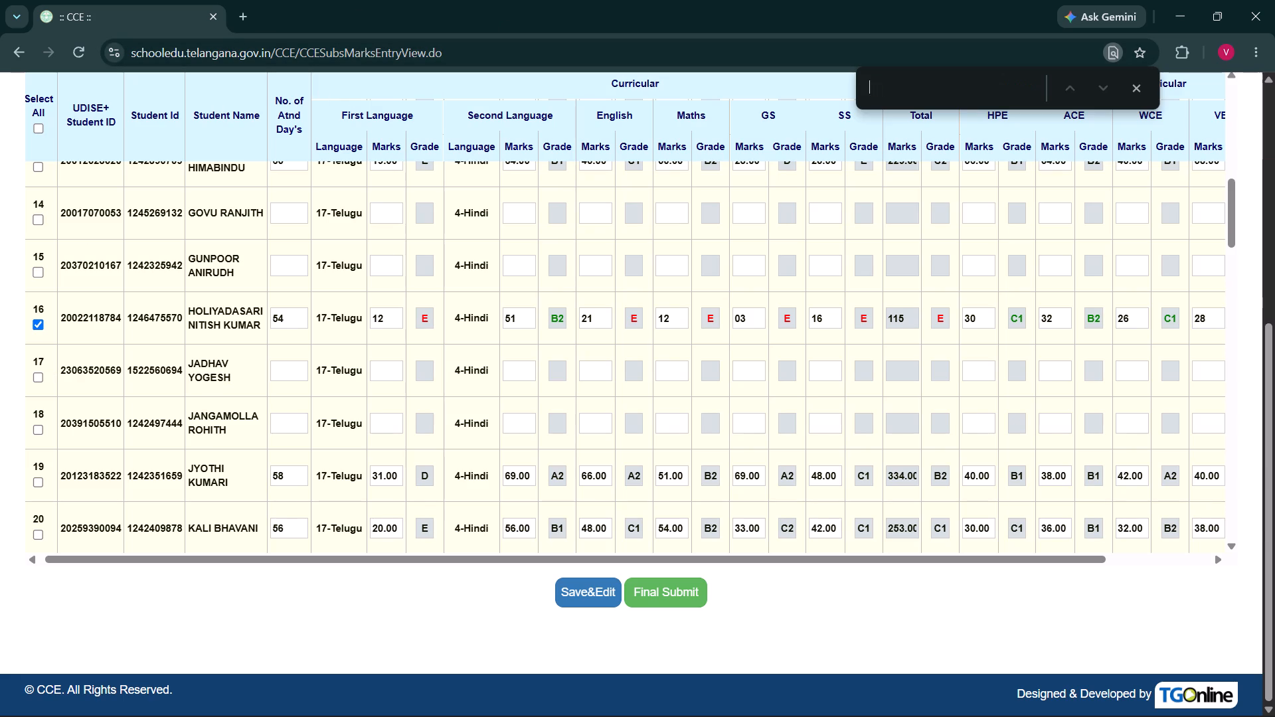
type("vis")
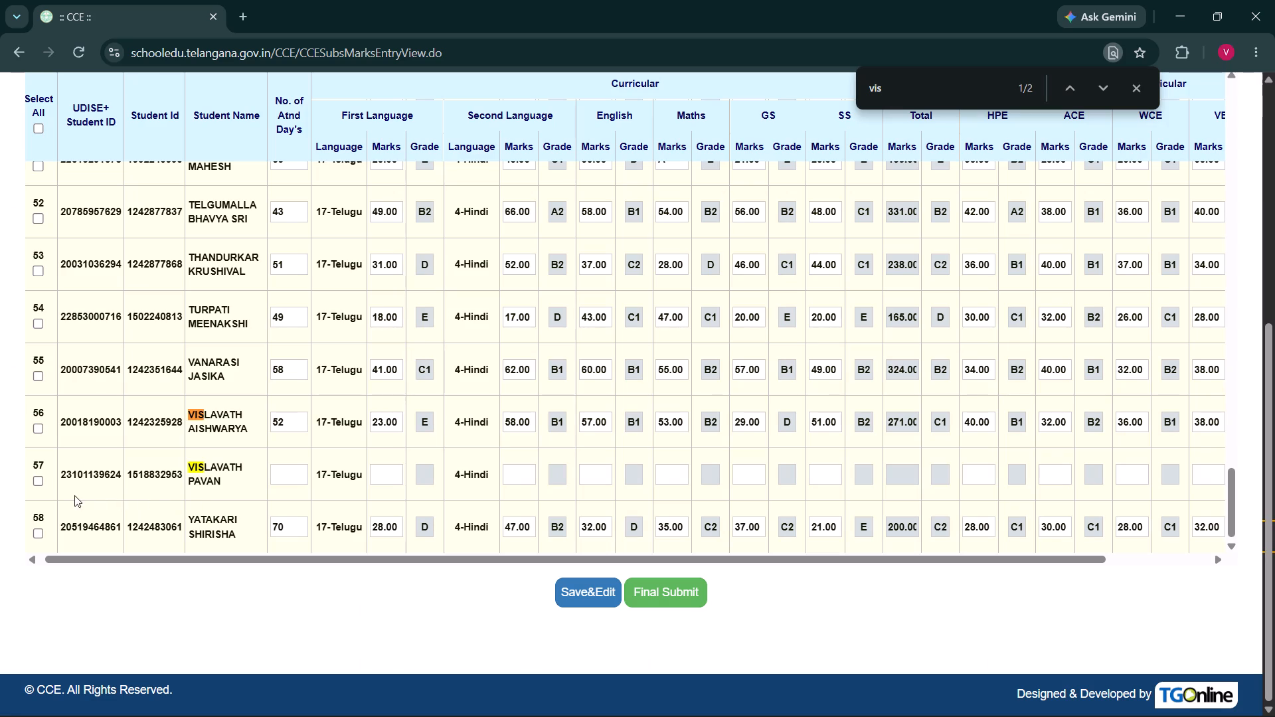
left_click(41, 483)
key("Tab")
type("63")
key("Tab")
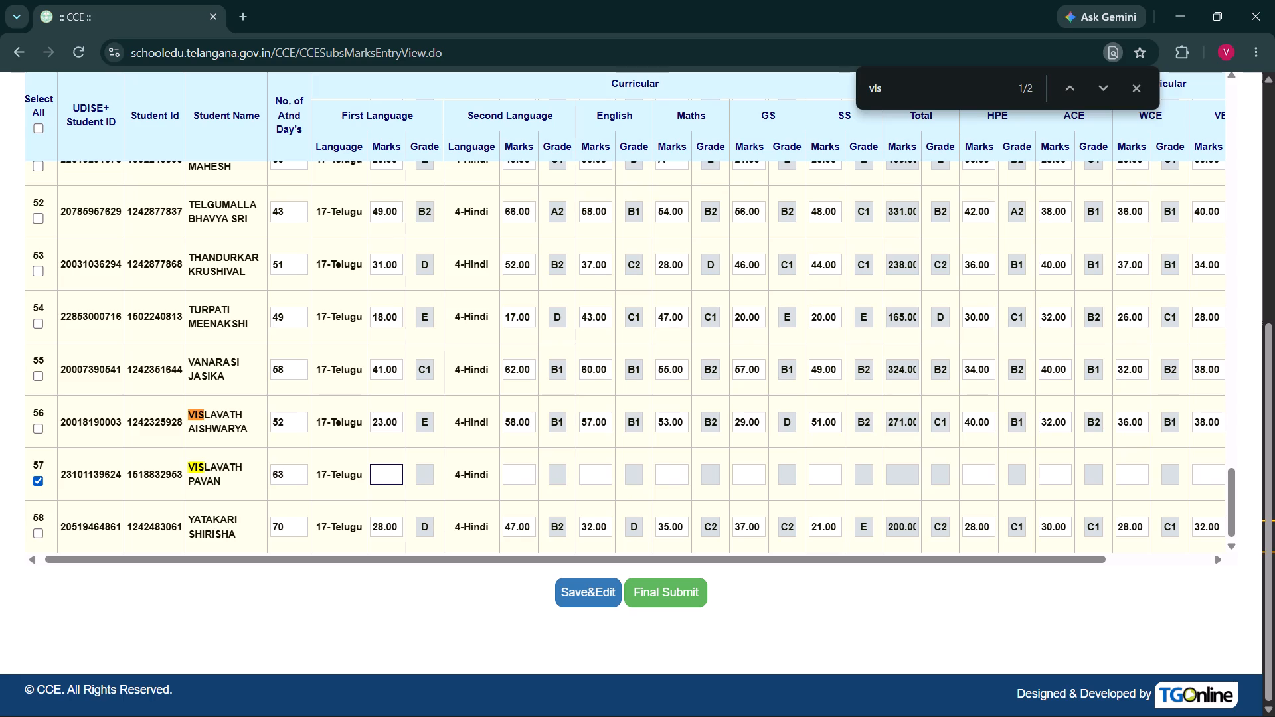
Enter student 57's curricular marks: Telugu 20, Hindi 56, English 52, Maths 40, GS 43 and SS 23.
type("20")
key("Tab")
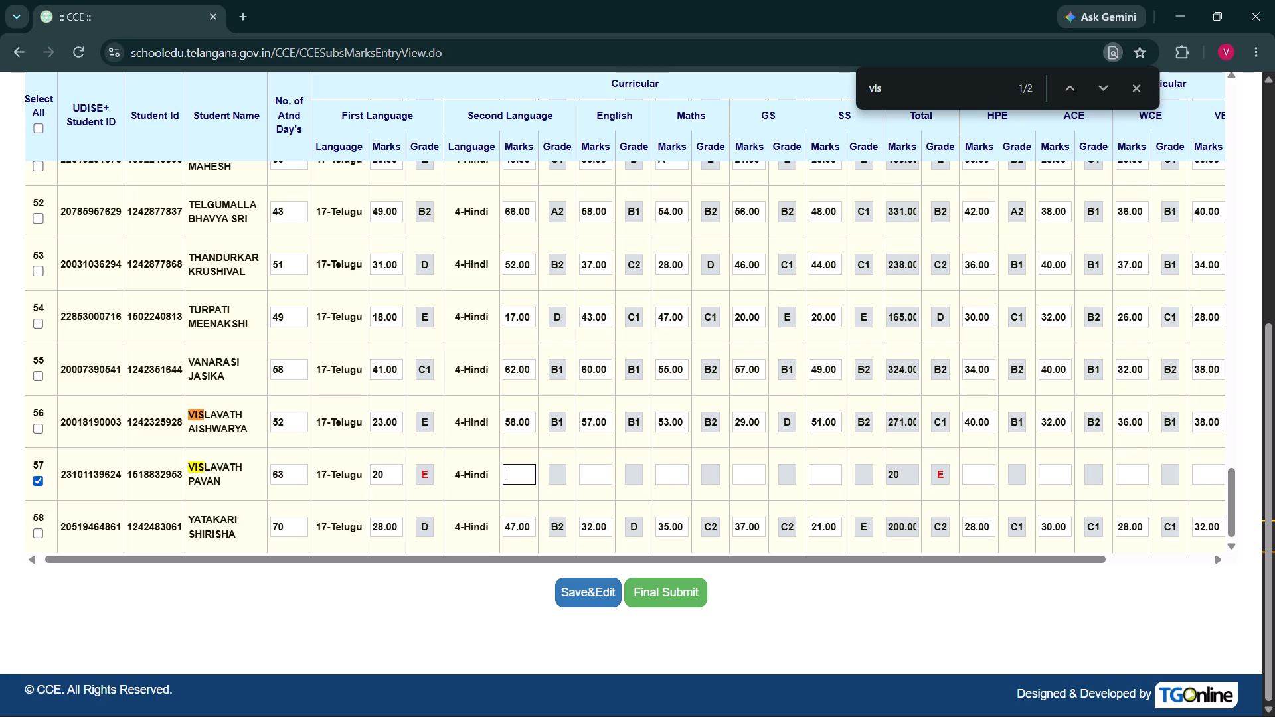
type("56")
key("Tab")
type("52")
key("Tab")
type("40")
key("Tab")
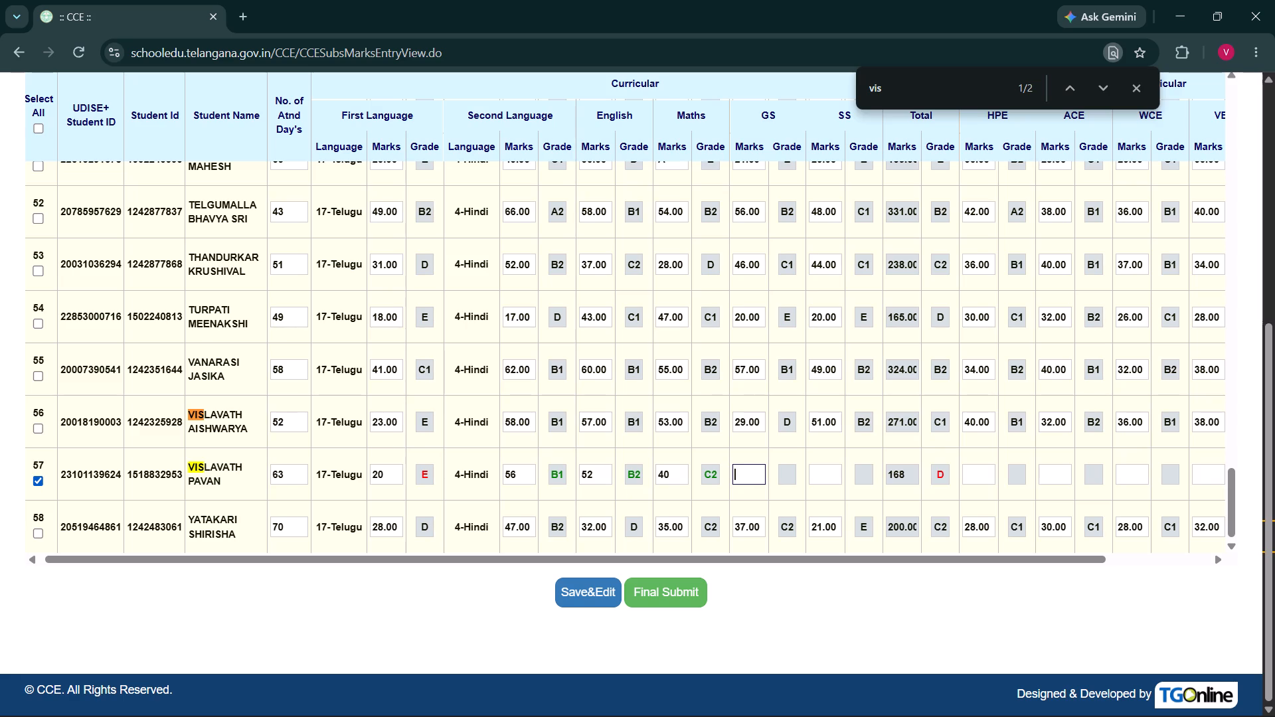
type("43")
key("Tab")
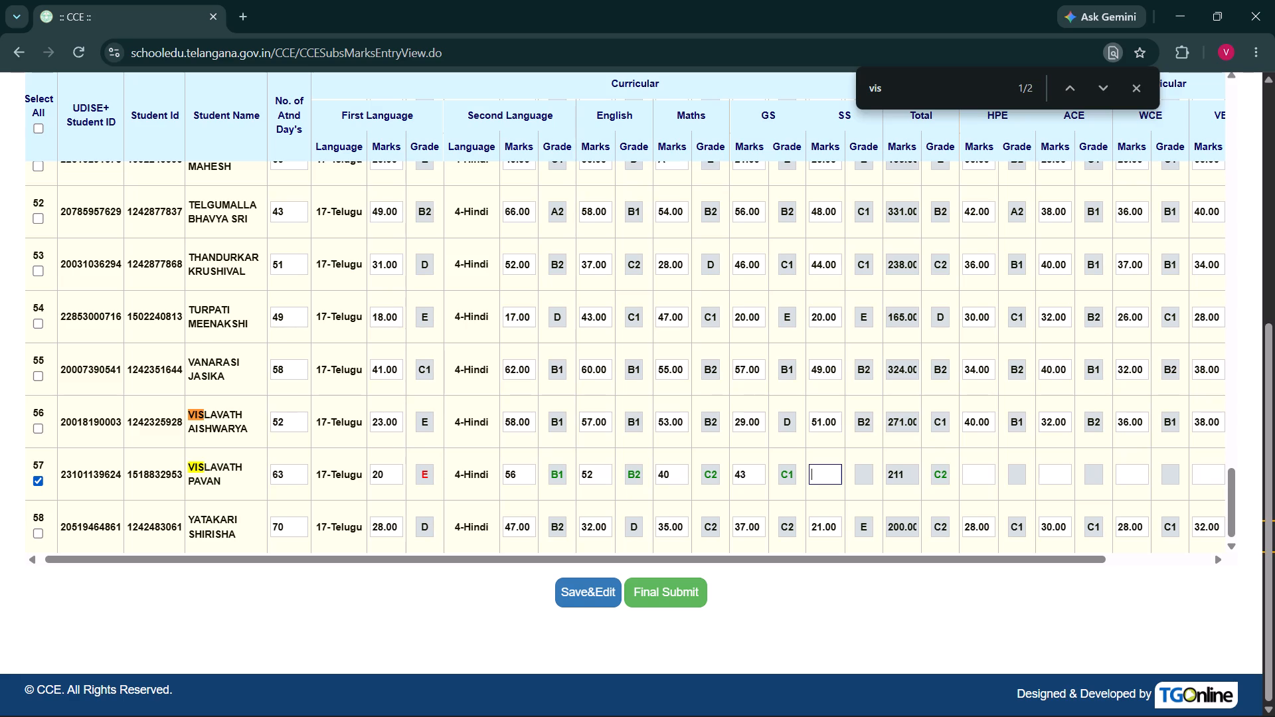
type("23")
key("Tab")
Enter student 57's co-curricular marks: HPE 29, ACE 32, WCE 34 and VELS 28.
type("29")
key("Tab")
type("32")
key("Tab")
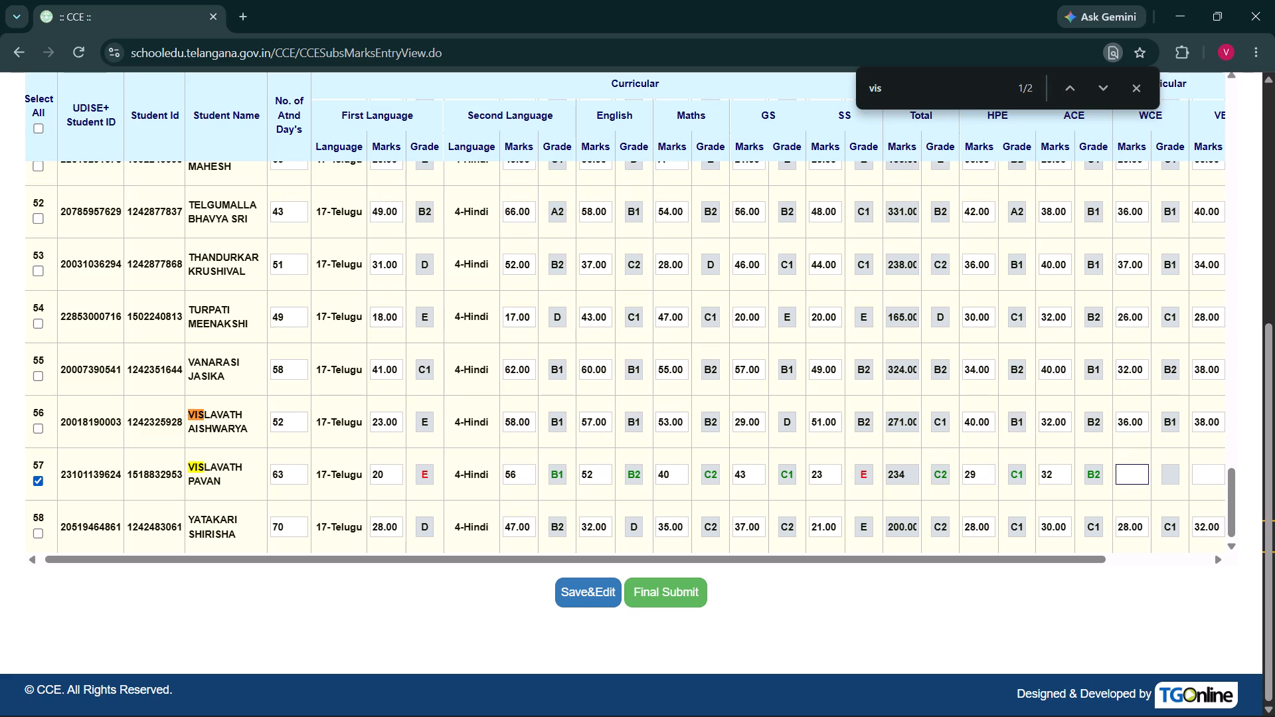
type("34")
key("Tab")
type("28")
key("Tab")
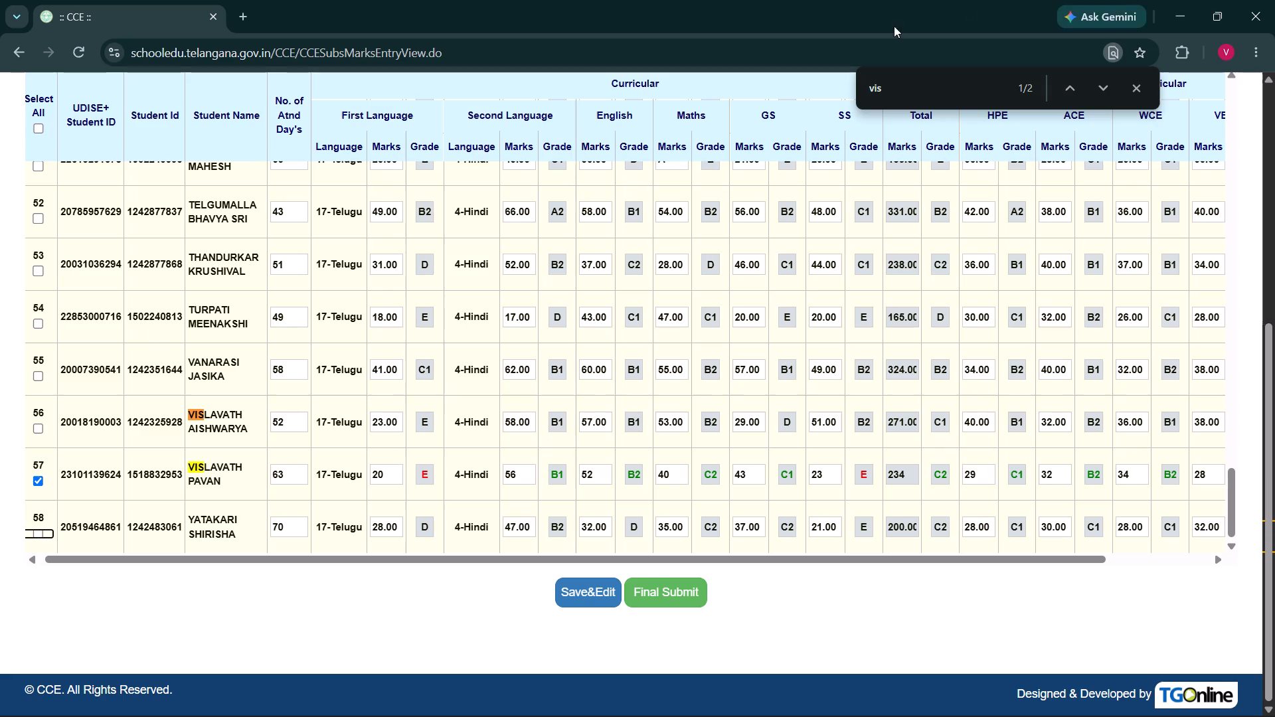
Find "rake" on the page, select student 23's row and set the number of attended days to 56.
left_click(884, 91)
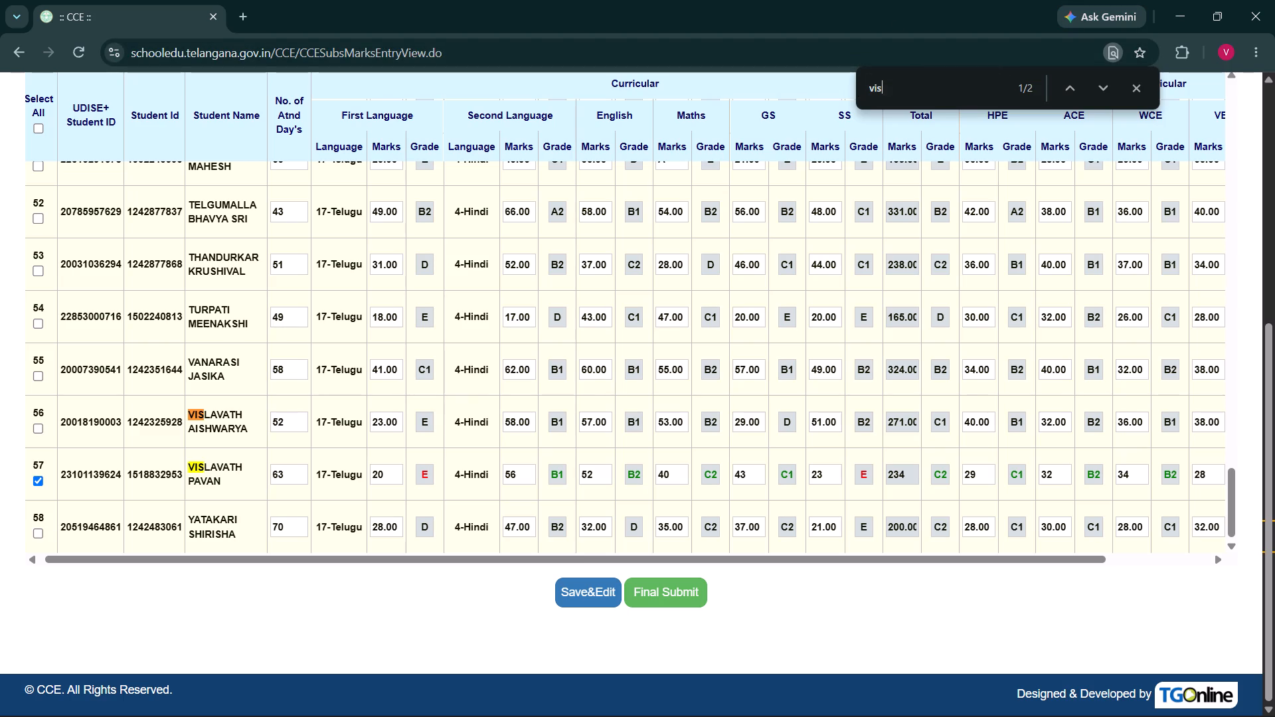
key("BackSpace")
key("BackSpace")
key("BackSpace")
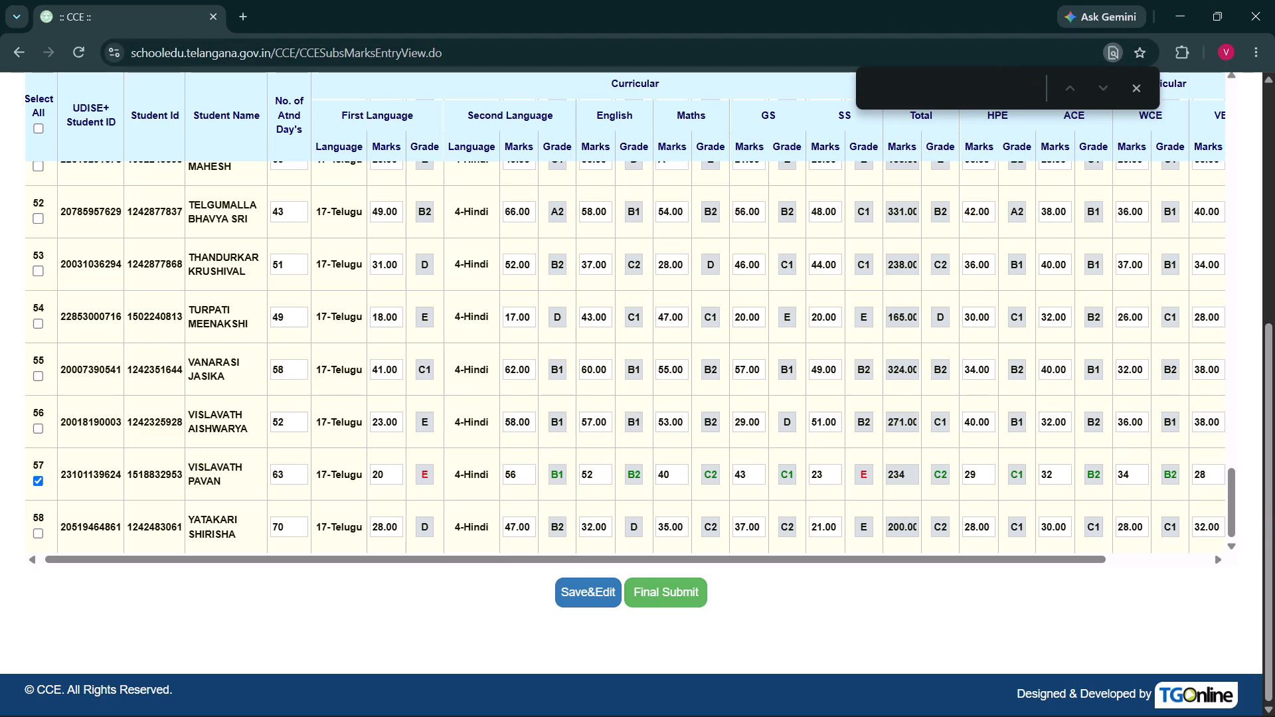
type("ra")
type("ke")
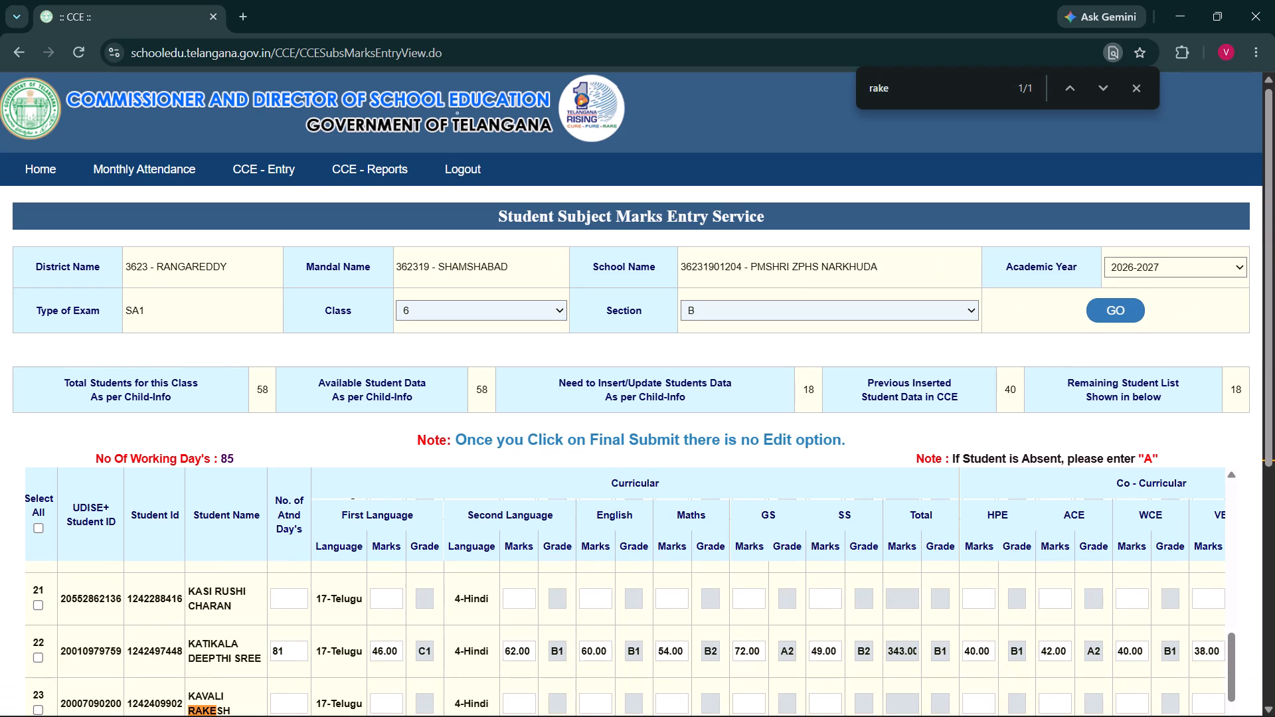
left_click(1271, 675)
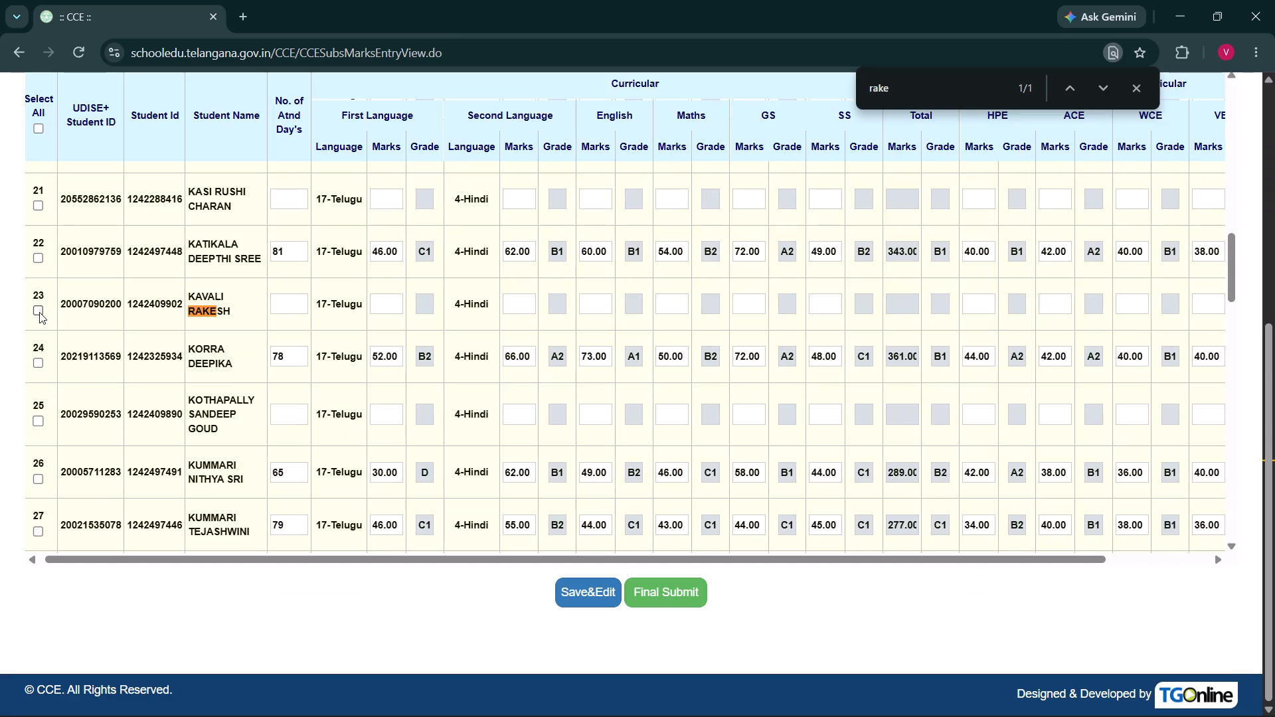
left_click(39, 312)
key("Tab")
type("56")
key("Tab")
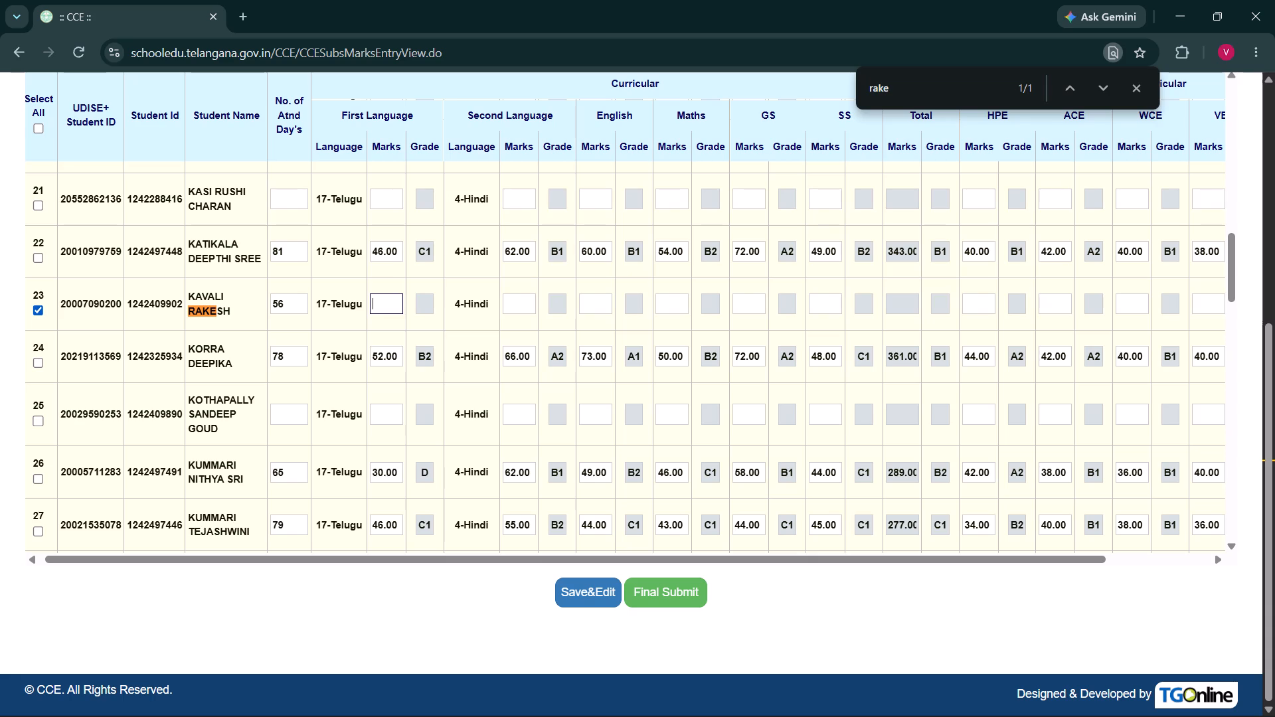
Enter student 23's curricular marks: Telugu 40, Hindi 69, English 69, Maths 36, GS 67 and SS 45.
type("40")
key("Tab")
type("69")
key("Tab")
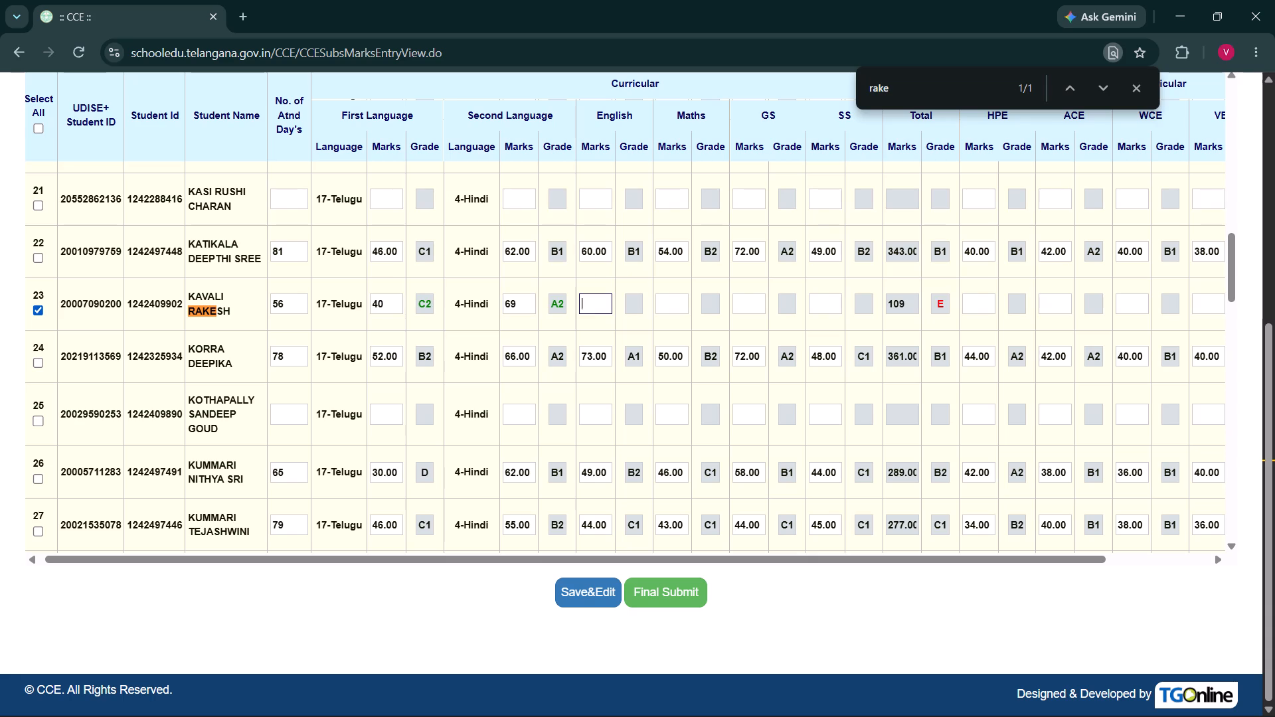
type("69")
key("Tab")
type("36")
key("Tab")
type("67")
key("Tab")
type("45")
key("Tab")
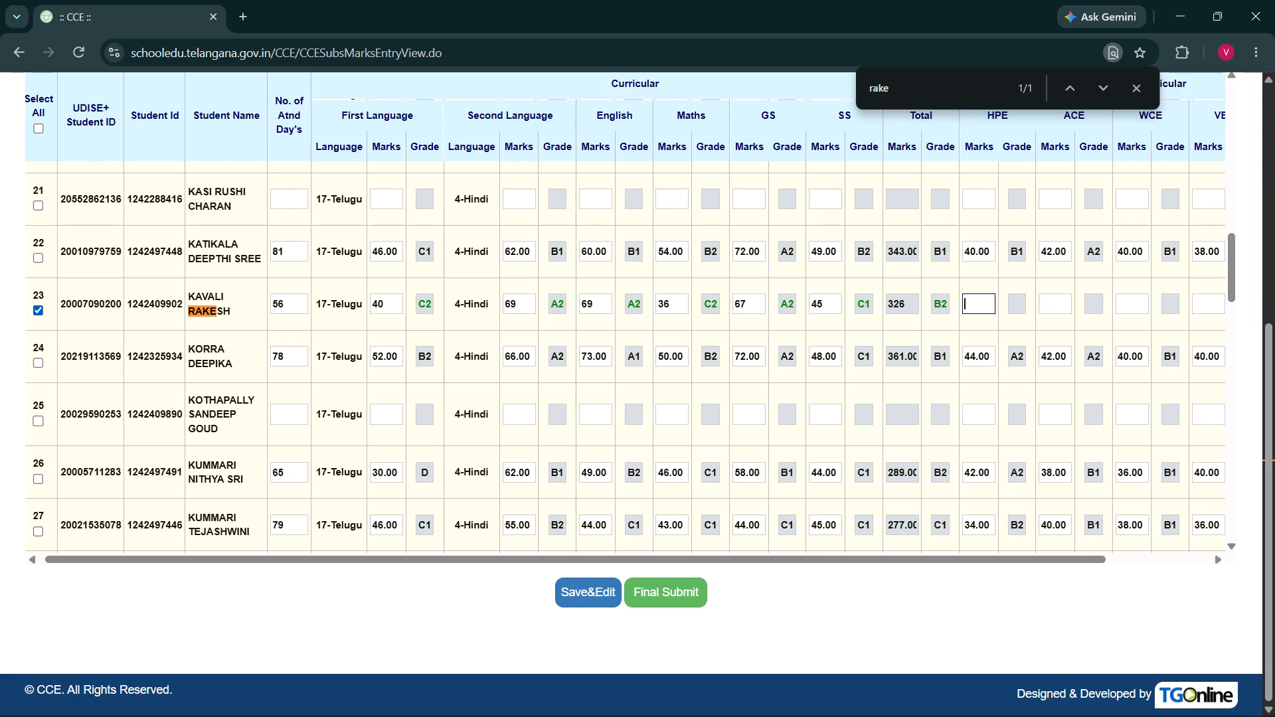
Enter student 23's co-curricular marks, HPE 43, ACE 48, WCE 38 and VELS 42, and deselect the student's row.
type("43")
key("Tab")
type("48")
key("Tab")
type("38")
key("Tab")
type("42")
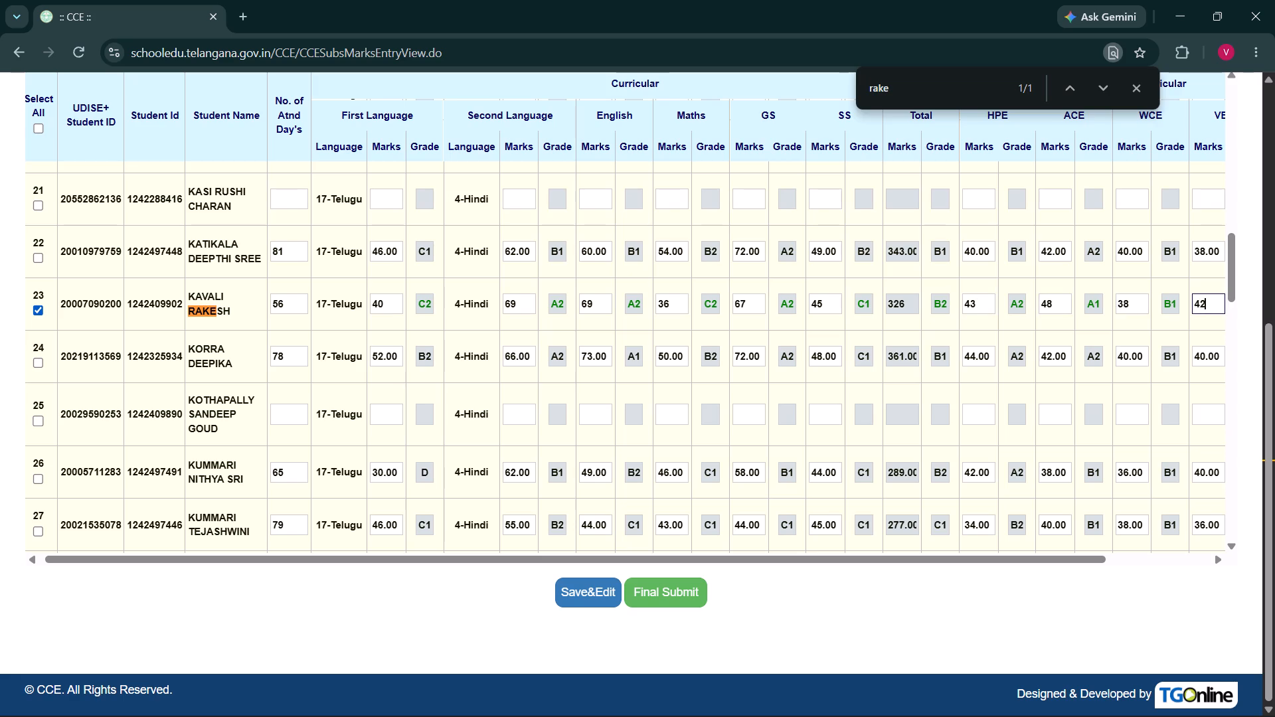
left_click(39, 312)
key("Tab")
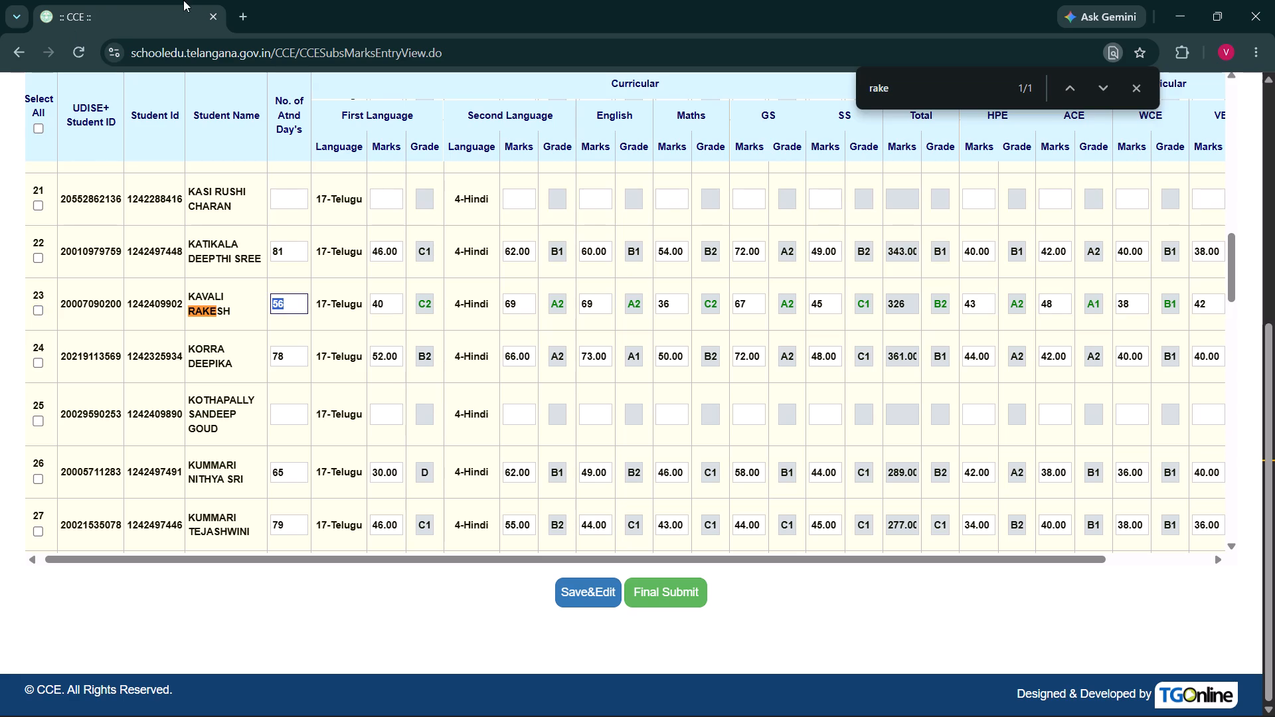
Find "ranji" on the page, select student 14's row and set the number of attended days to 51.
left_click(900, 87)
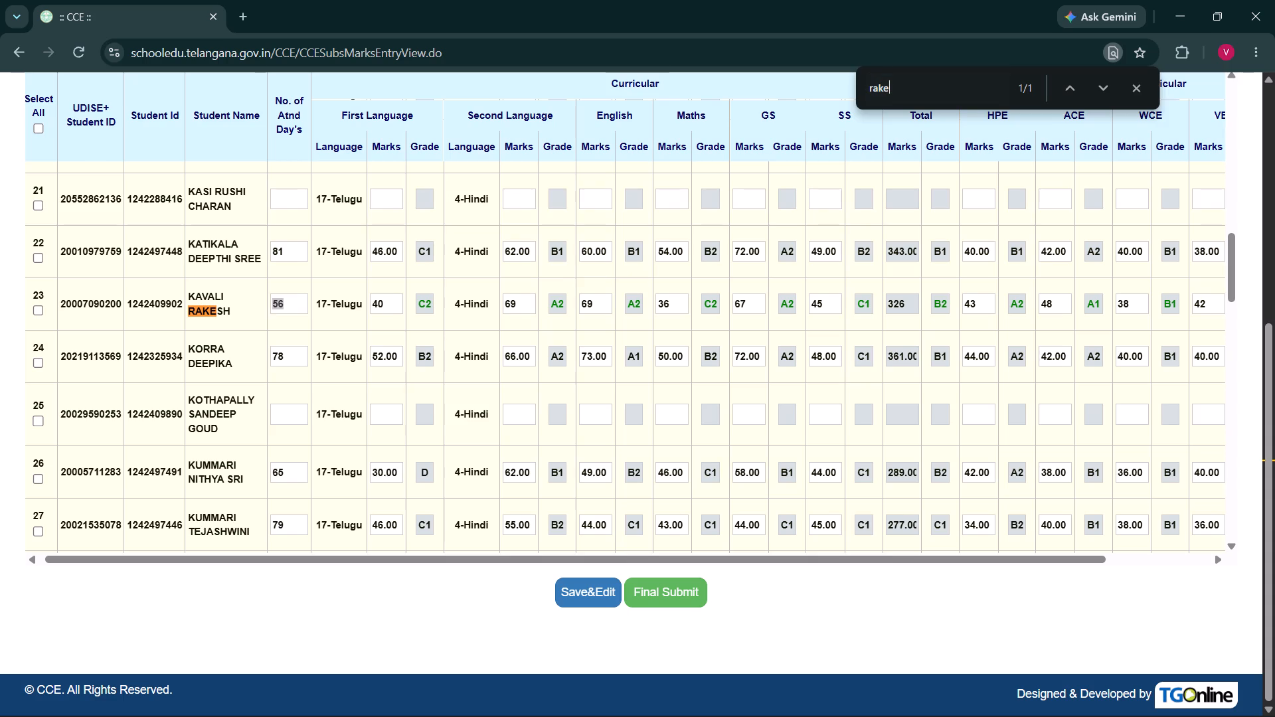
key("BackSpace")
key("BackSpace")
key("BackSpace")
key("BackSpace")
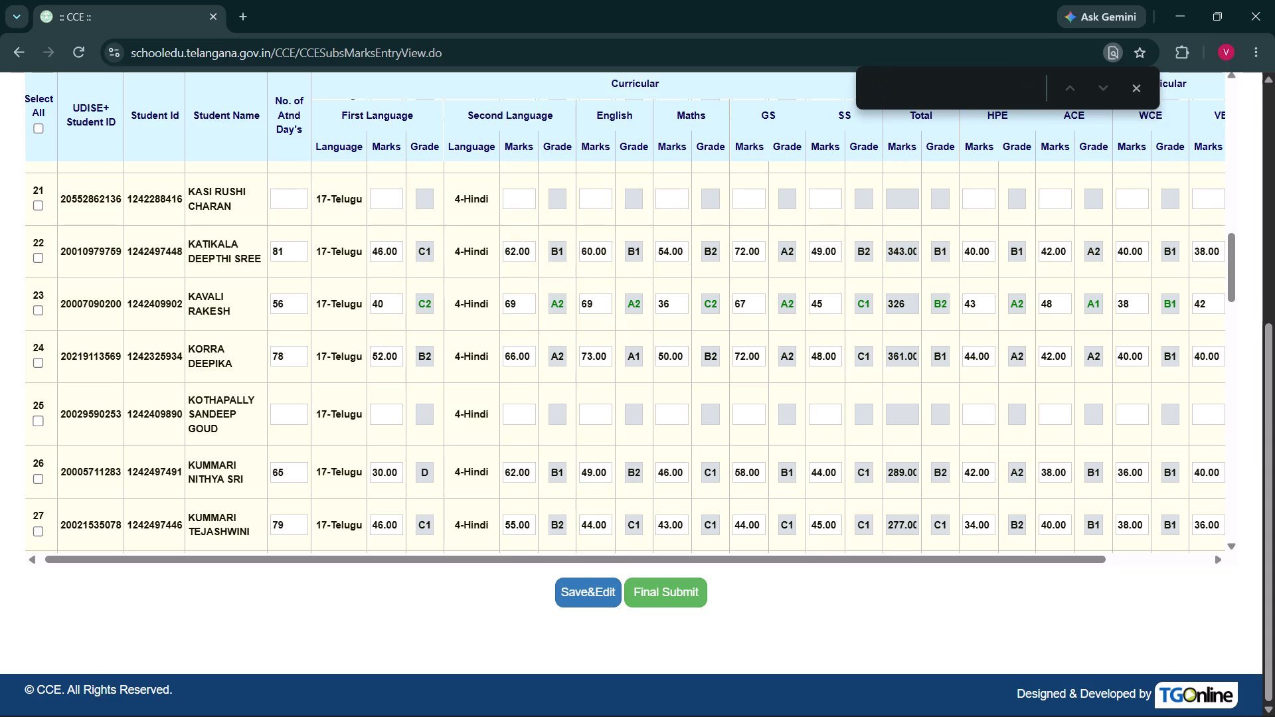
type("ra")
key("n")
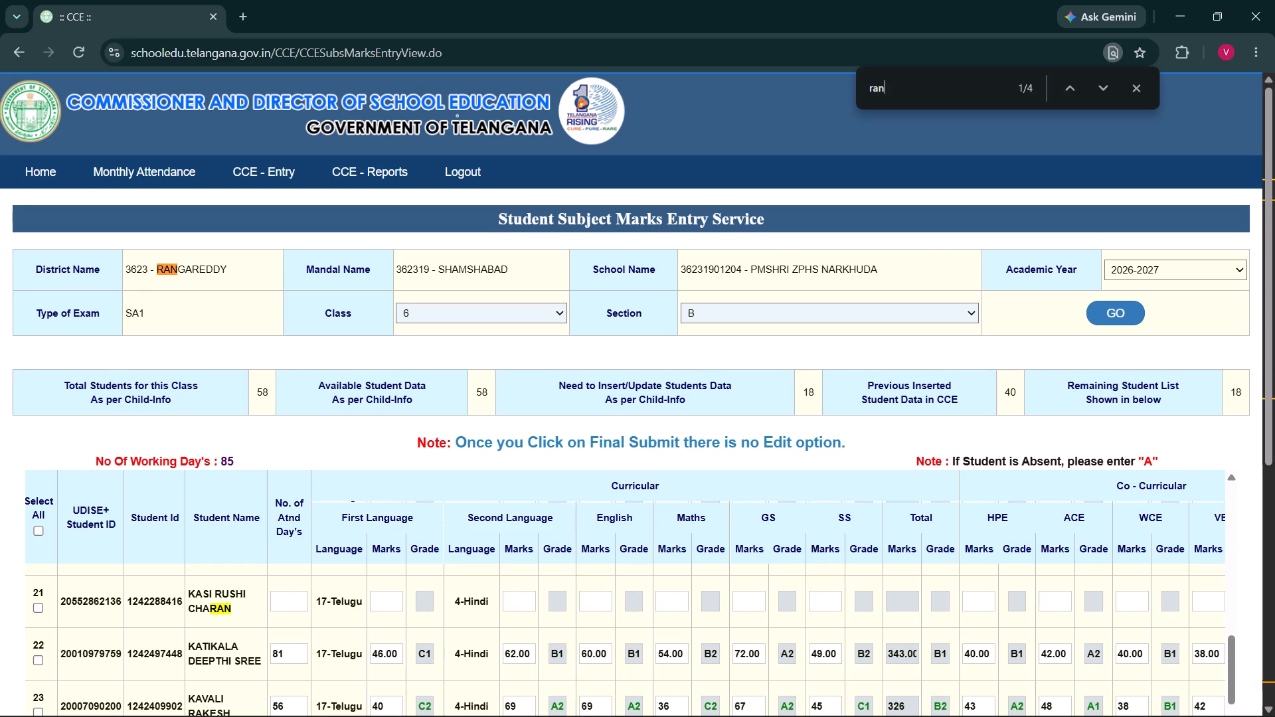
type("ji")
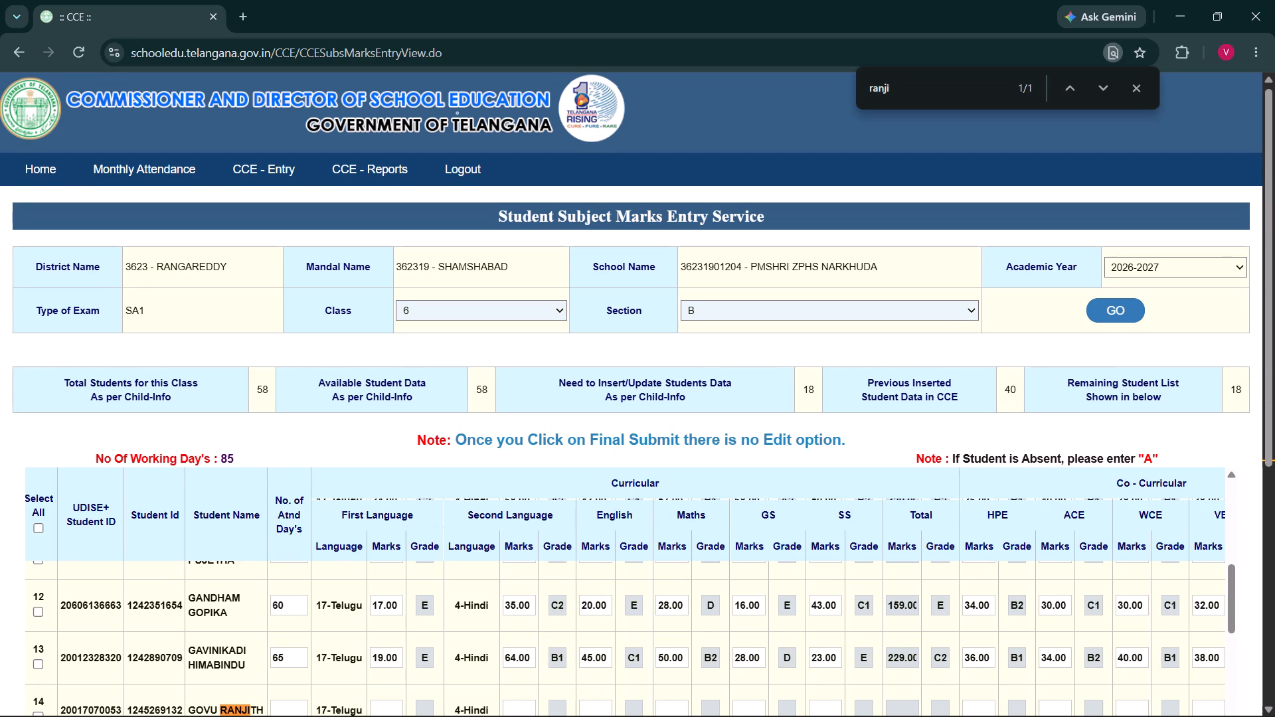
left_click(1232, 693)
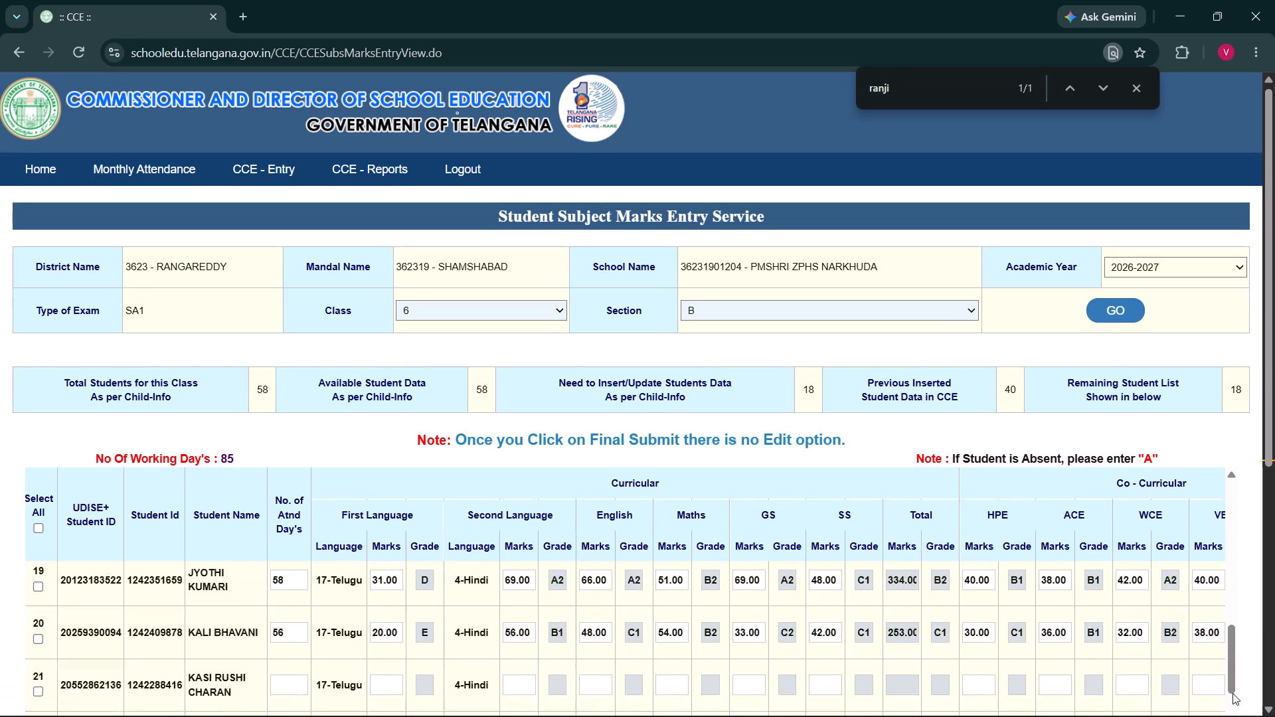
double_click(1266, 699)
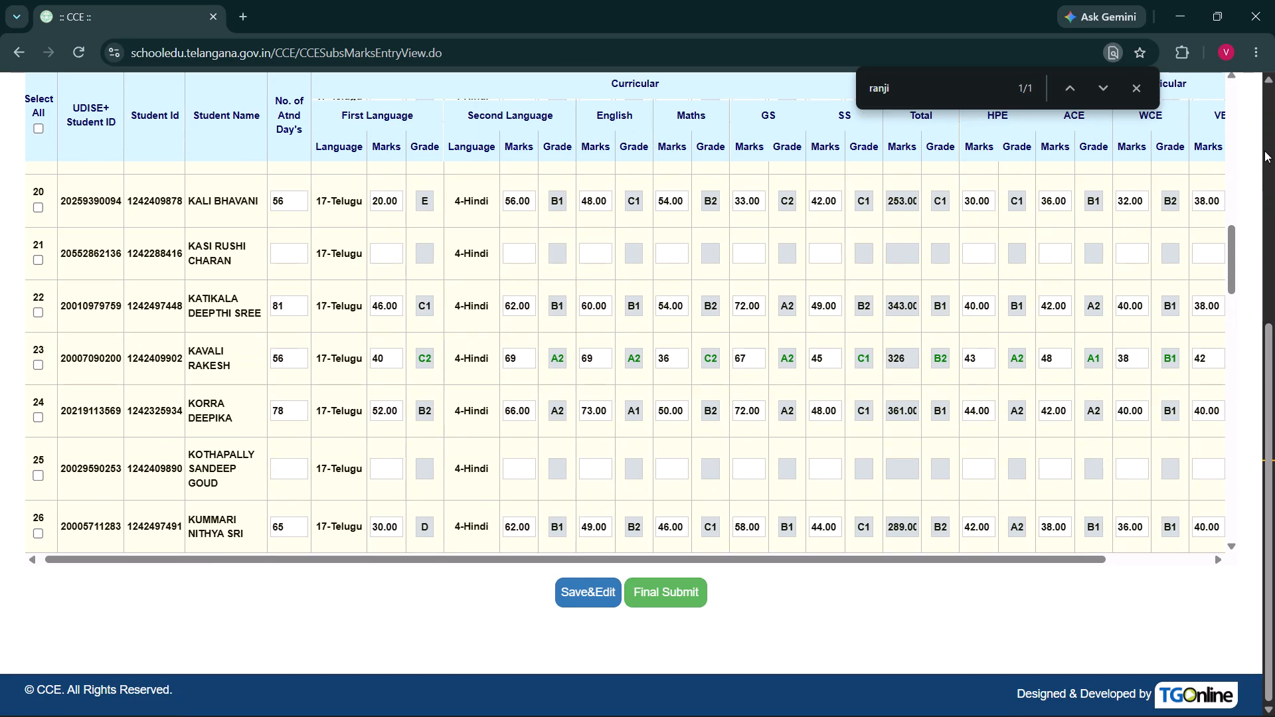
left_click(1230, 178)
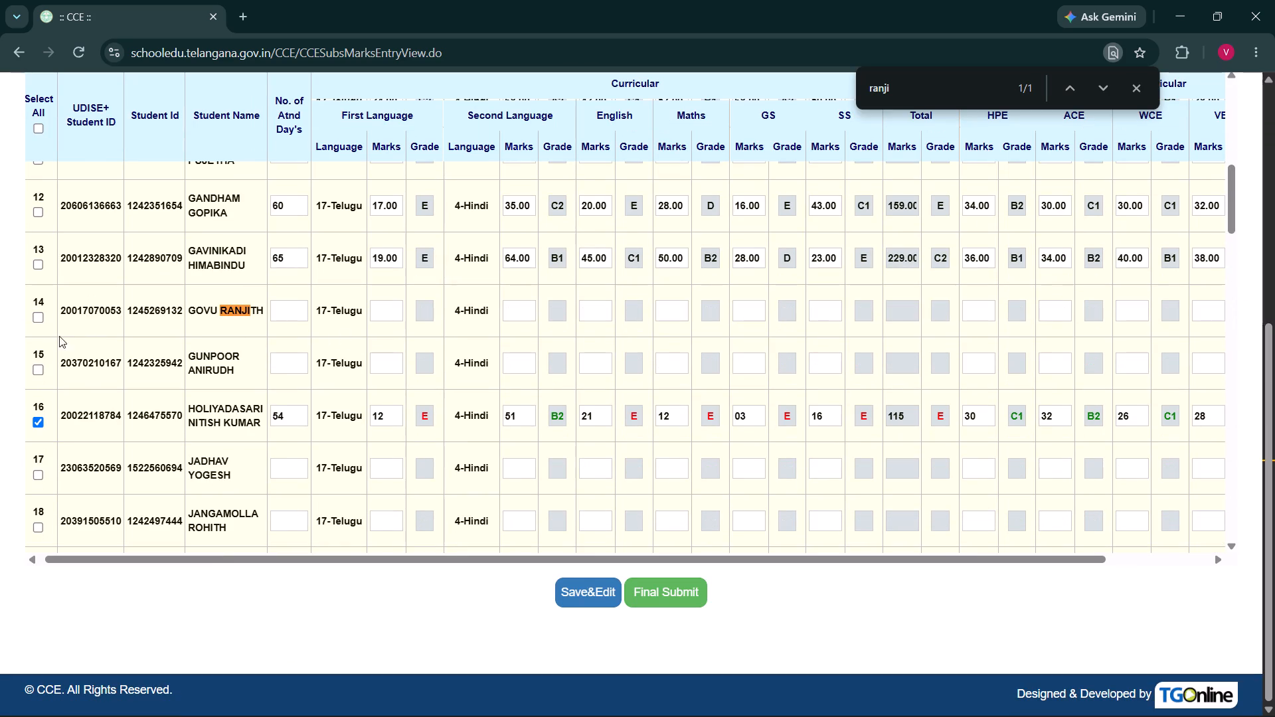
left_click(38, 321)
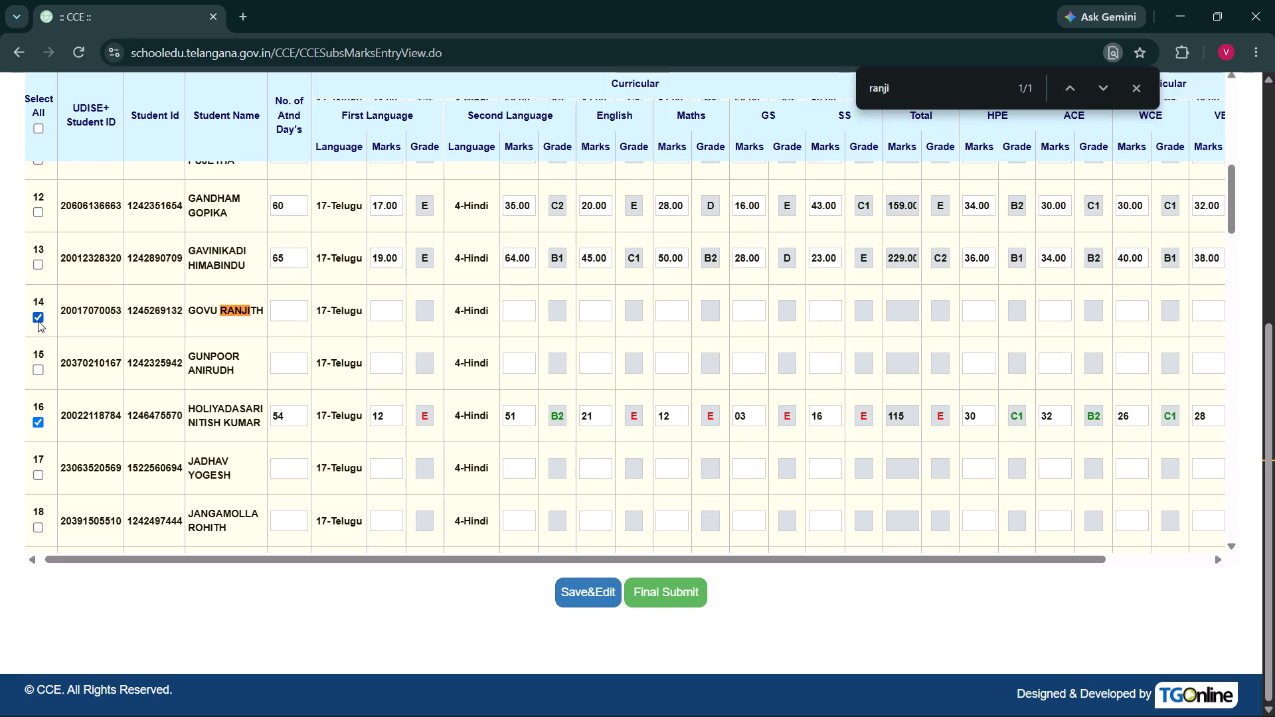
key("Tab")
key("2")
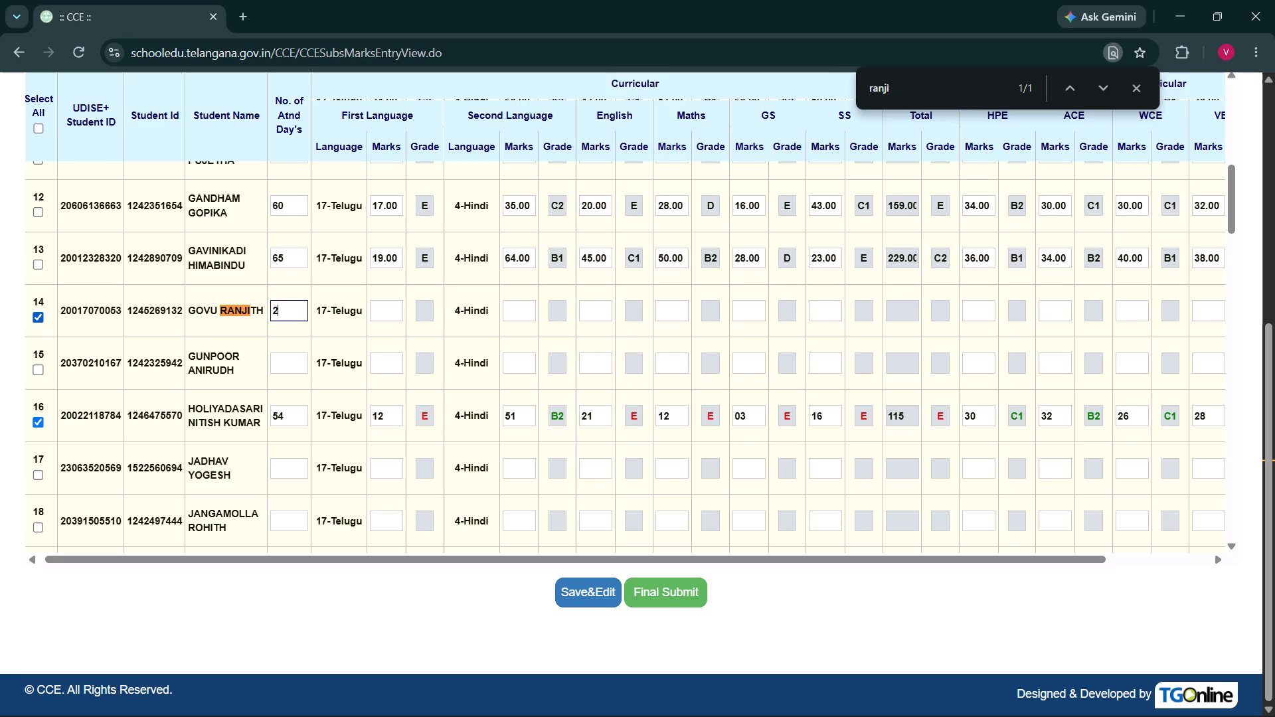
key("BackSpace")
key("5")
key("End")
key("Tab")
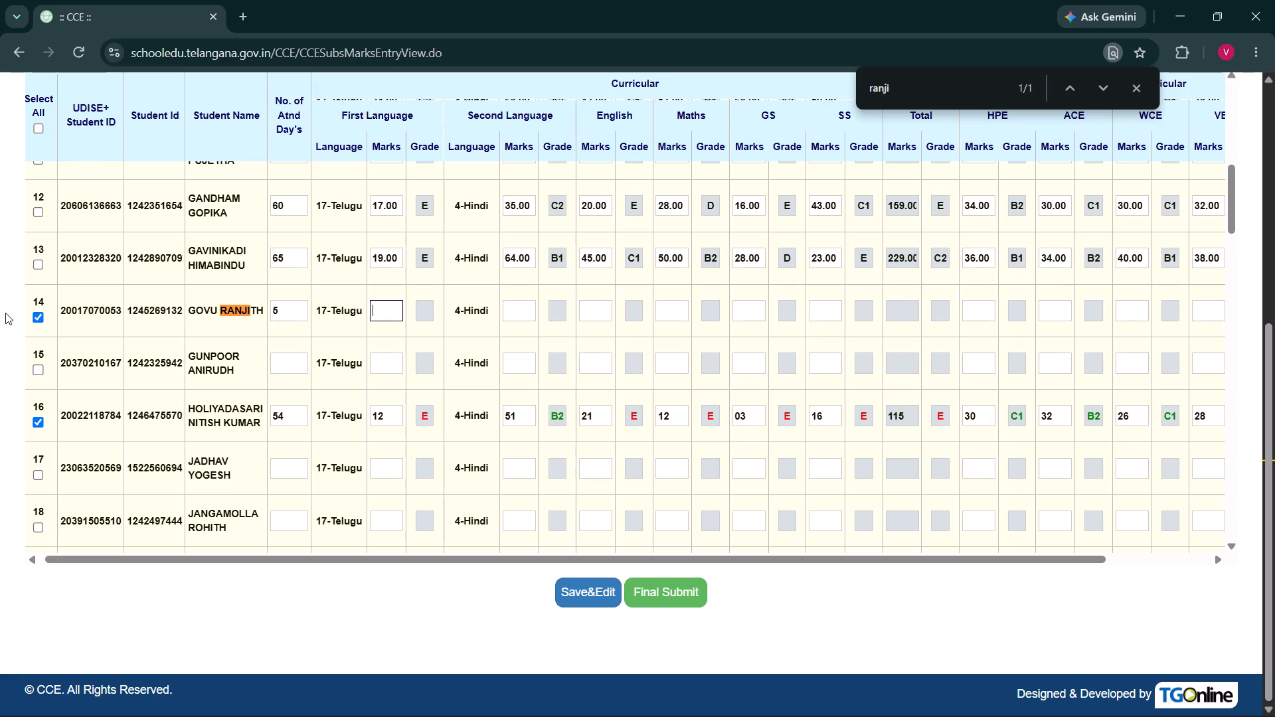
left_click(278, 305)
key("1")
key("Tab")
Enter student 14's curricular marks: Telugu 20, Hindi 53, English 30, Maths 11, GS 03 and SS 18.
type("20")
key("Tab")
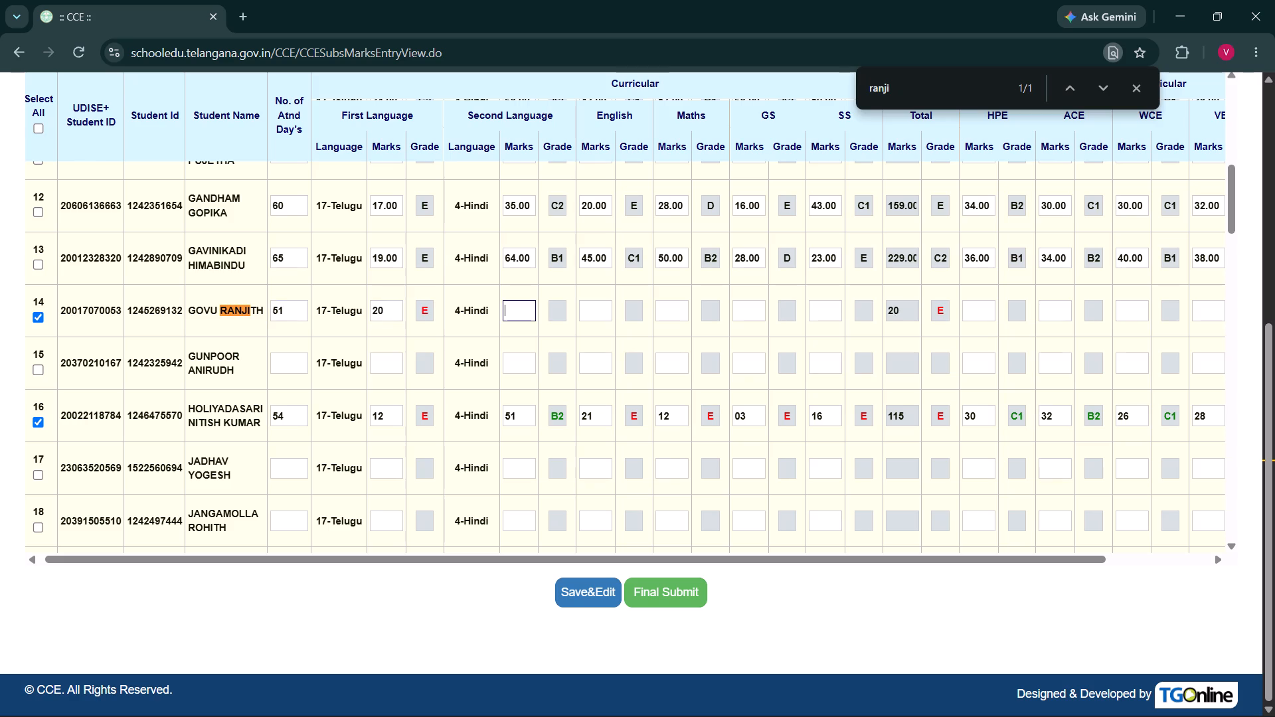
type("53")
key("Tab")
type("30")
key("Tab")
type("11")
key("Tab")
type("03")
key("Tab")
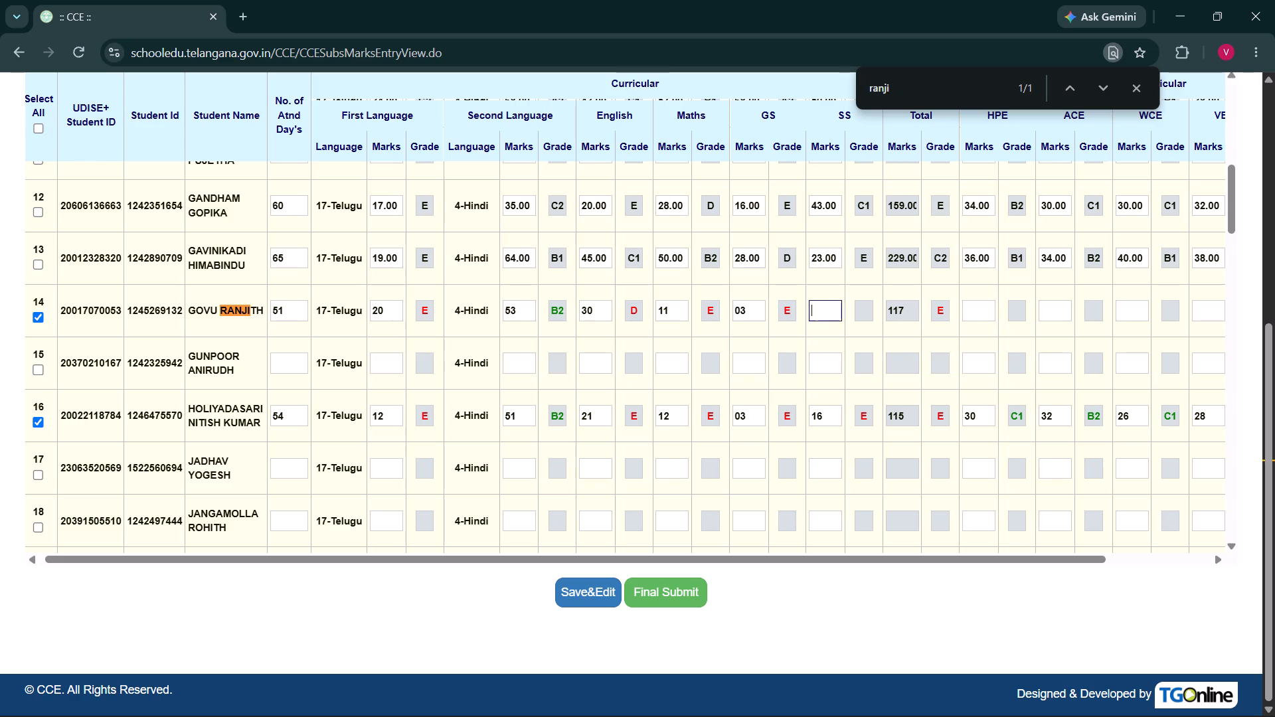
type("18")
key("Tab")
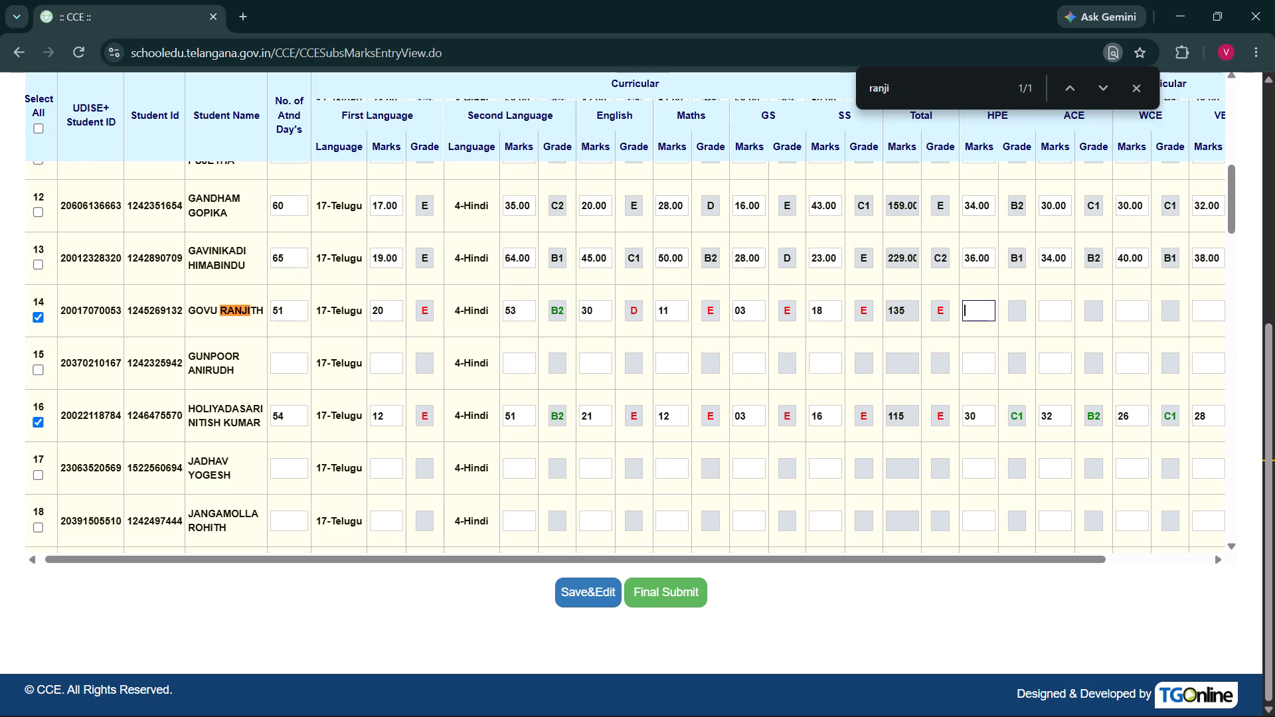
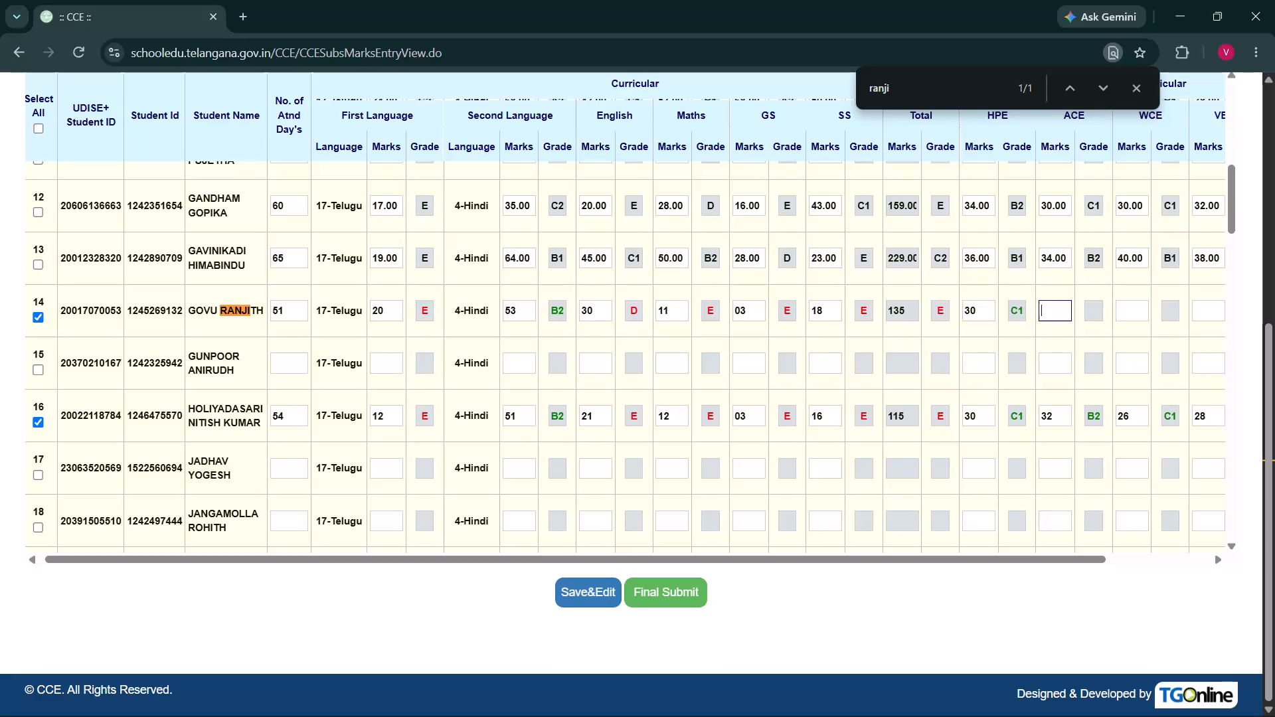
Complete student 14's co-curricular marks with ACE 28, WCE 26 and VELS 32.
type("28")
key("Tab")
type("26")
key("Tab")
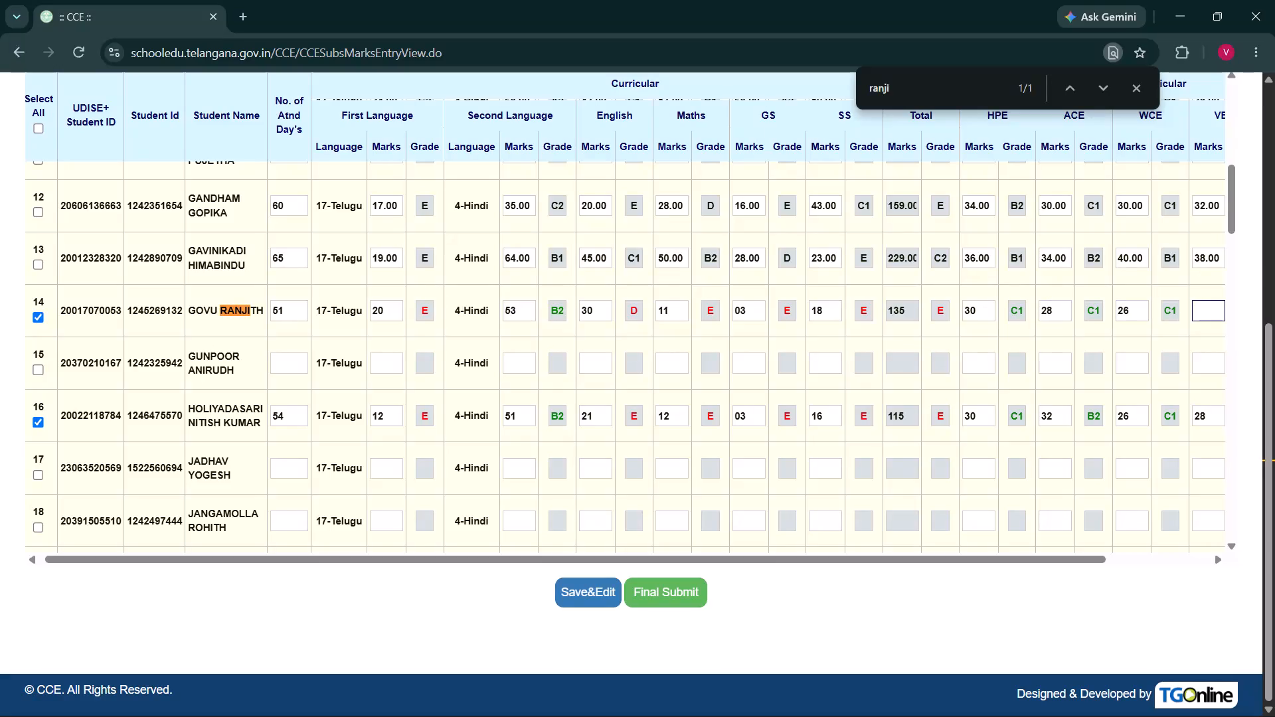
type("32")
key("Tab")
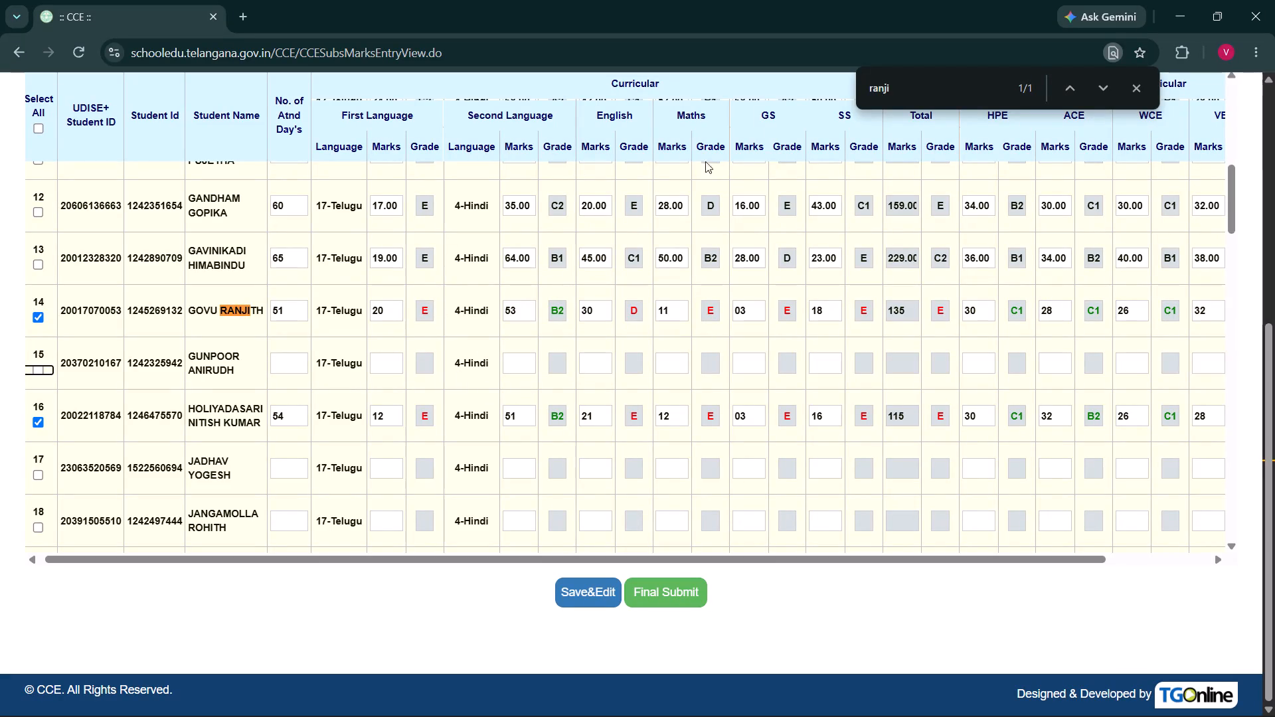
Find "rushi" on the page, select student 21's row and set the number of attended days to 36.
left_click(897, 92)
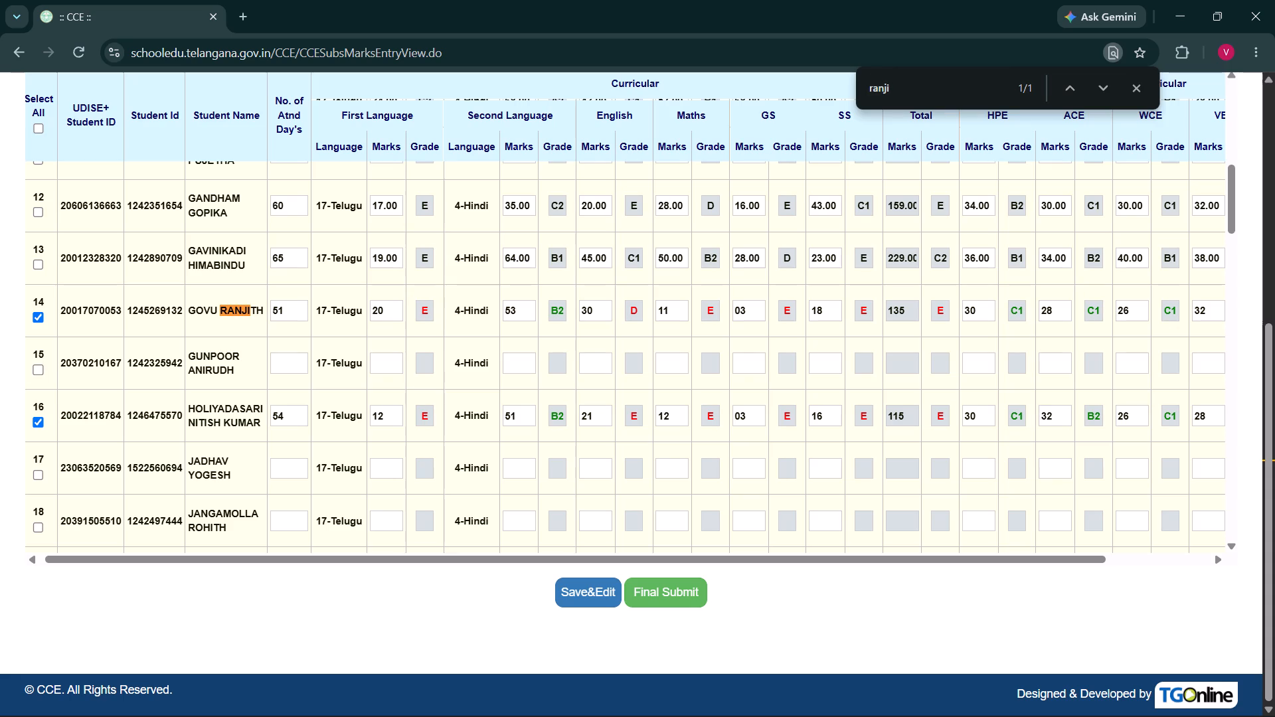
key("BackSpace")
key("BackSpace")
key("BackSpace")
key("BackSpace")
key("BackSpace")
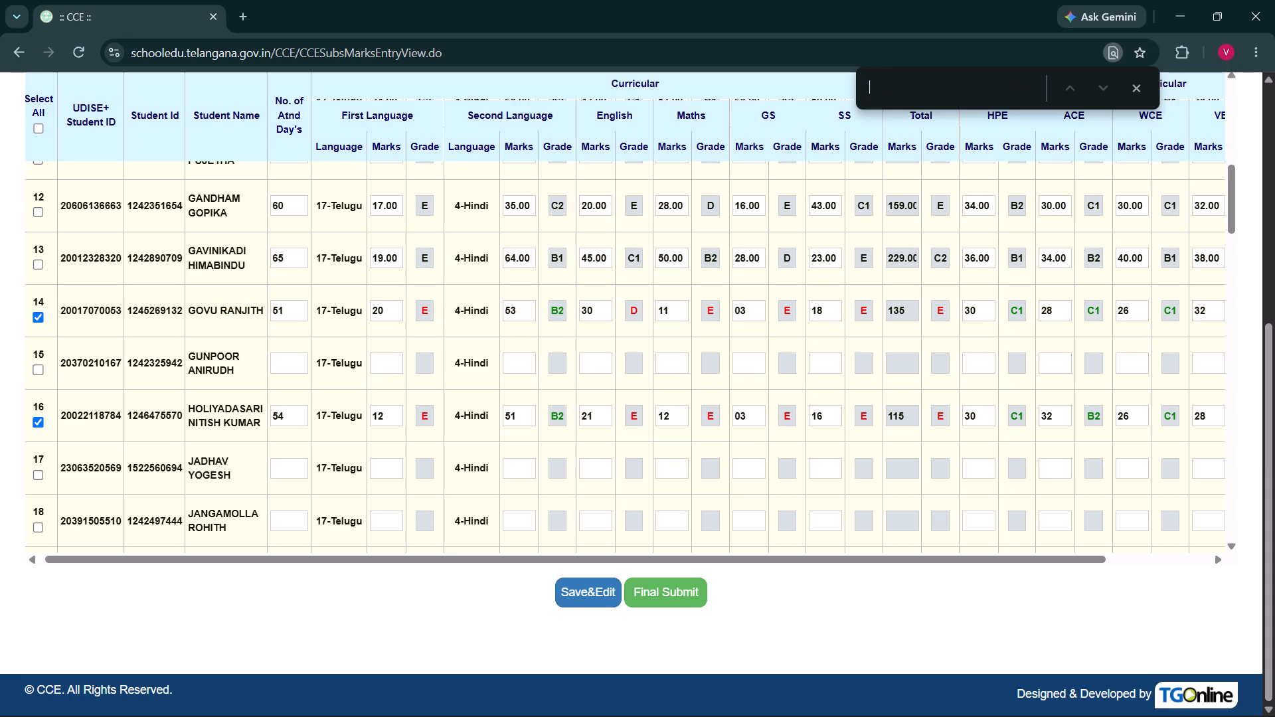
type("rus")
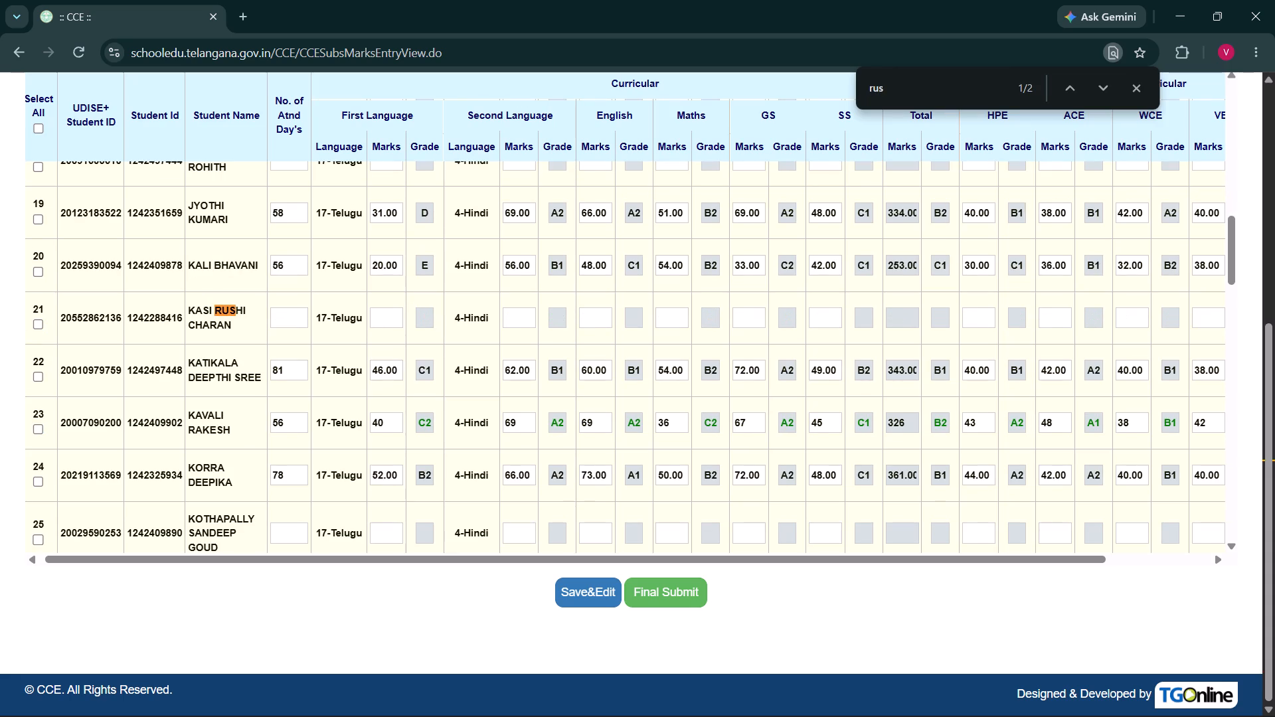
type("hi")
left_click(37, 325)
key("Tab")
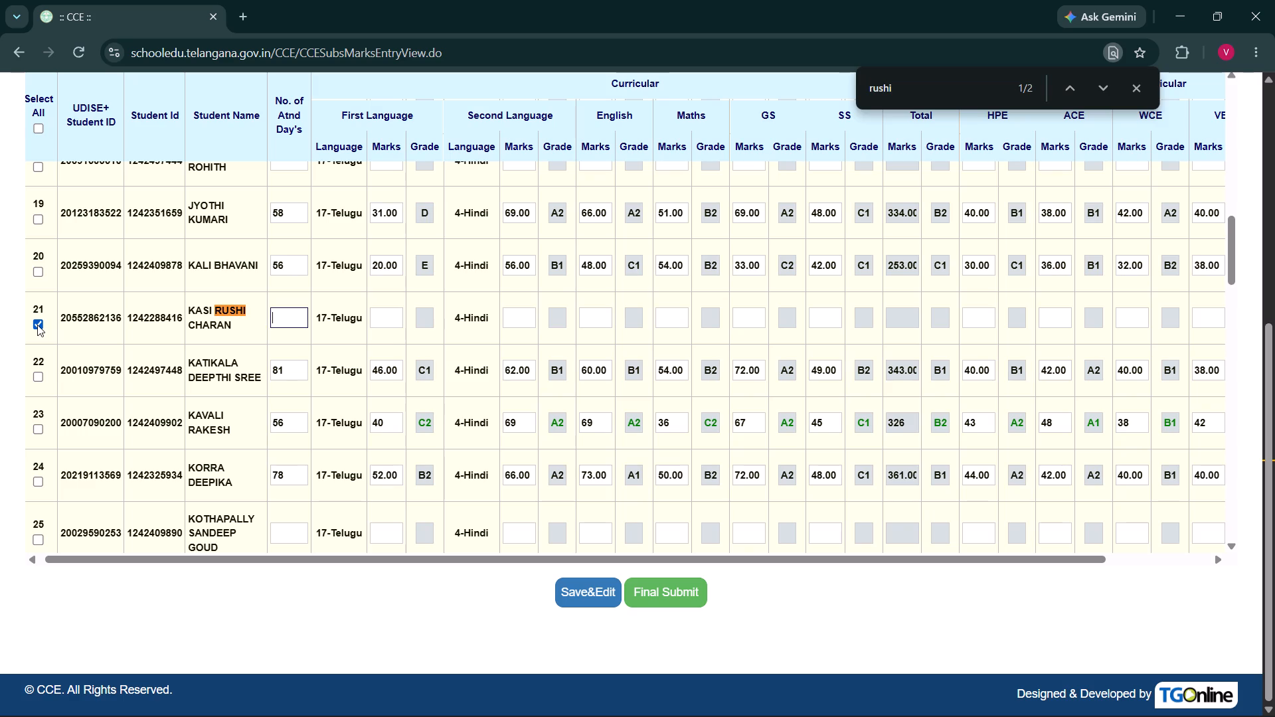
type("36")
key("Tab")
Enter student 21's curricular marks: Telugu 28, Hindi 32, English 32, Maths 24, GS 42 and SS 31.
type("28")
key("Tab")
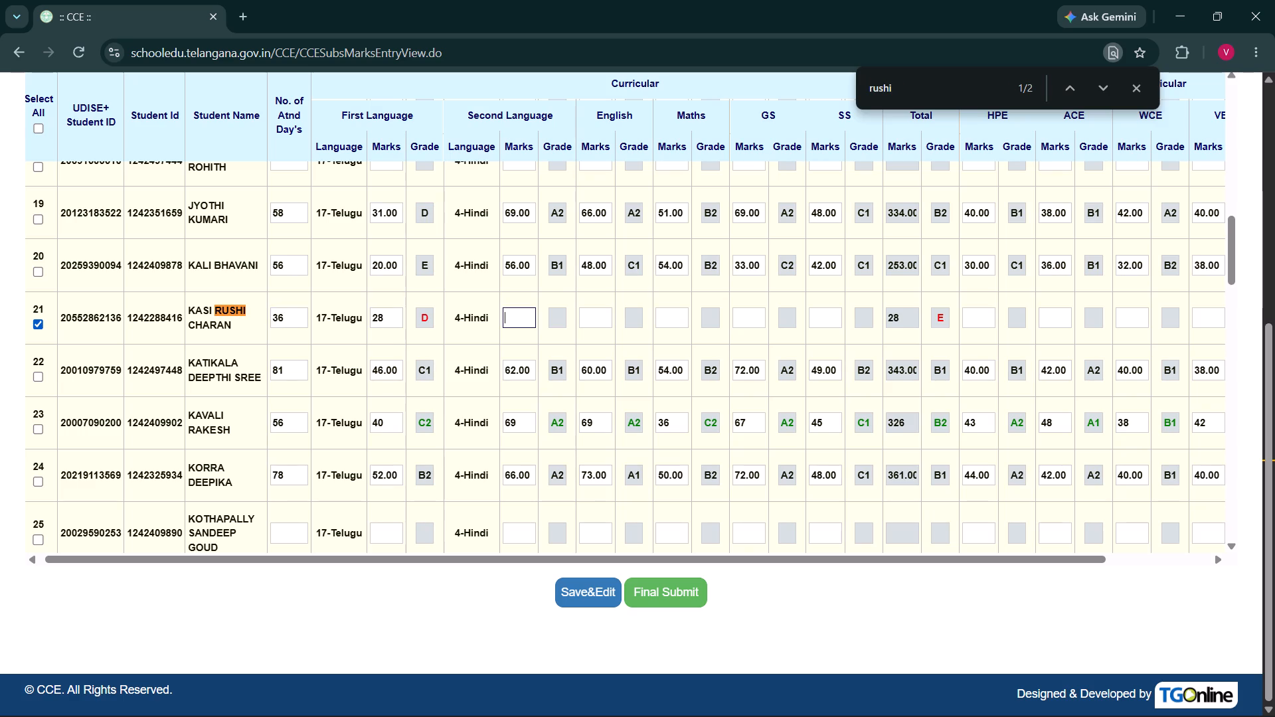
type("32")
key("Tab")
type("32")
key("Tab")
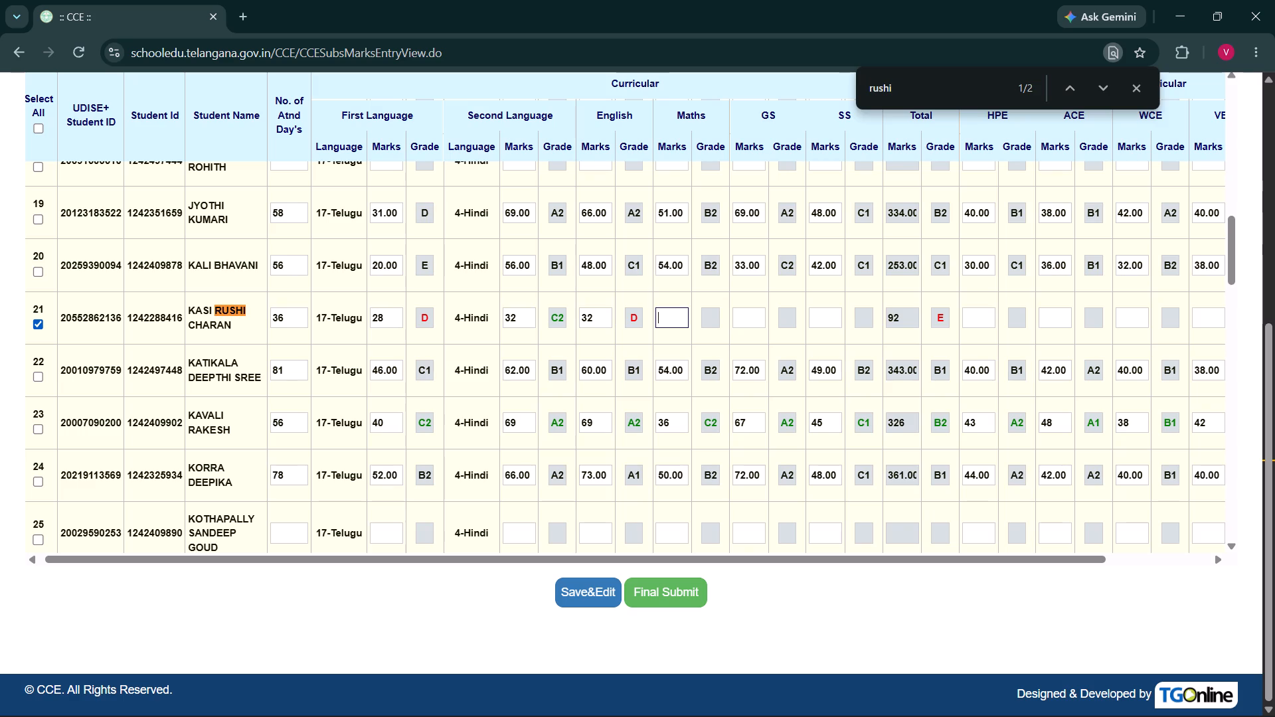
type("24")
key("Tab")
type("42")
key("Tab")
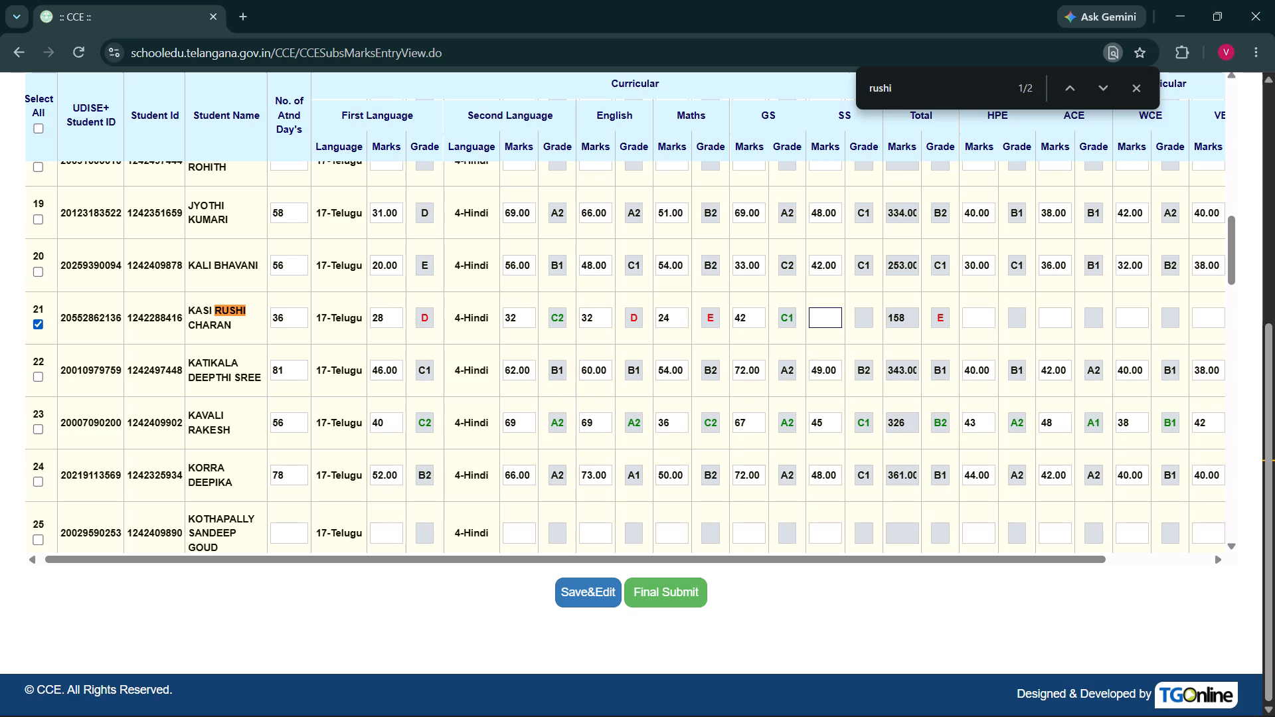
type("31")
key("Tab")
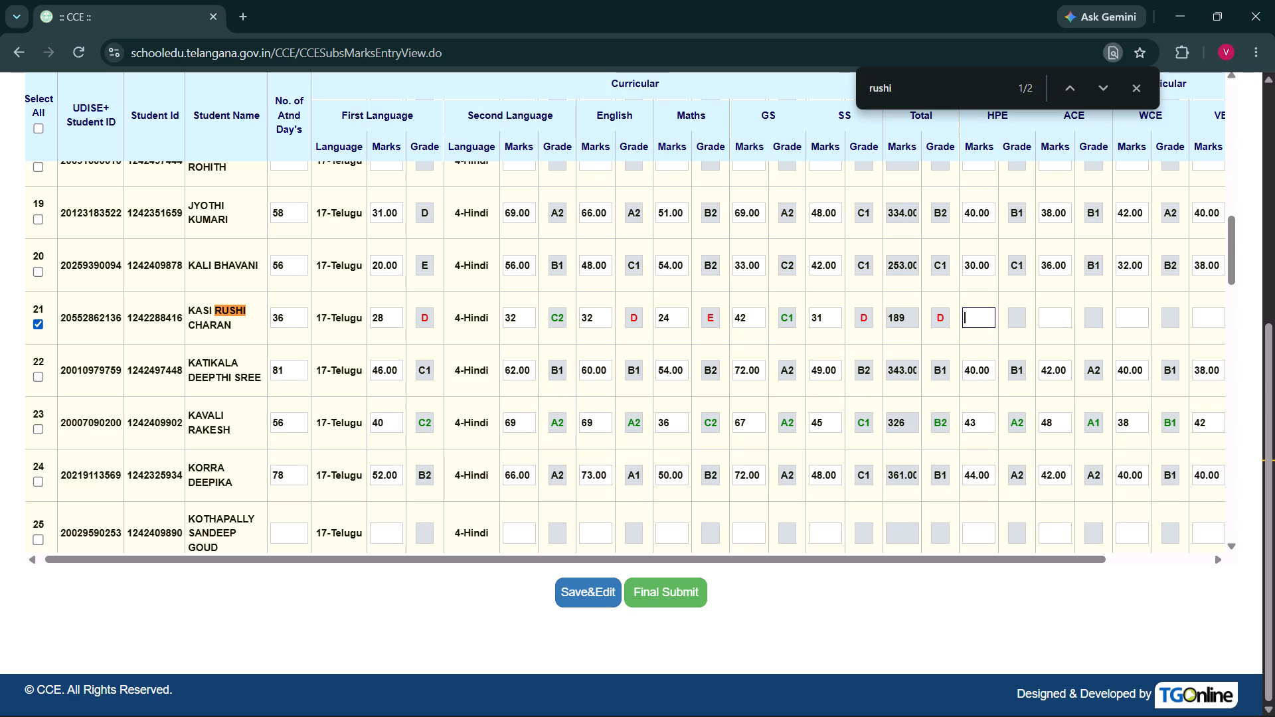
Enter student 21's co-curricular marks: HPE 28, ACE 40, WCE 37 and VELS 32.
type("28")
key("Tab")
type("40")
key("Tab")
type("37")
key("Tab")
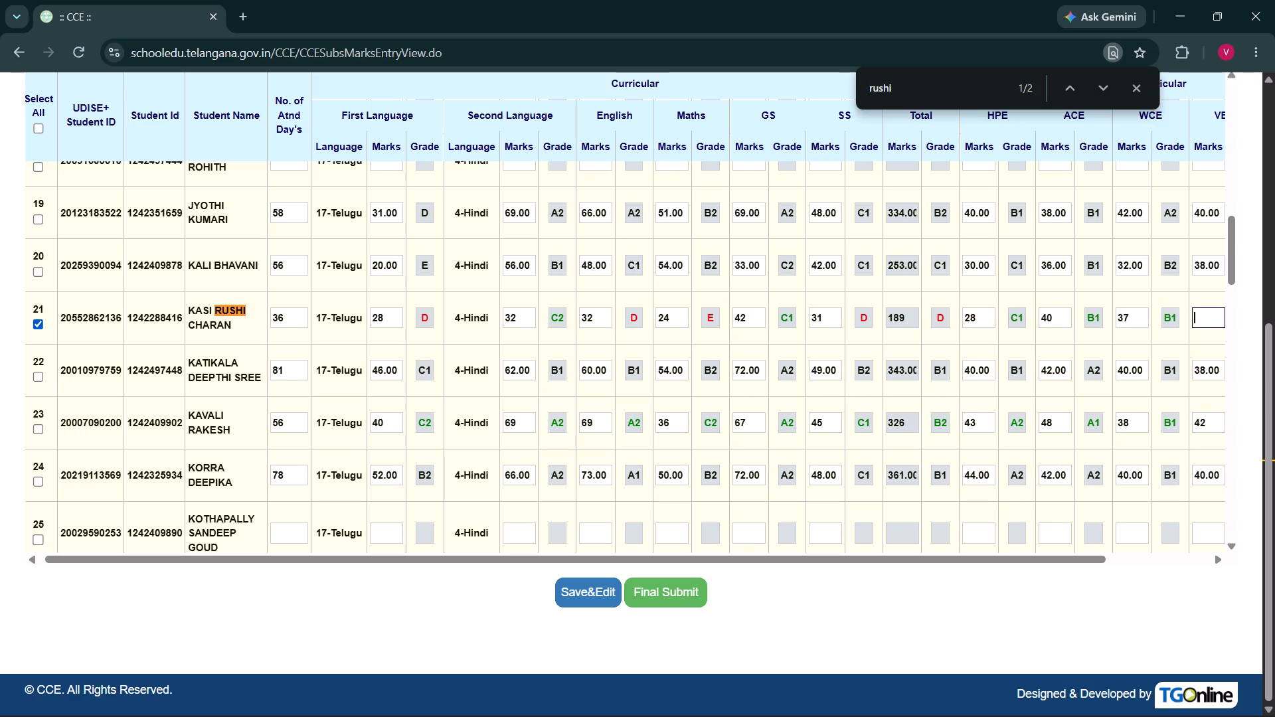
type("32")
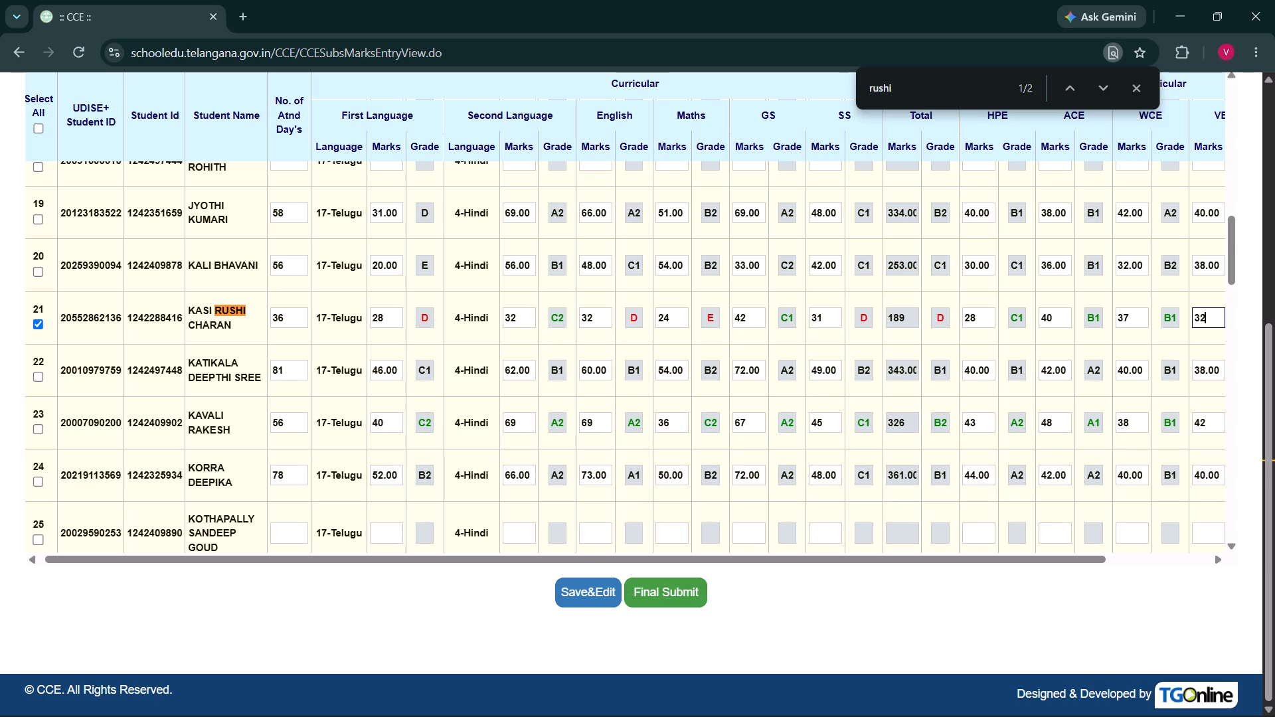
Save the entered marks with editing still allowed and reload the class 6, section B marks list.
left_click(608, 593)
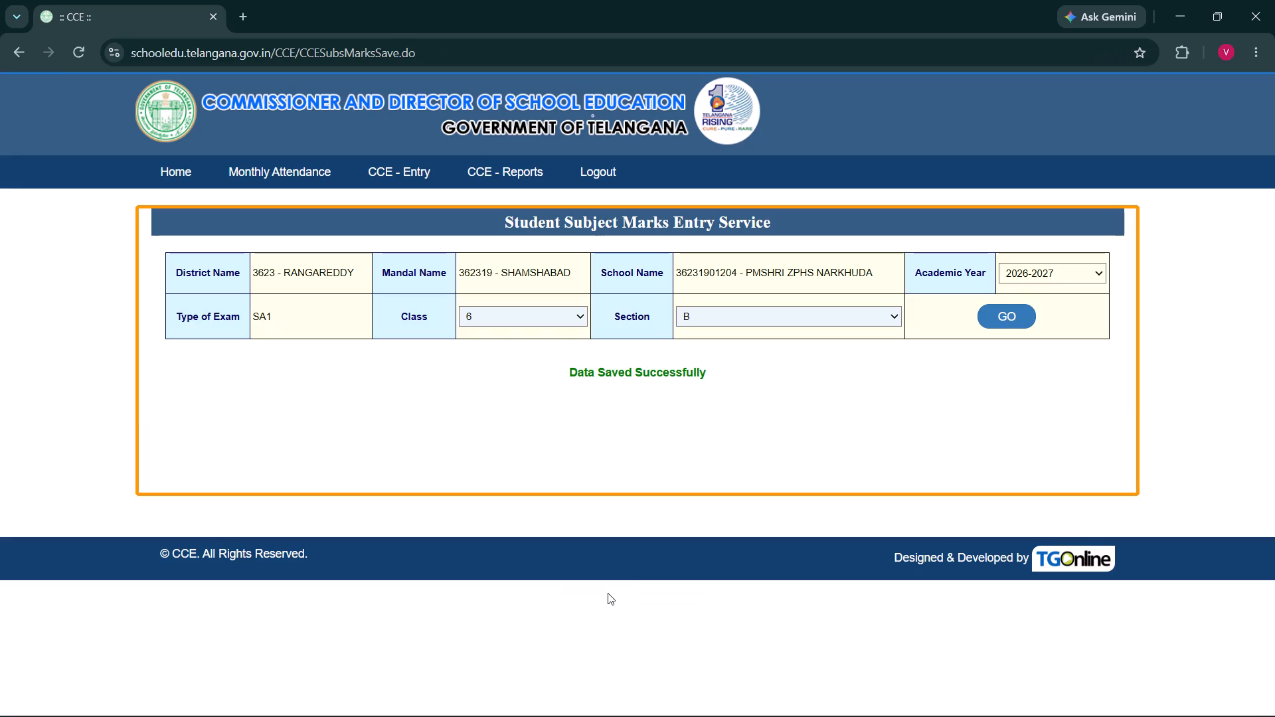
left_click(1003, 325)
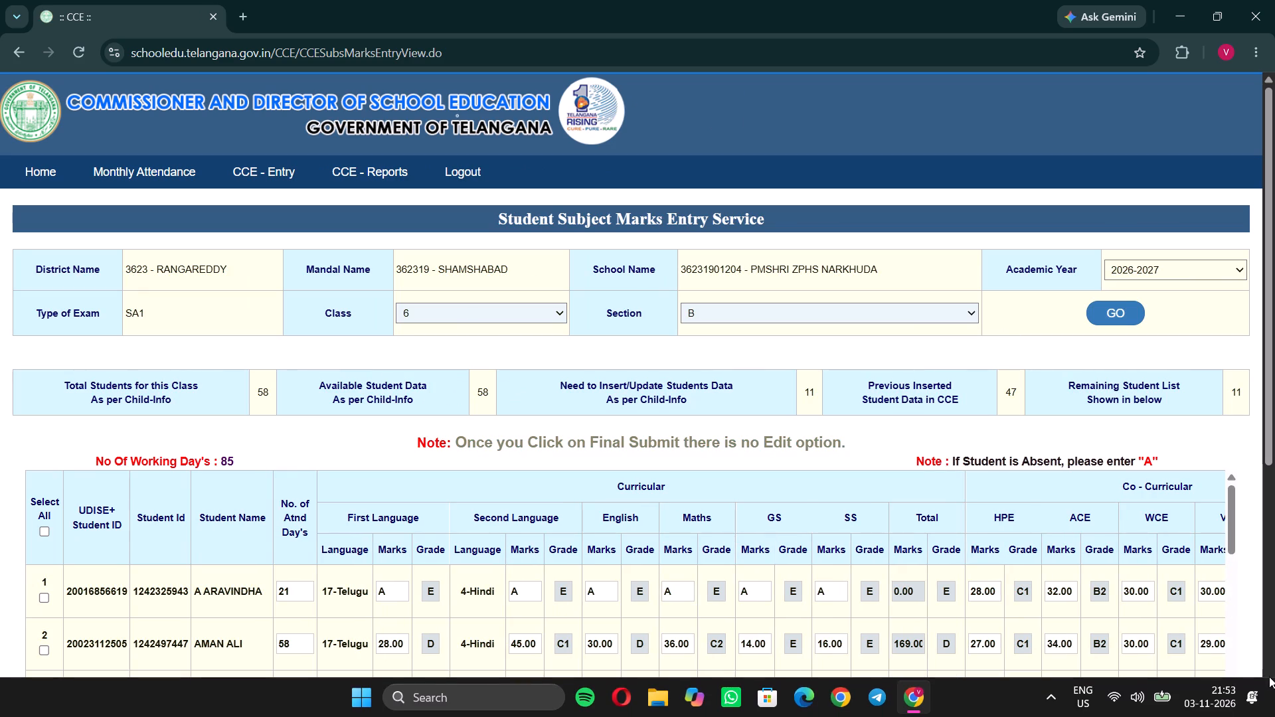
Find "rohi" on the page, select student 18's row and set the number of attended days to 56.
left_click(1269, 675)
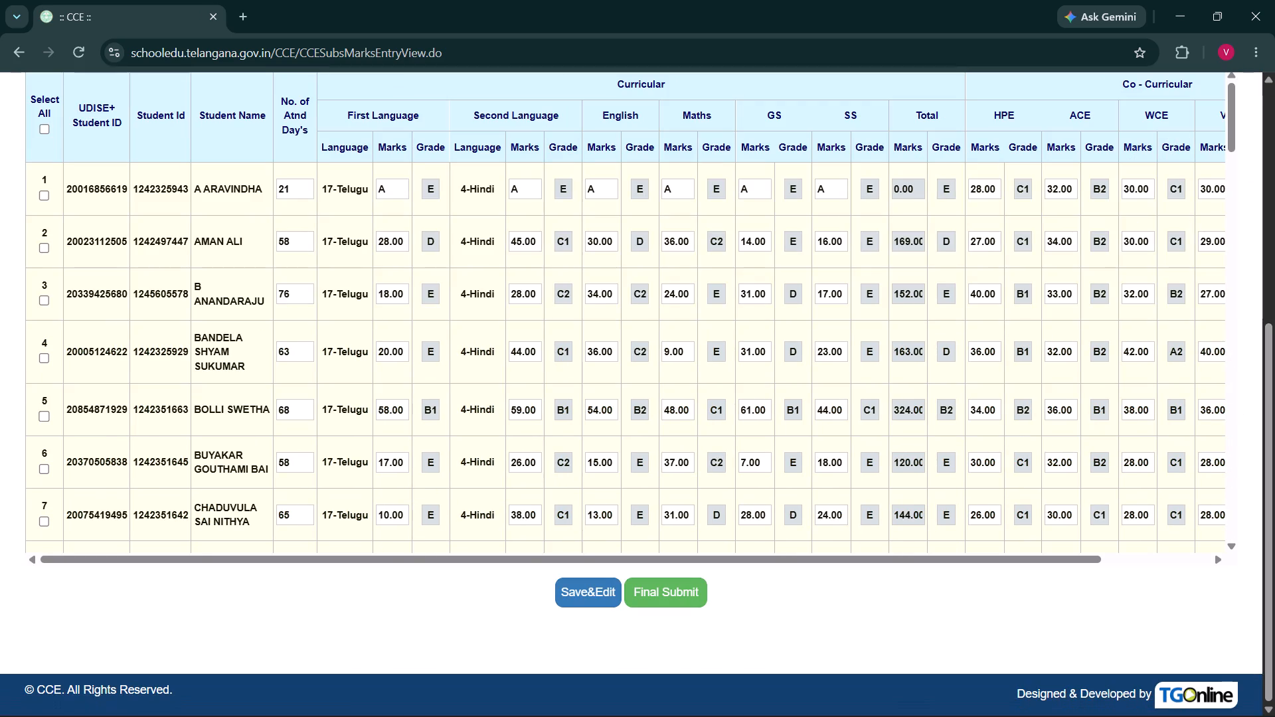
key("ctrl+f")
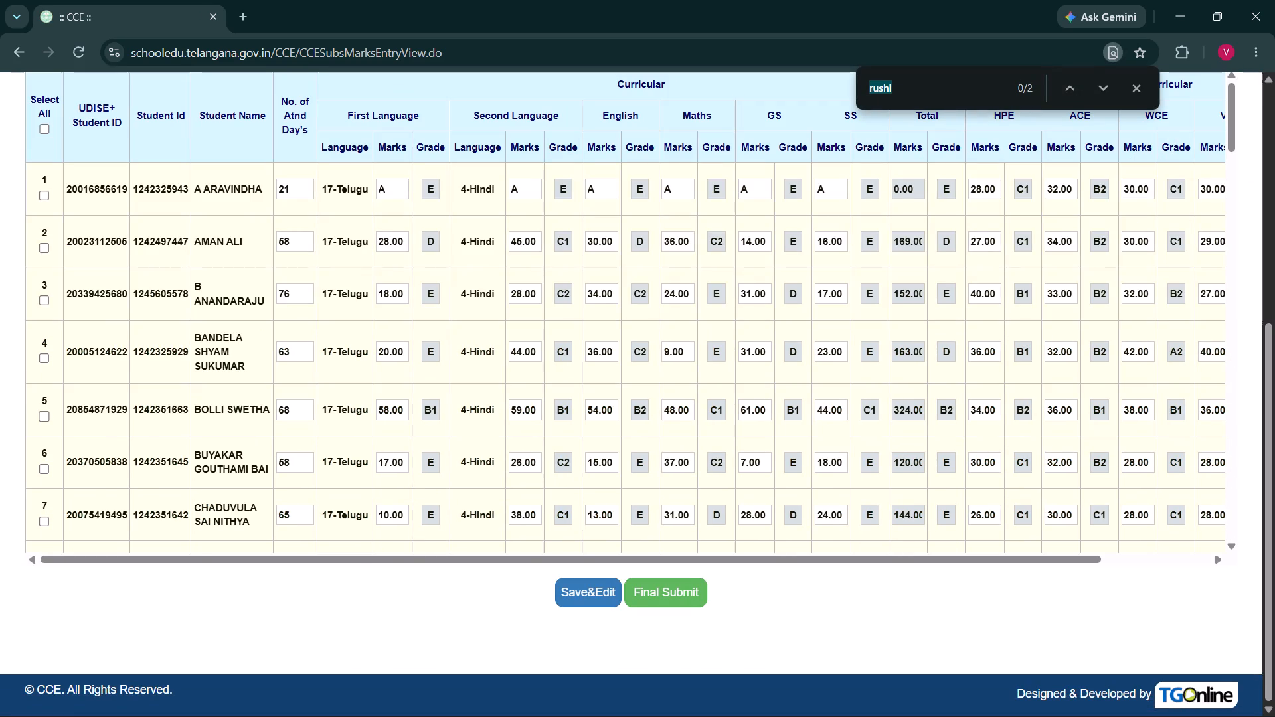
key("BackSpace")
key("r")
type("ohi")
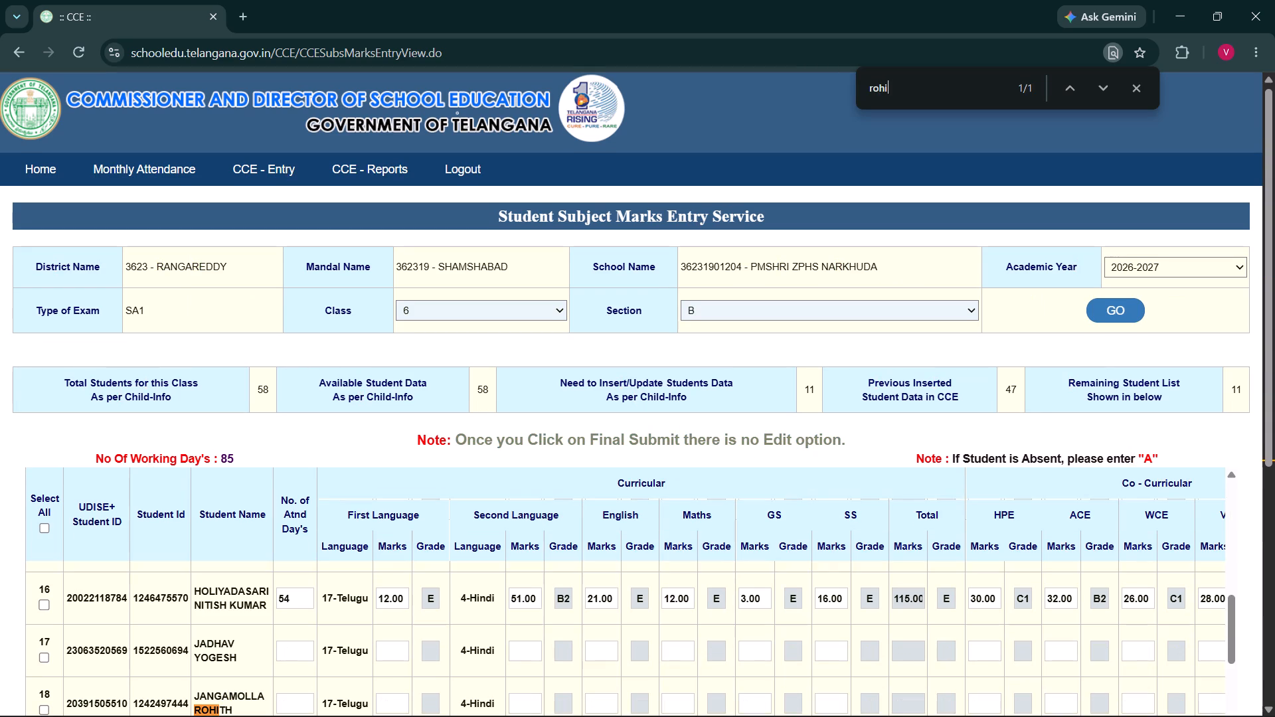
left_click(1266, 643)
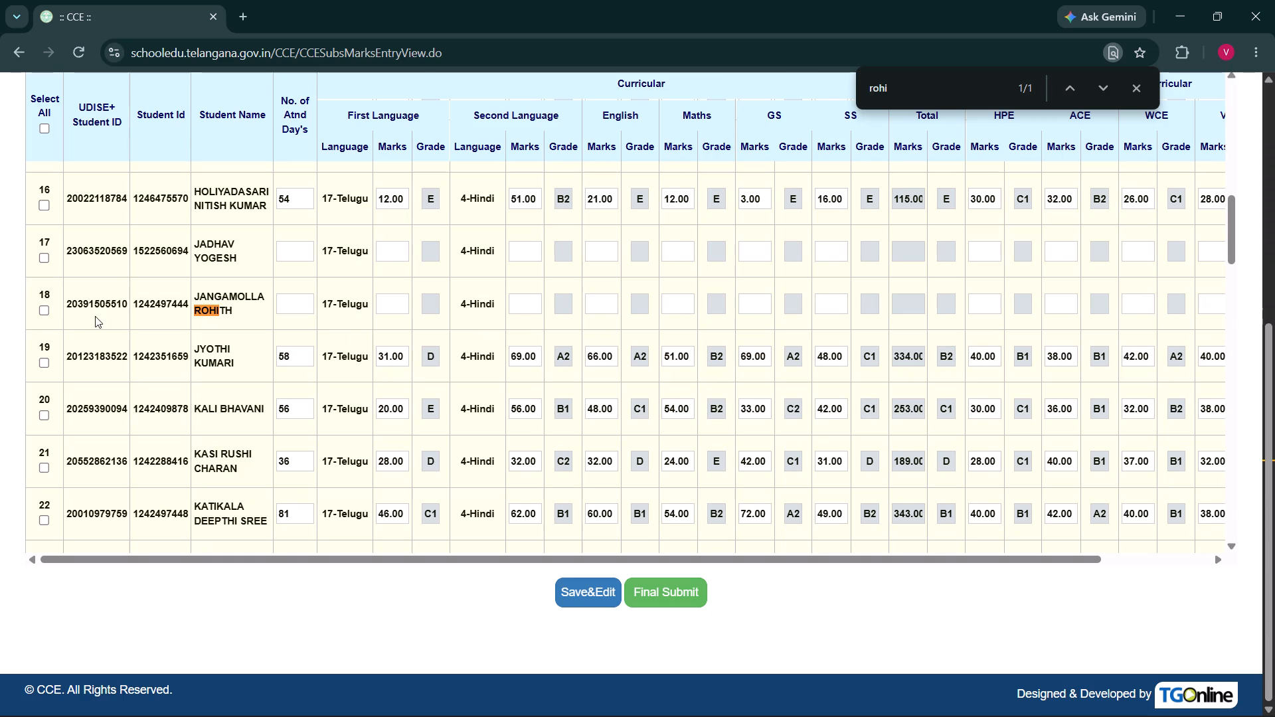
left_click(39, 314)
key("Tab")
type("56")
key("Tab")
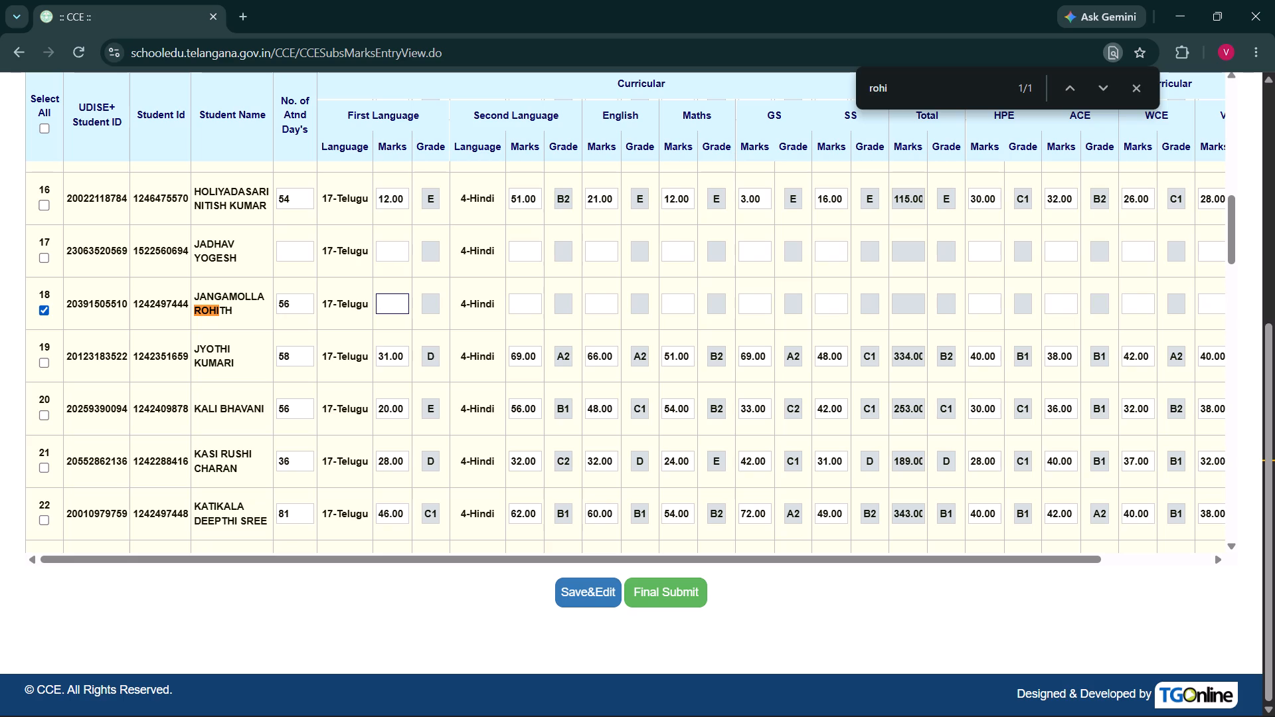
Enter student 18's curricular marks: Telugu 21, Hindi 40, English 23, Maths 18, GS 18 and SS 13.
type("21")
key("Tab")
type("40")
key("Tab")
type("23")
key("Tab")
type("18")
key("Tab")
type("18")
key("Tab")
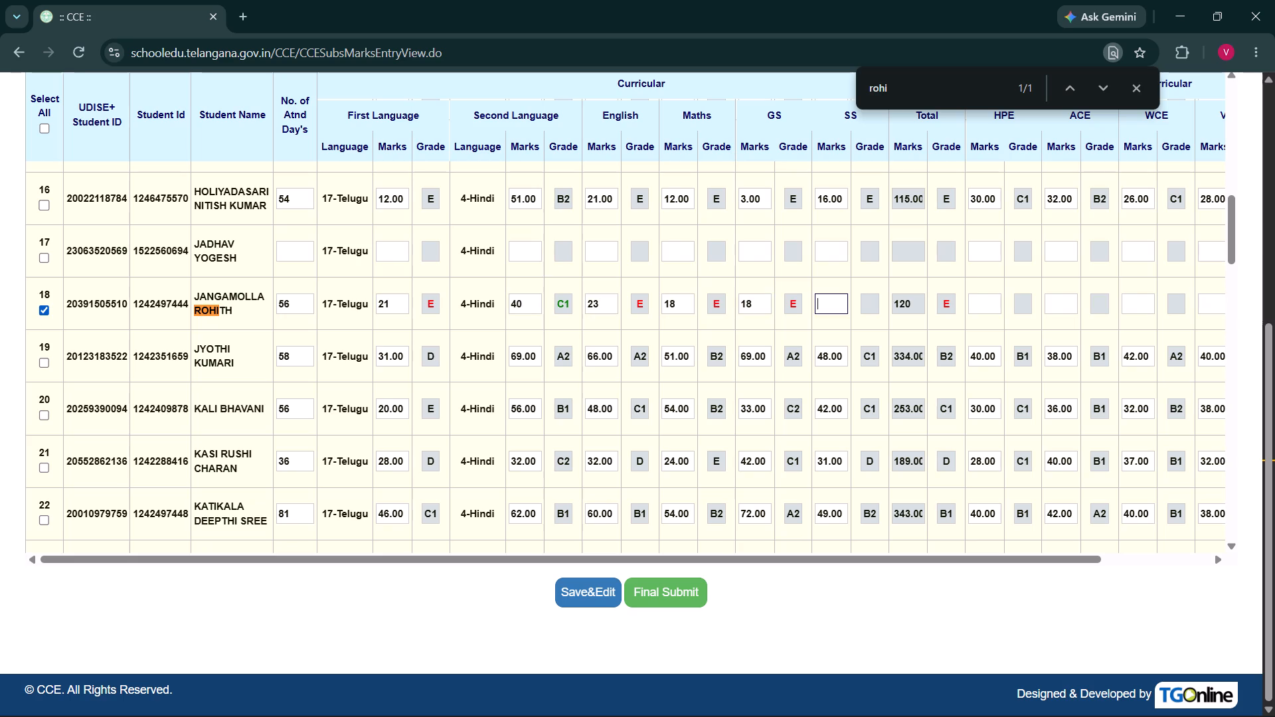
type("13")
key("Tab")
Enter student 18's co-curricular marks: HPE 28, ACE 34, WCE 29 and VELS 32.
type("28")
key("Tab")
type("34")
key("Tab")
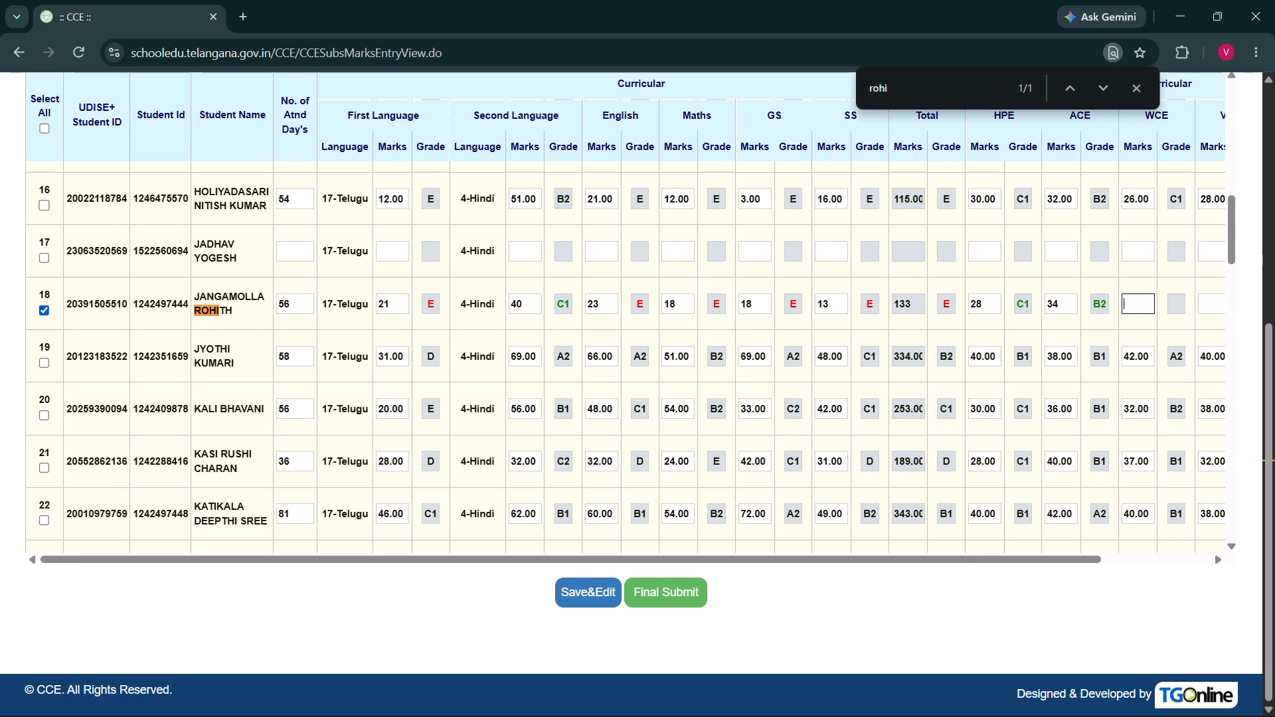
type("29")
key("Tab")
type("32")
key("Tab")
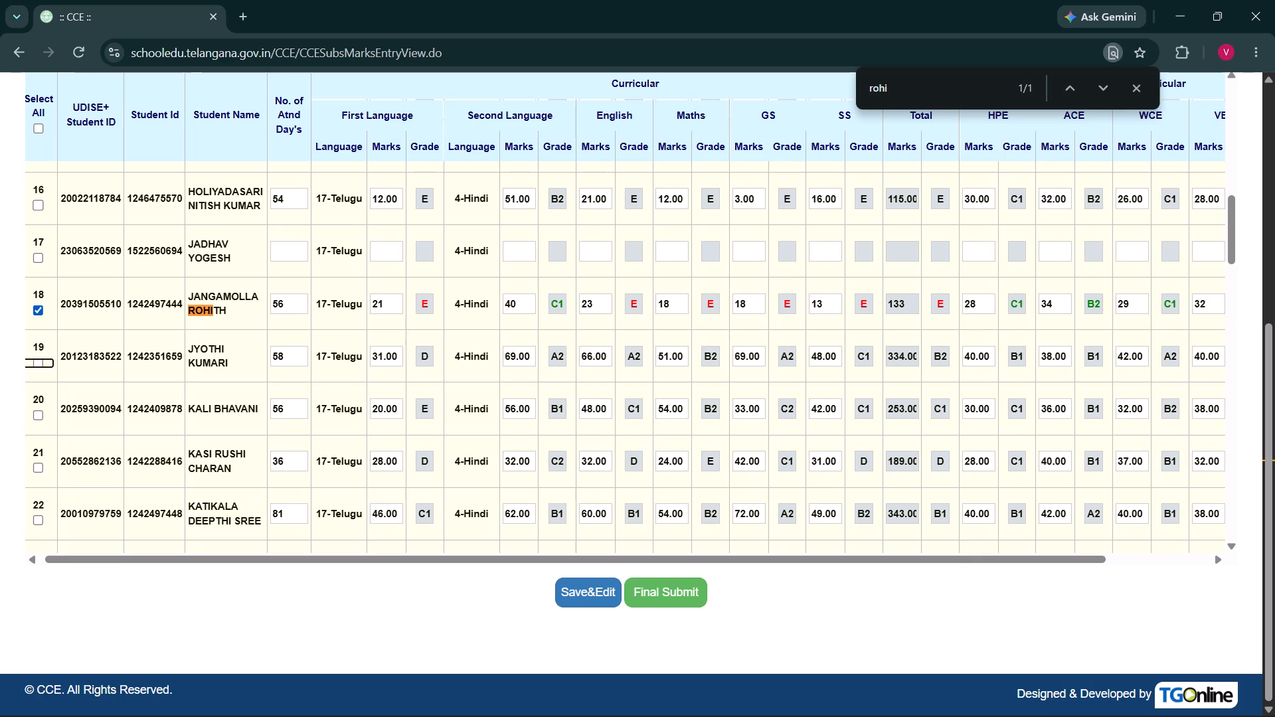
Find "san" on the page, select student 25's row and set the number of attended days to 54.
left_click(895, 88)
key("BackSpace")
key("BackSpace")
key("BackSpace")
key("BackSpace")
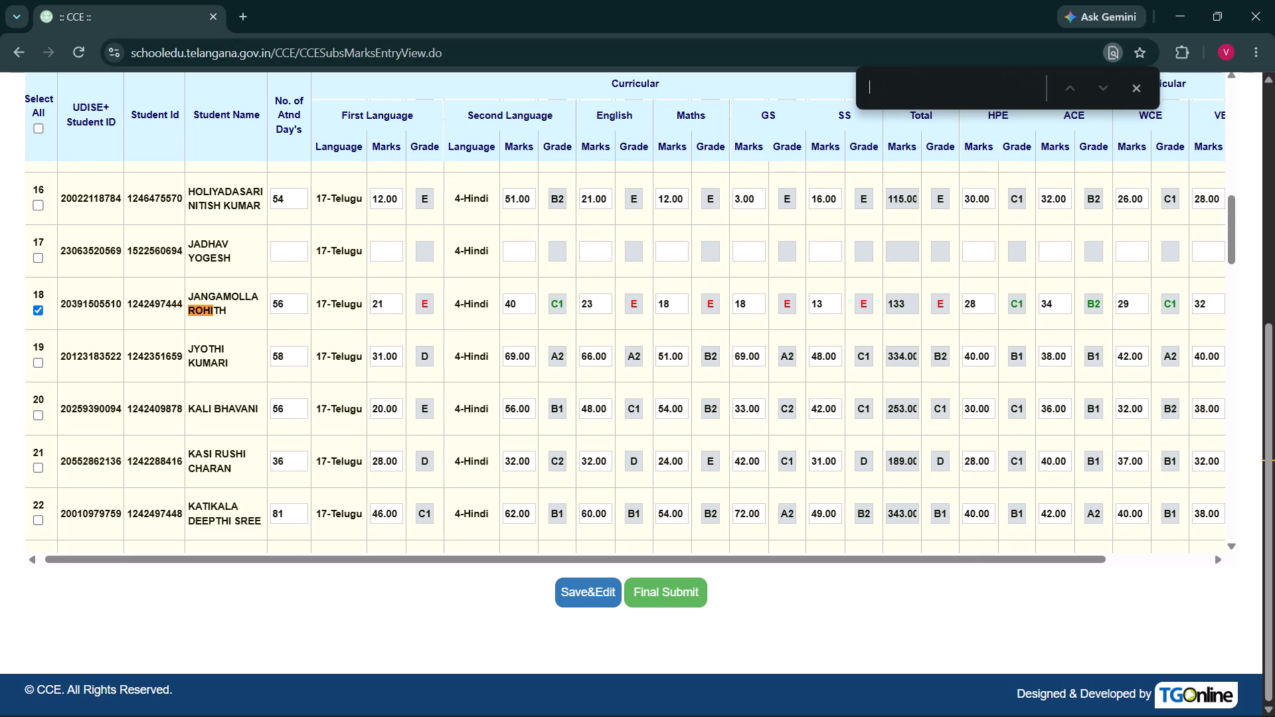
type("san")
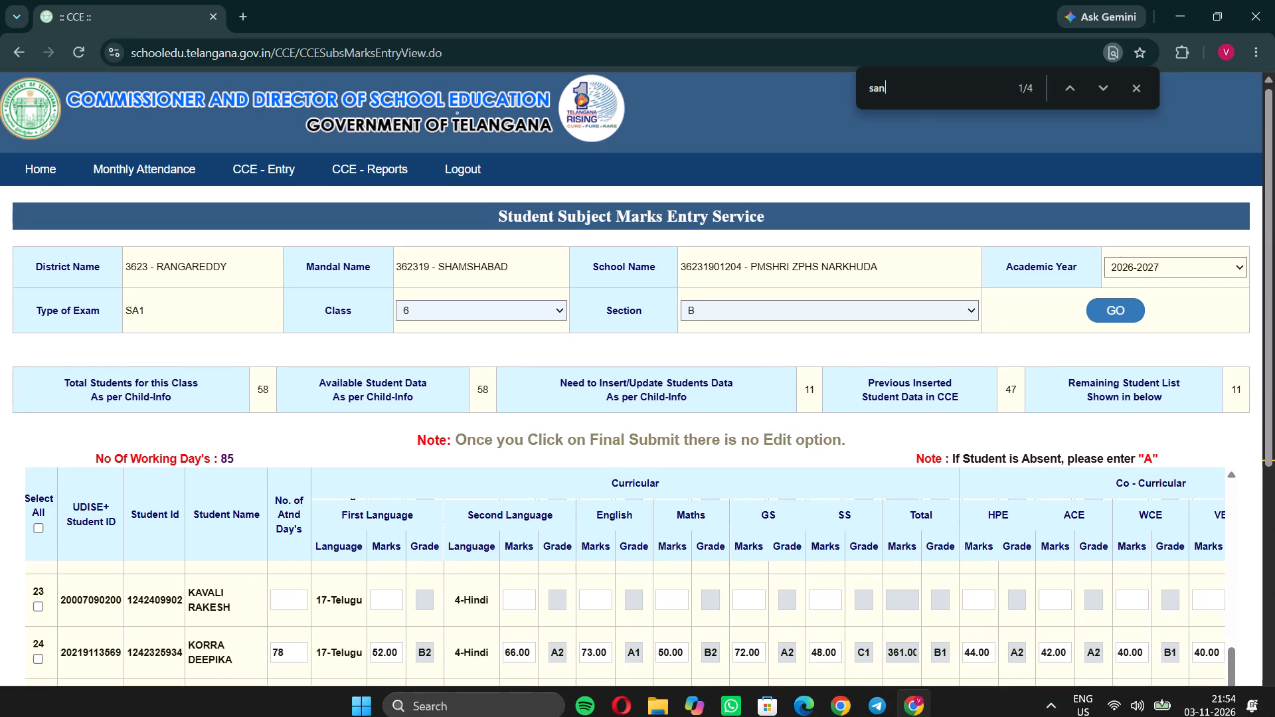
left_click(1271, 659)
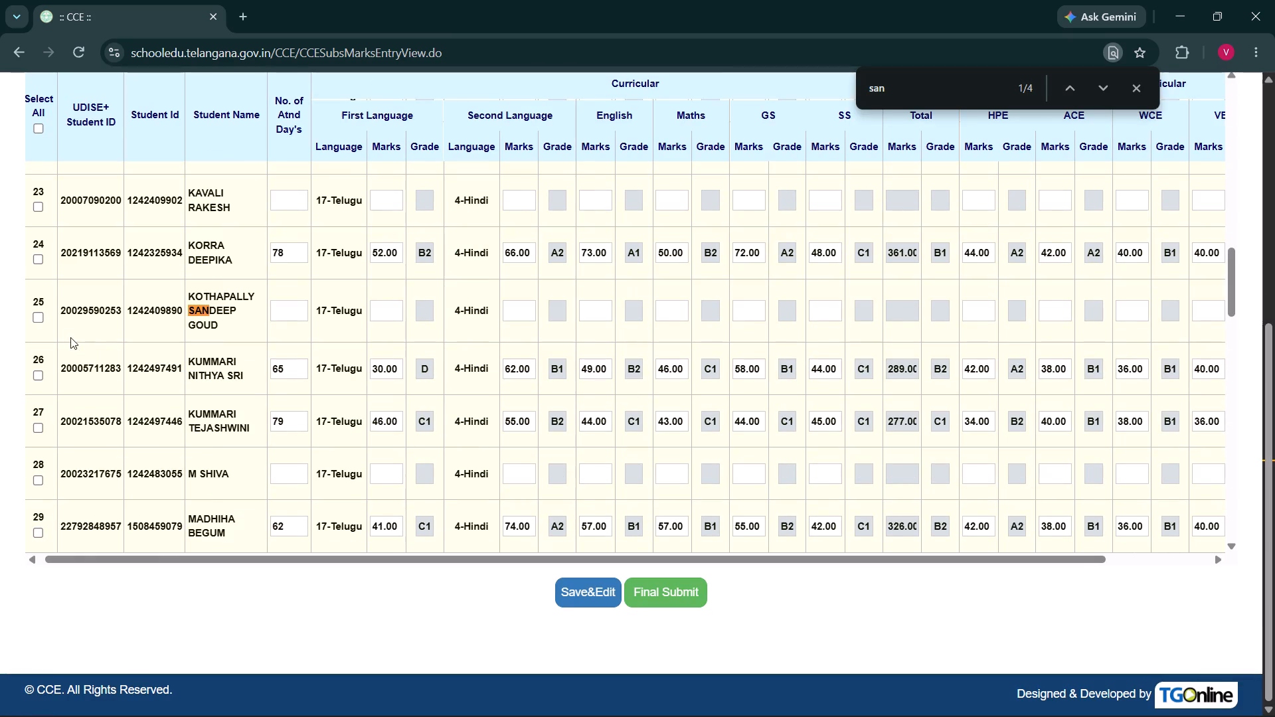
left_click(41, 317)
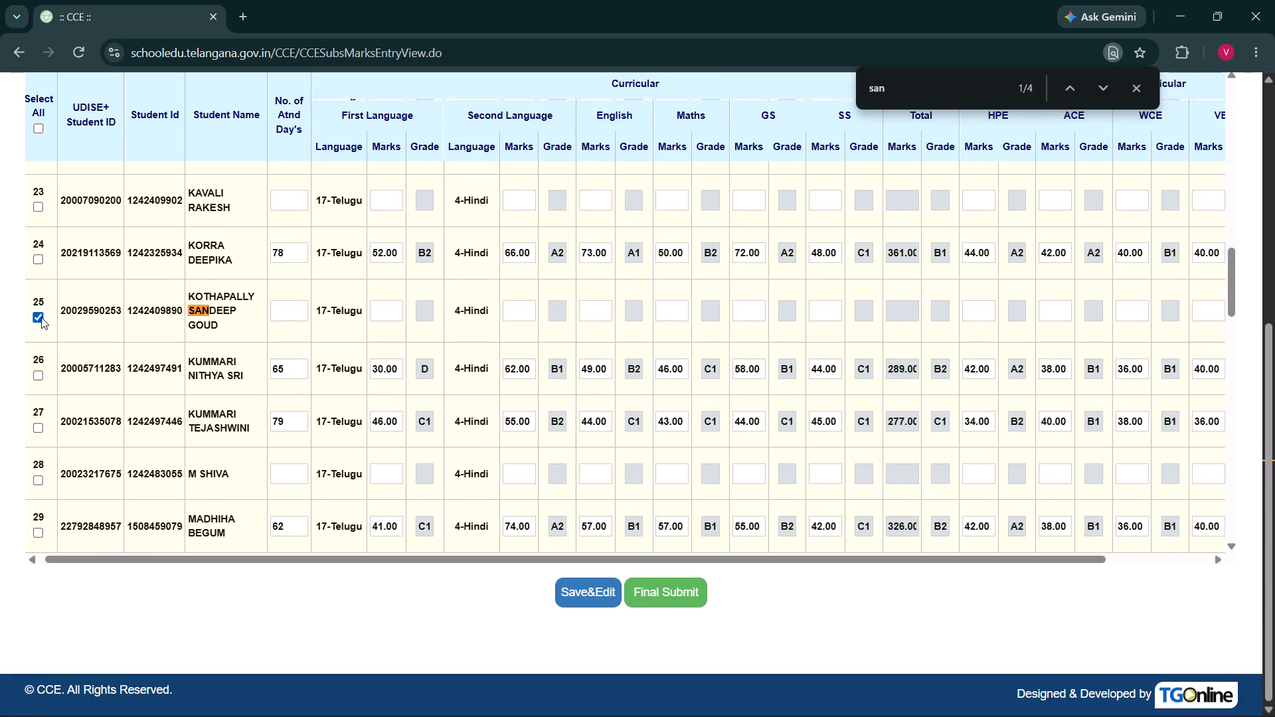
key("Tab")
type("54")
key("Tab")
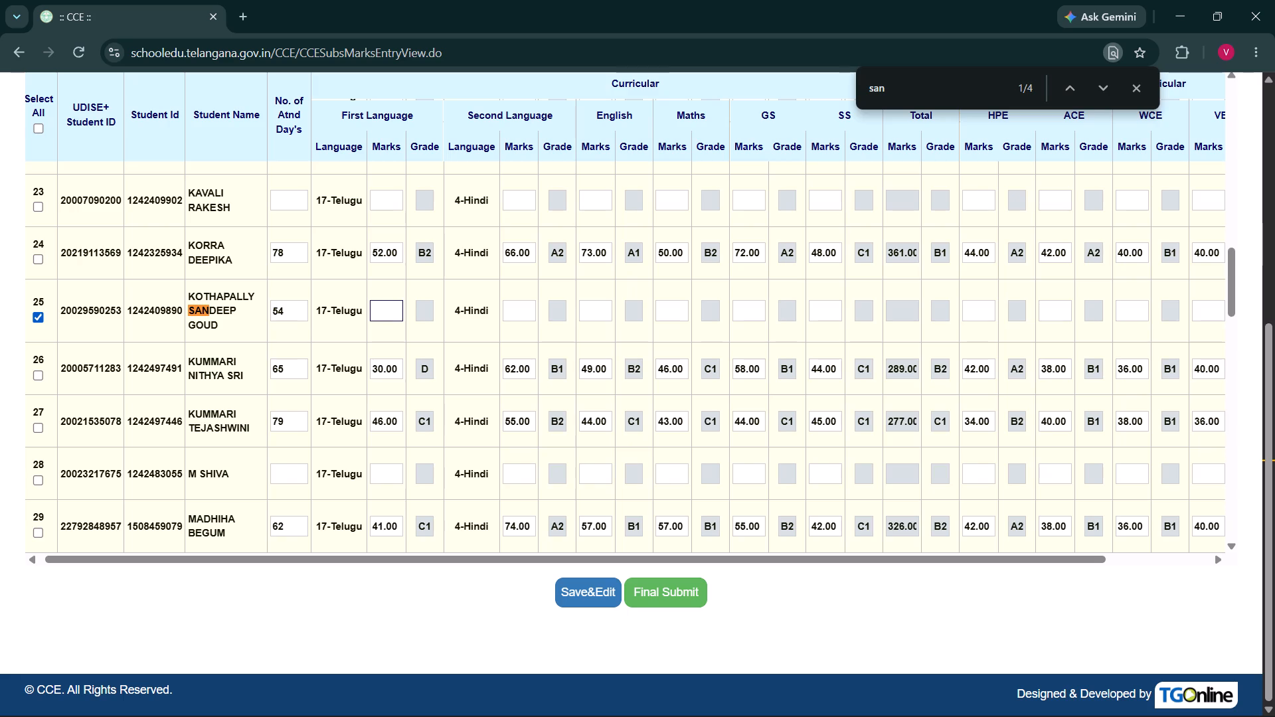
Enter student 25's curricular marks: Telugu 04, Hindi 75, English 13, Maths 12, GS 09 and SS 28.
type("04")
key("Tab")
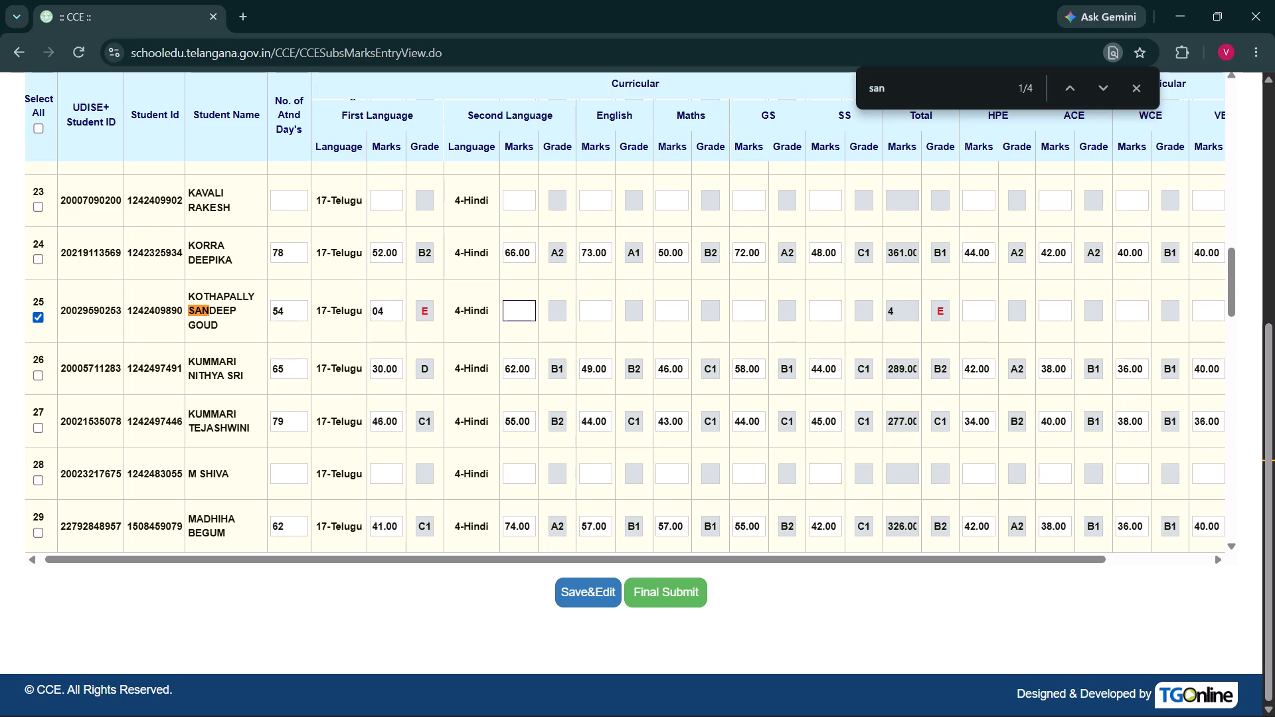
type("75")
key("Tab")
type("13")
key("Tab")
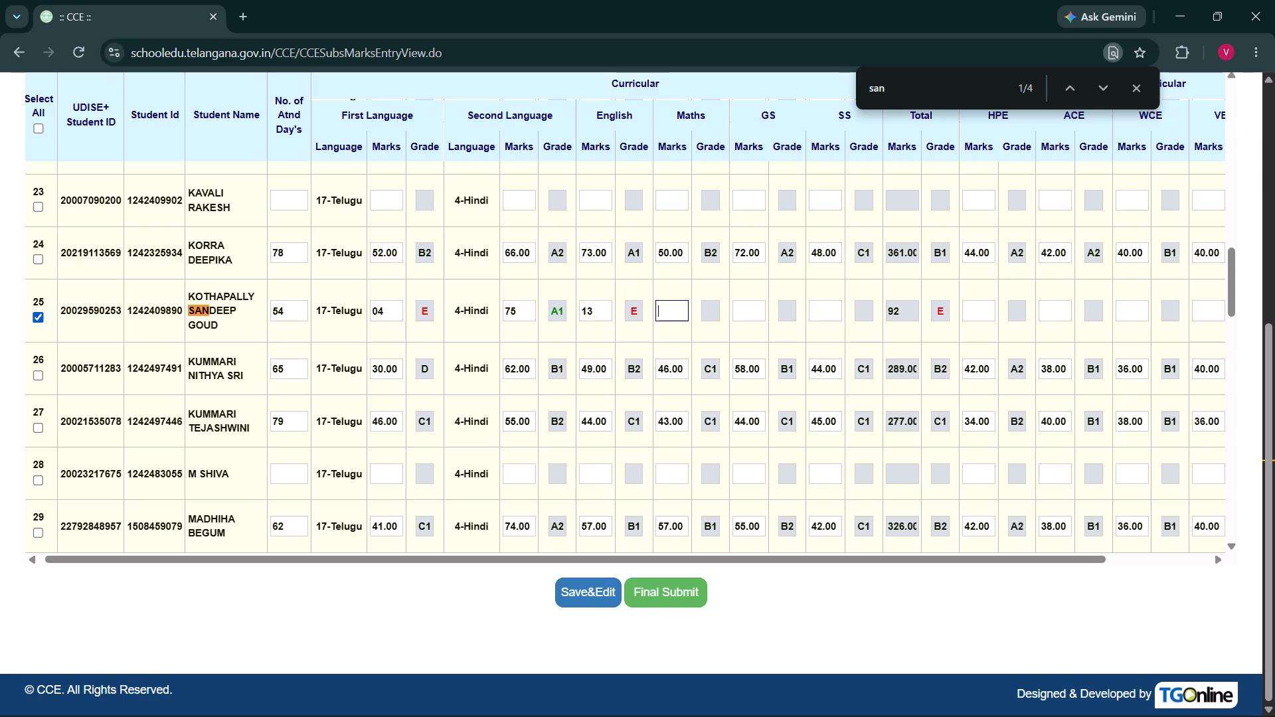
type("12")
key("Tab")
type("09")
key("Tab")
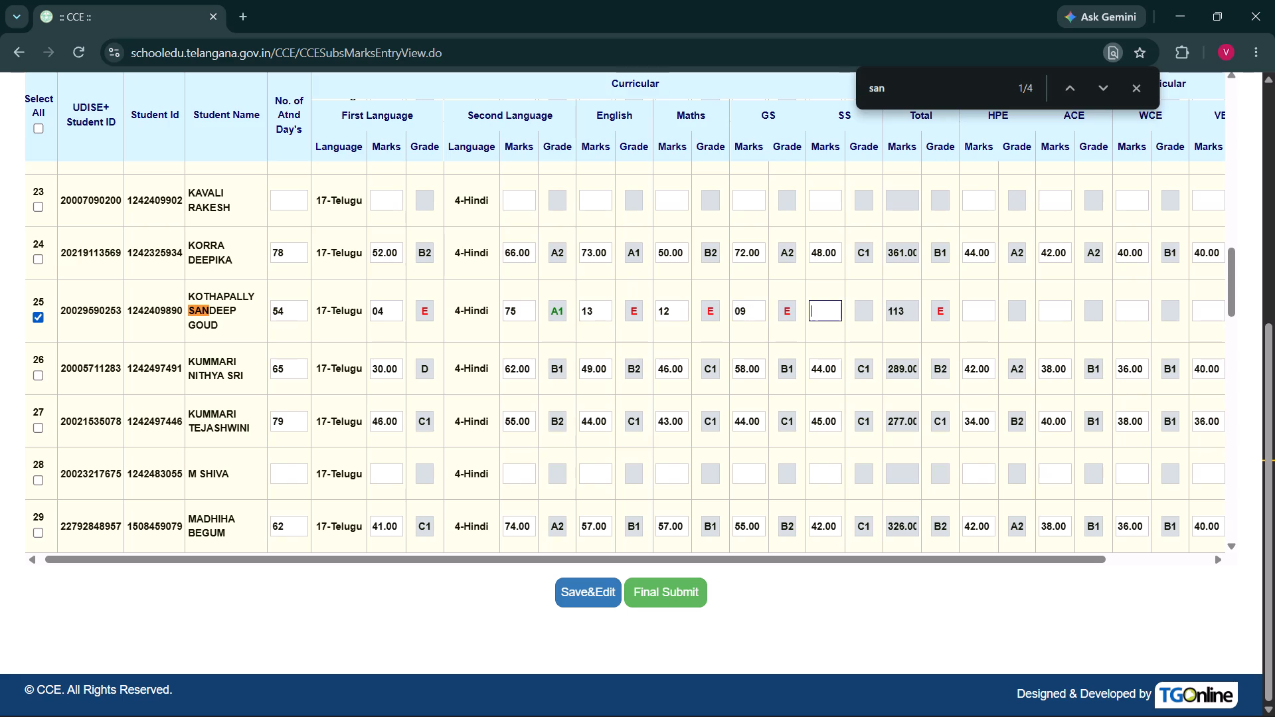
type("28")
key("Tab")
Enter student 25's co-curricular marks: HPE 32, ACE 28, WCE 30 and VELS 34.
type("32")
key("Tab")
type("28")
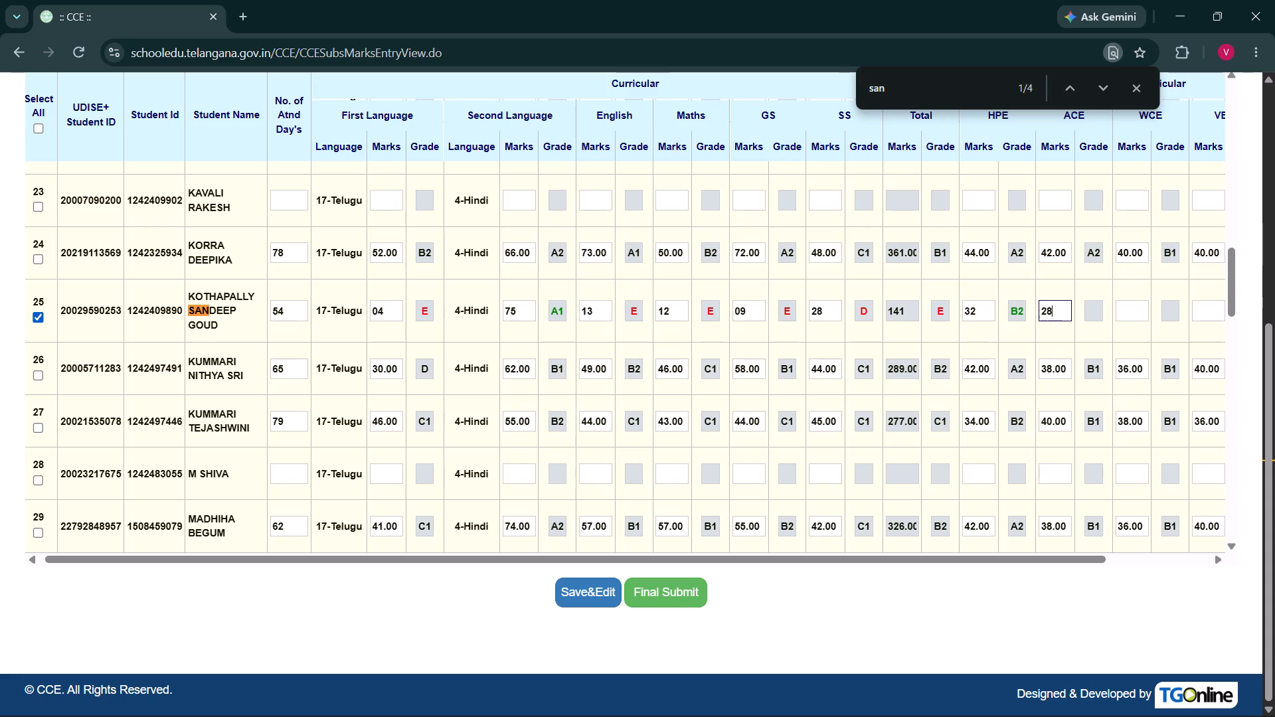
key("Tab")
type("30")
key("Tab")
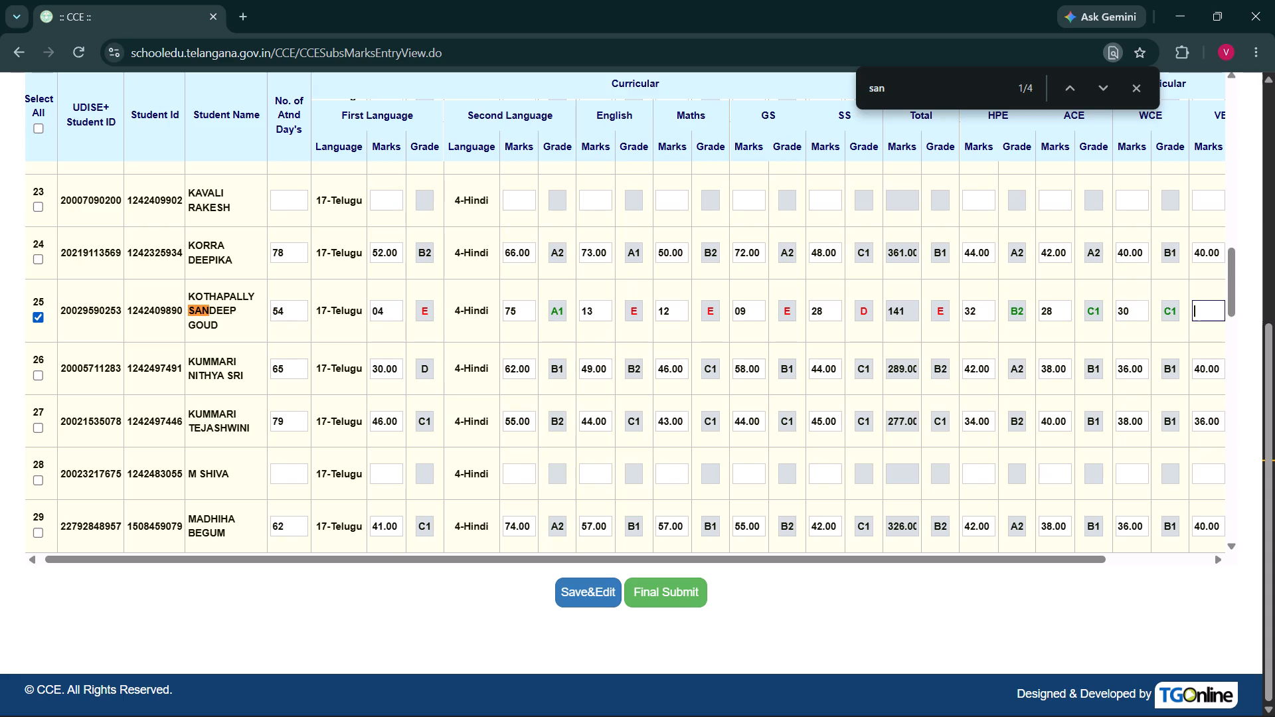
type("34")
Select student 23's row and set the number of attended days to 56.
left_click(38, 207)
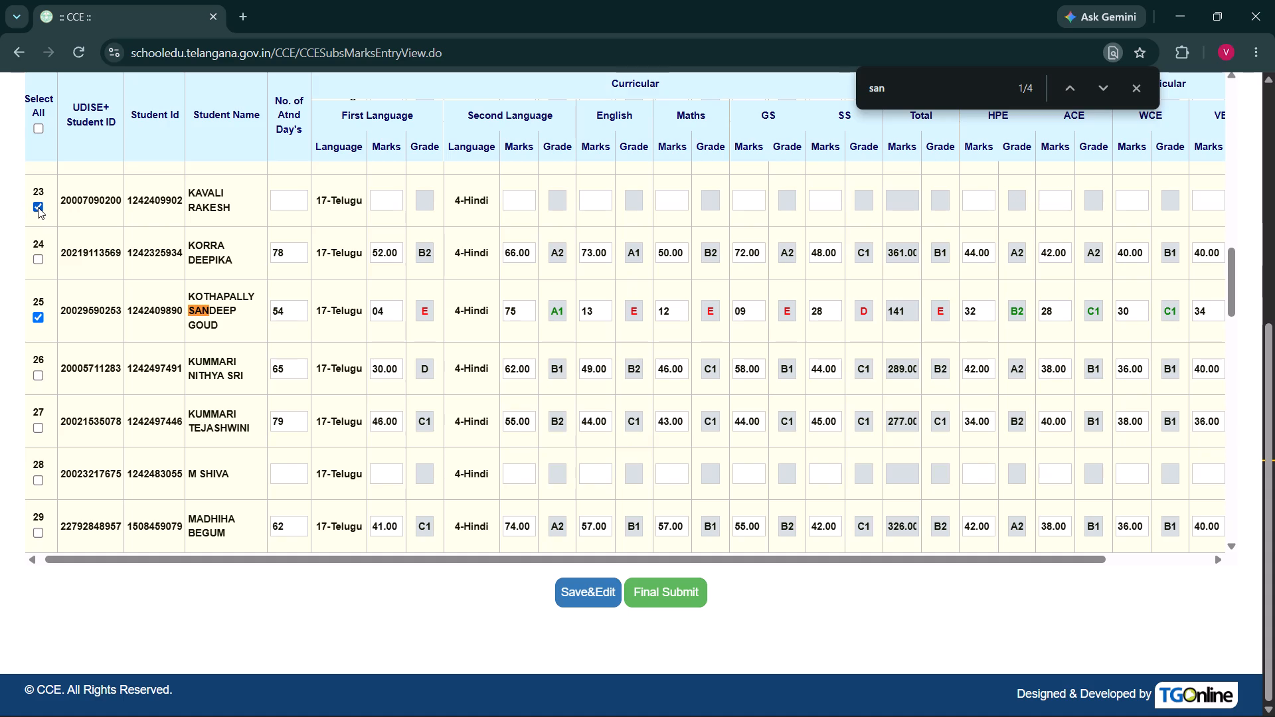
key("Tab")
type("56")
key("Tab")
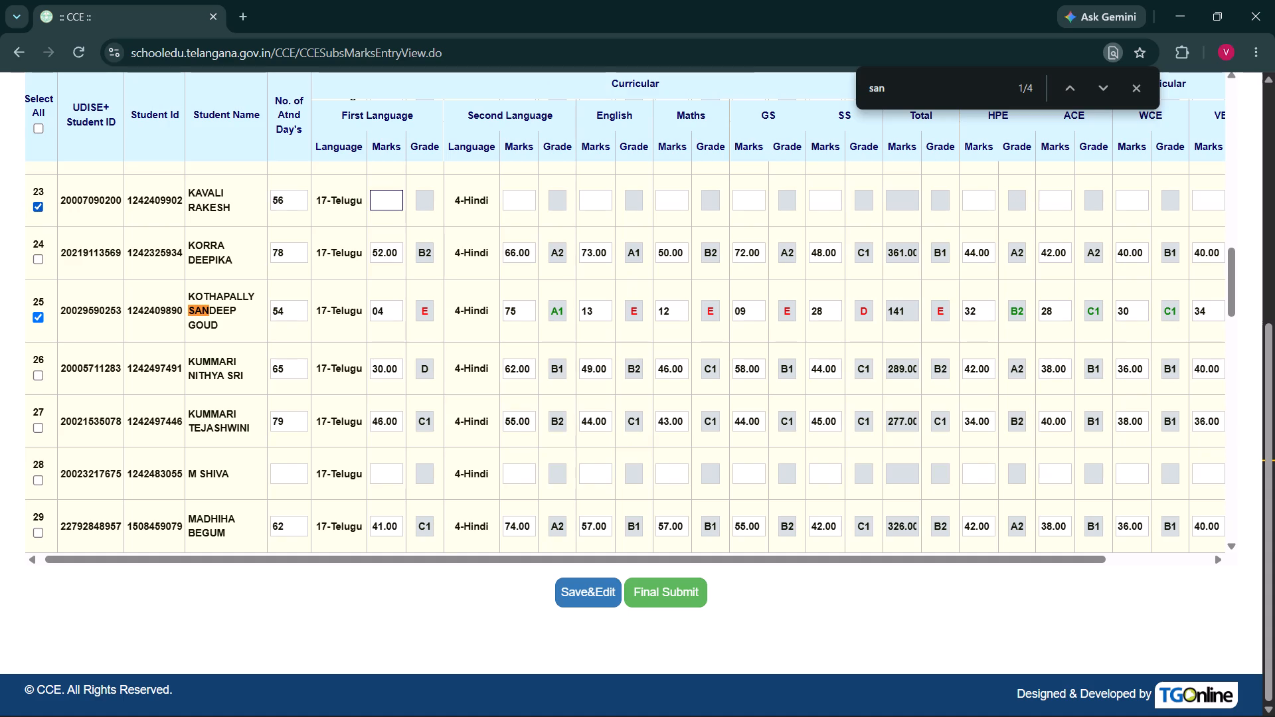
Enter student 23's curricular marks: Telugu 40, Hindi 69, English 69, Maths 36, GS 67 and SS 45.
type("40")
key("Tab")
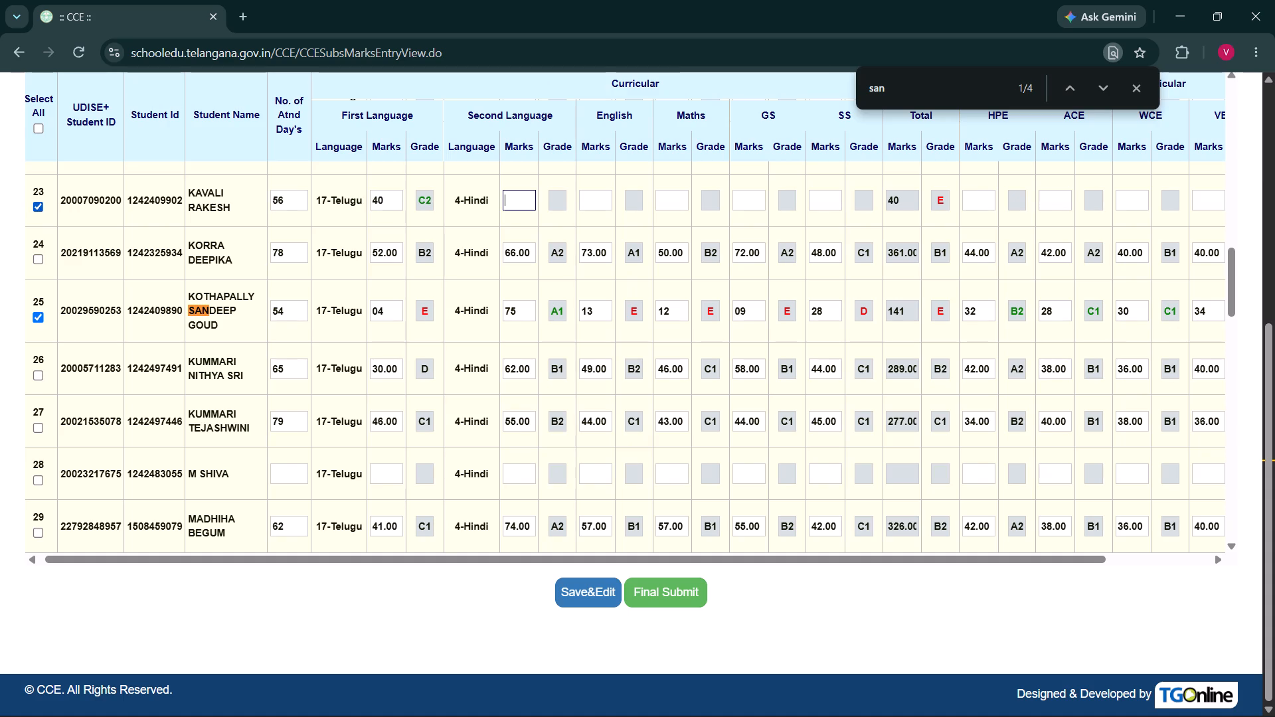
type("69")
key("Tab")
type("69")
key("Tab")
type("36")
key("Tab")
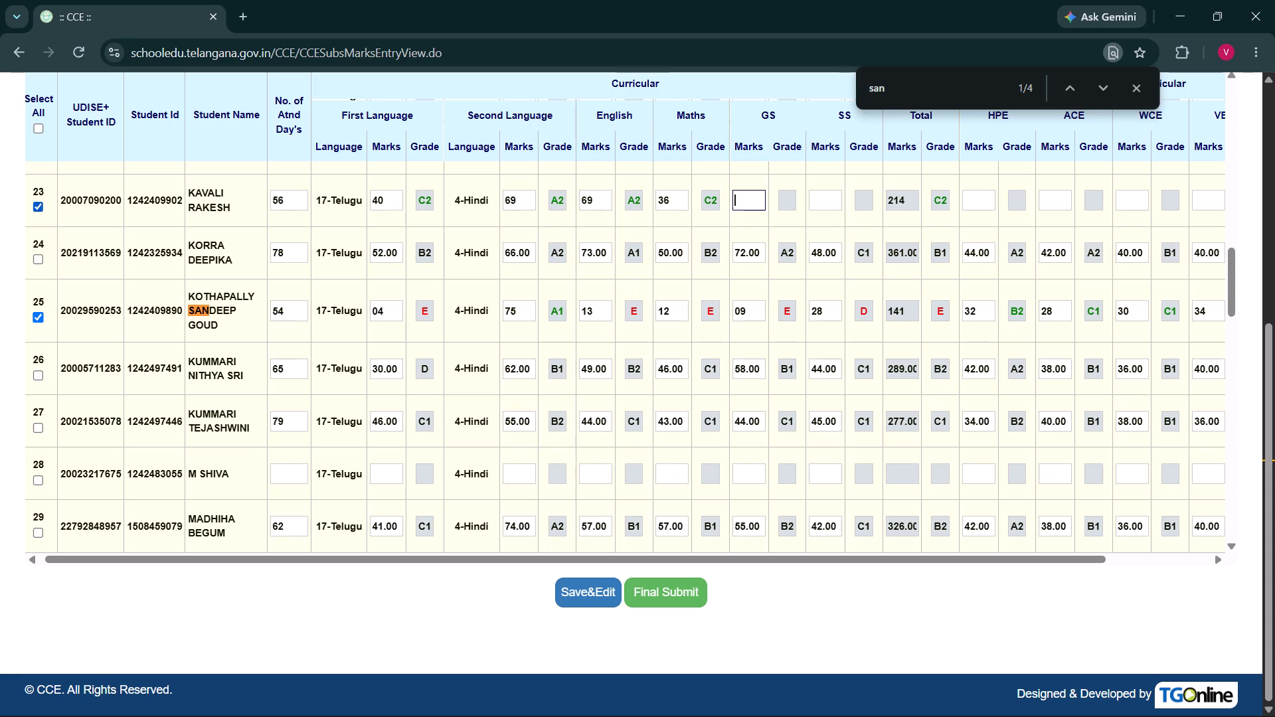
type("67")
key("Tab")
key("4")
key("5")
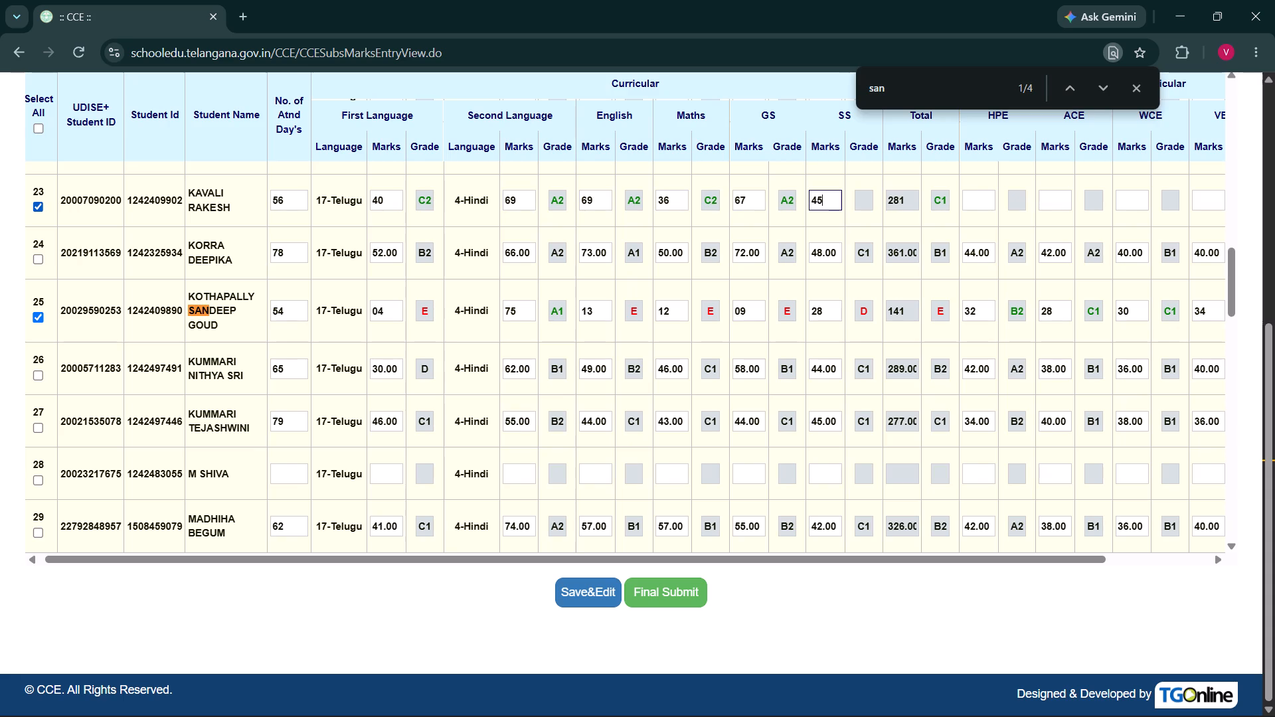
key("Tab")
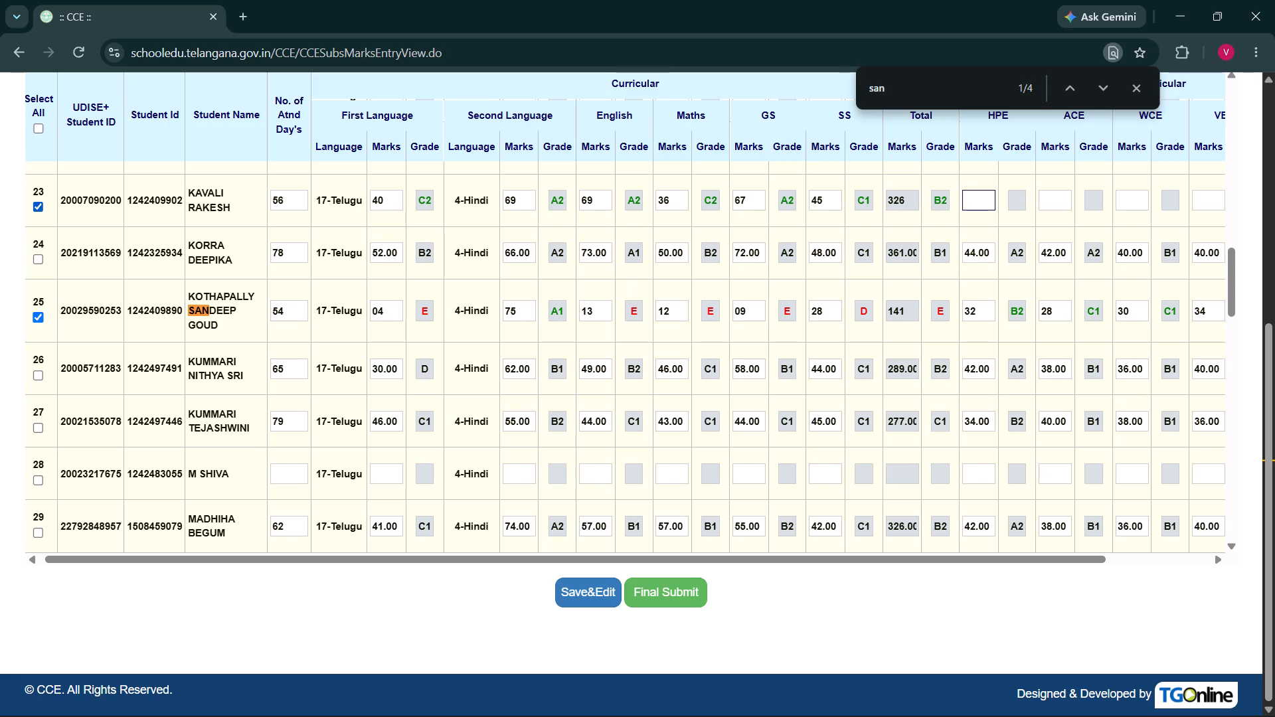
Enter student 23's co-curricular marks: HPE 43, ACE 48, WCE 38 and VELS 42.
type("43")
key("Tab")
type("48")
key("Tab")
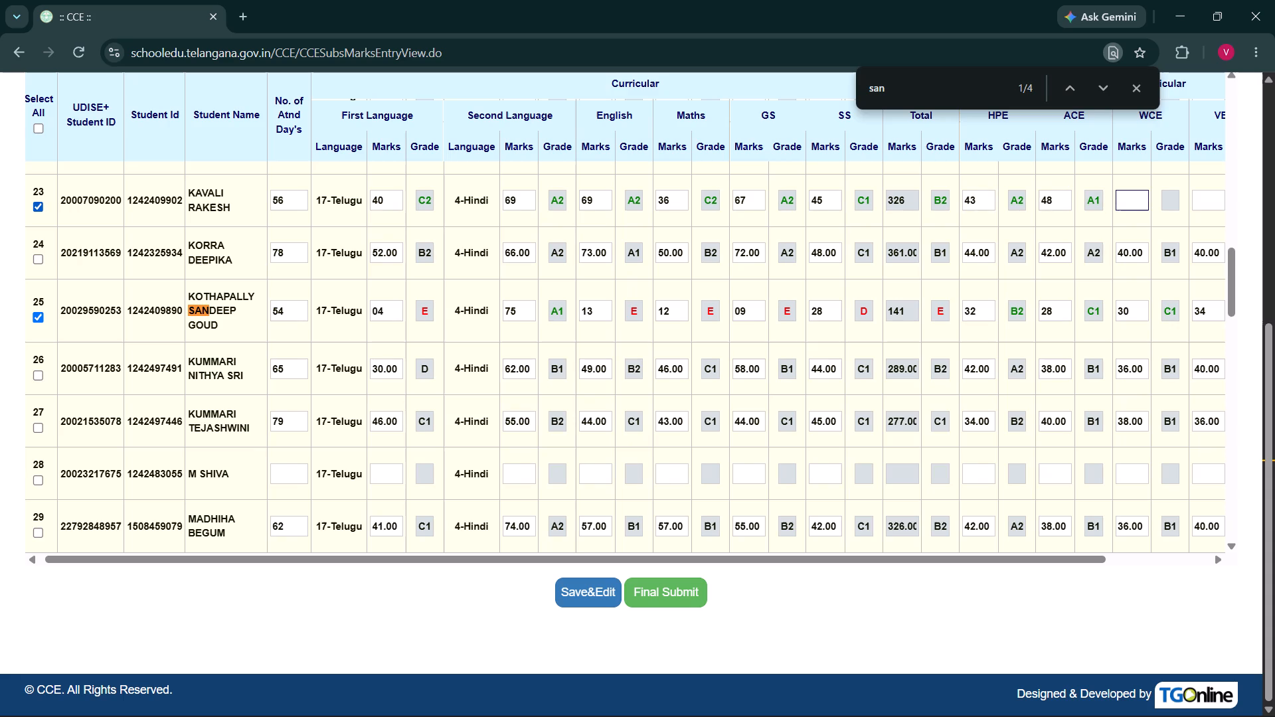
type("38")
key("Tab")
key("4")
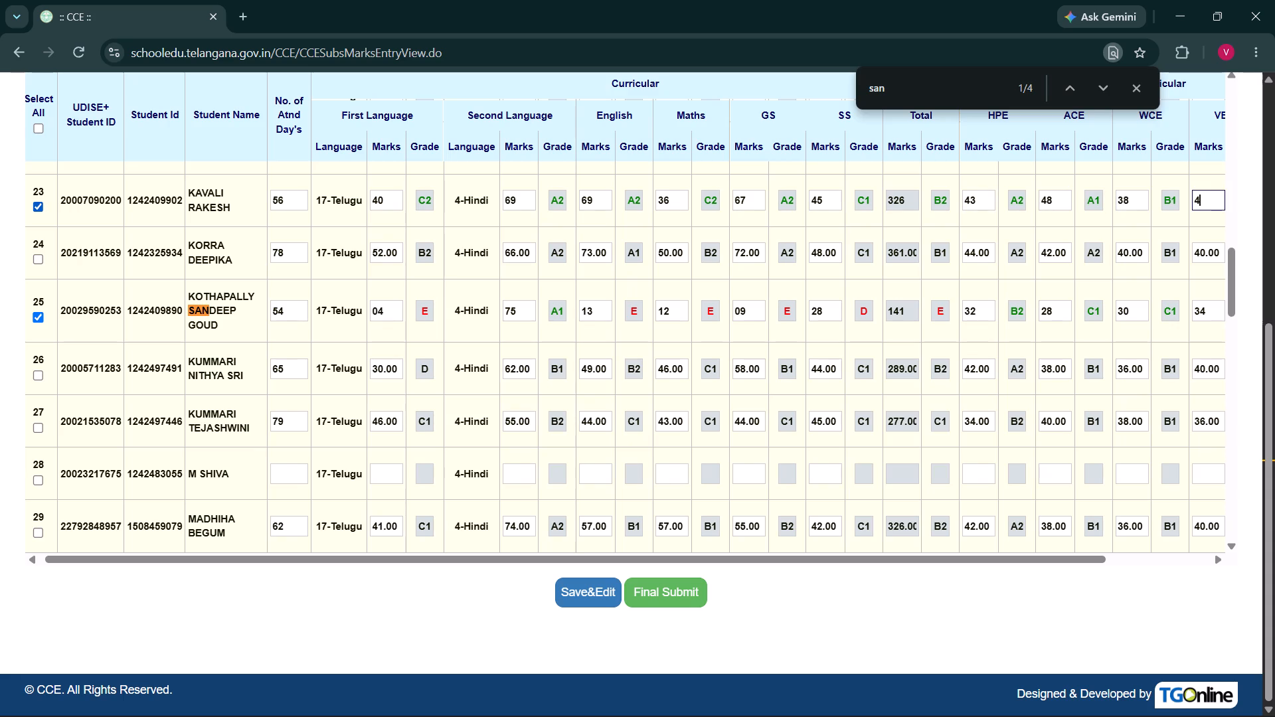
key("2")
key("Tab")
Save the entered marks with editing still allowed and reload the class 6, section B marks list.
left_click(569, 587)
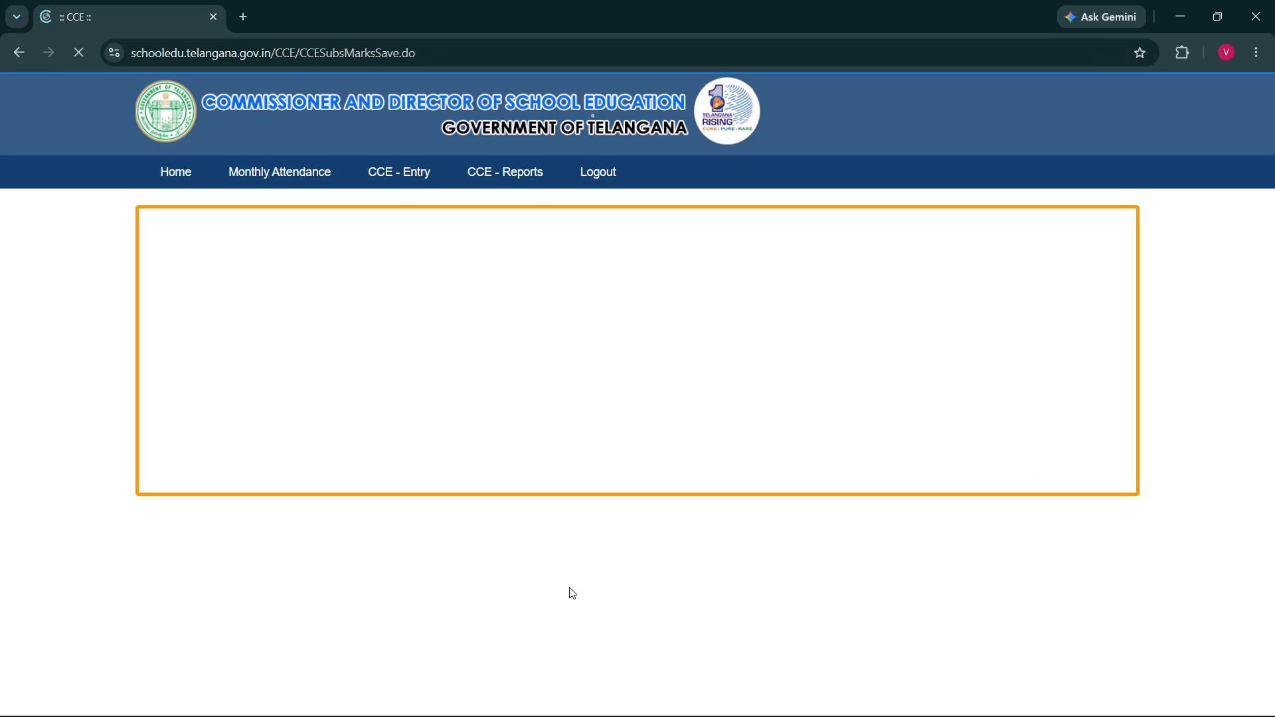
left_click(1021, 313)
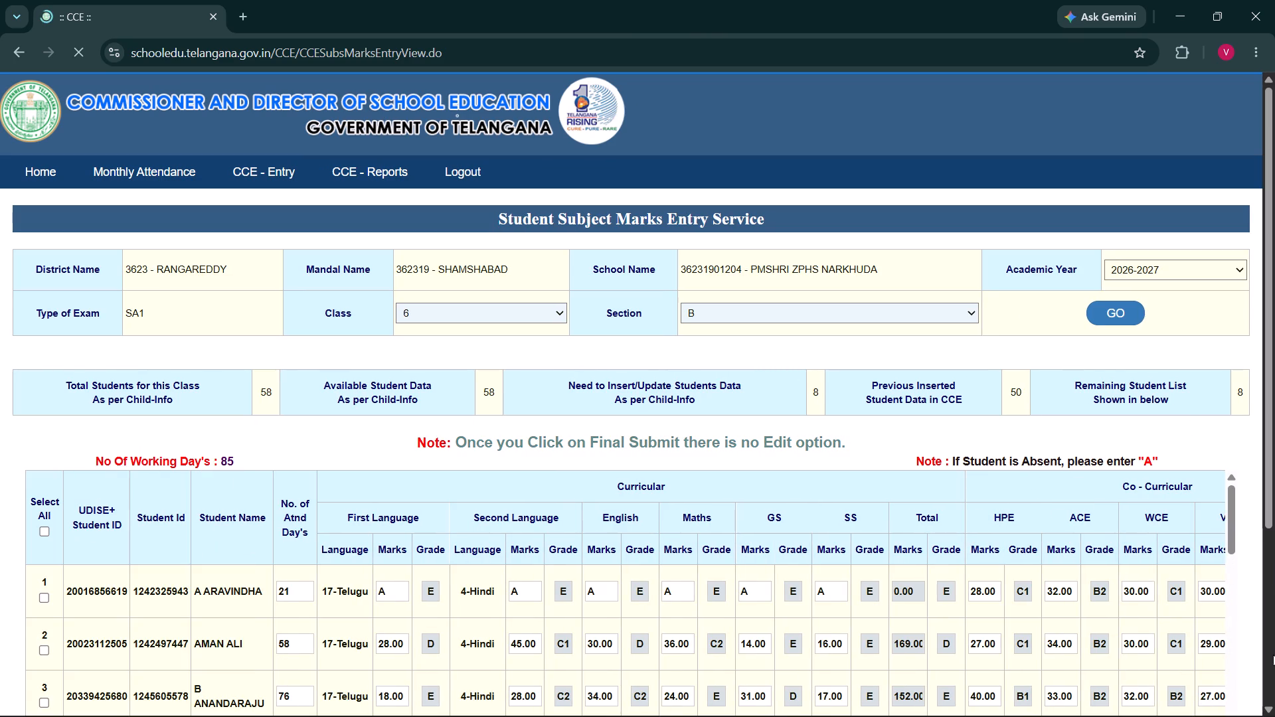
Find "m shi" on the page, select student 28's row and set the number of attended days to 57.
left_click(1273, 667)
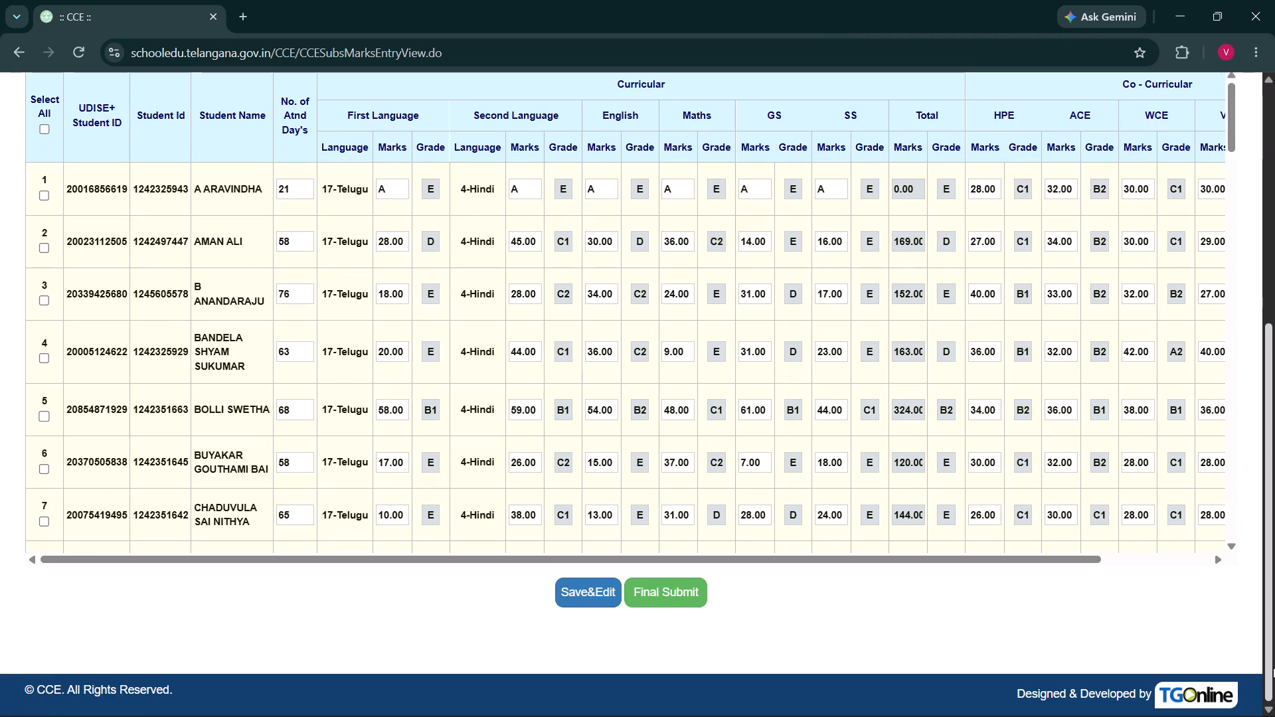
key("ctrl+f")
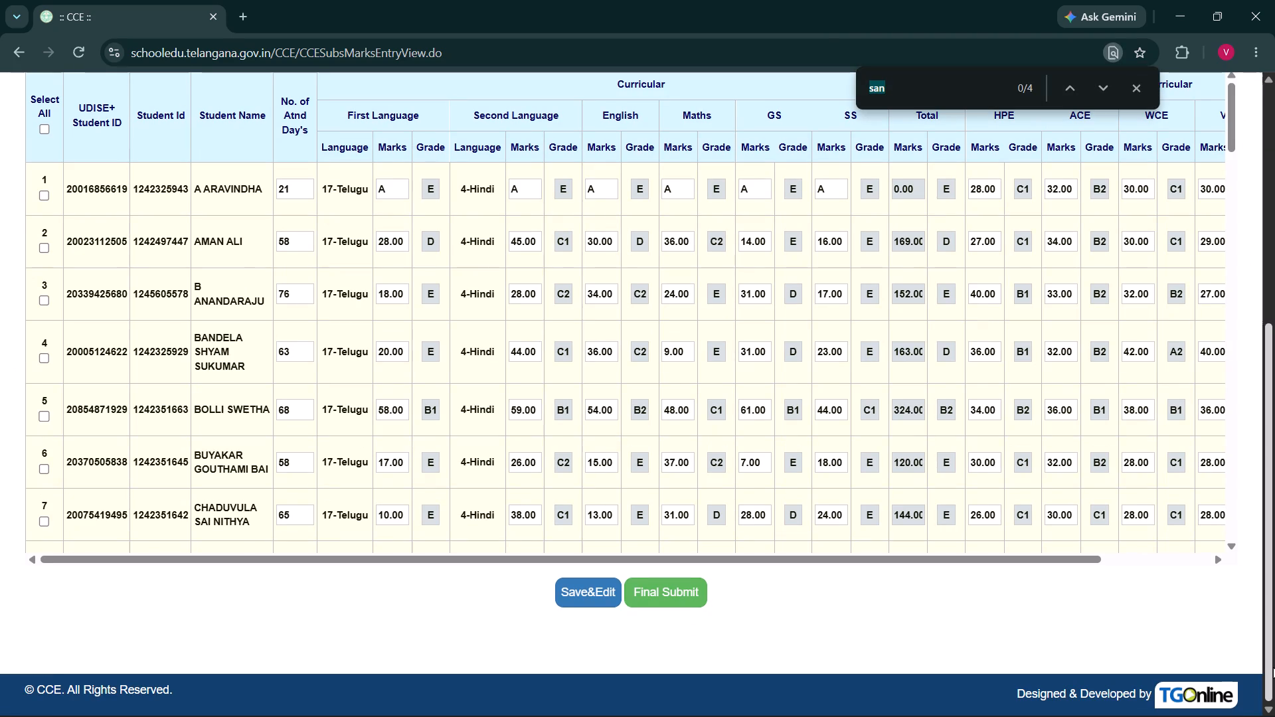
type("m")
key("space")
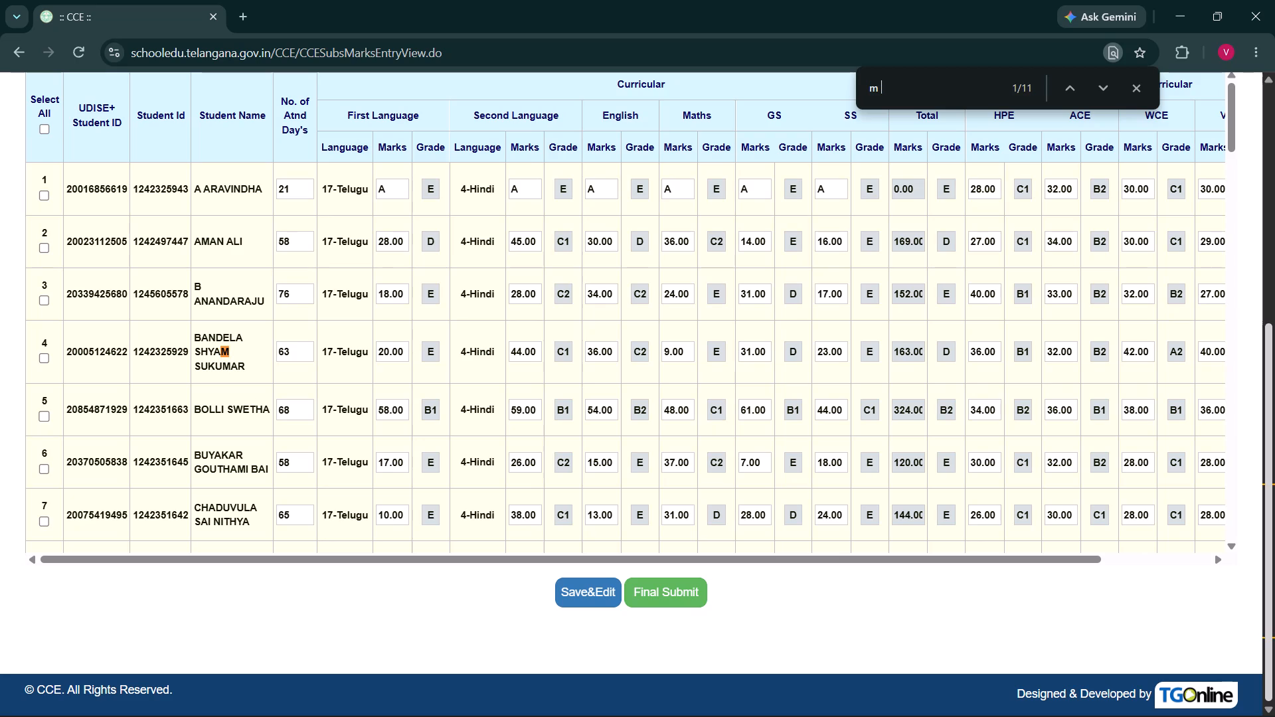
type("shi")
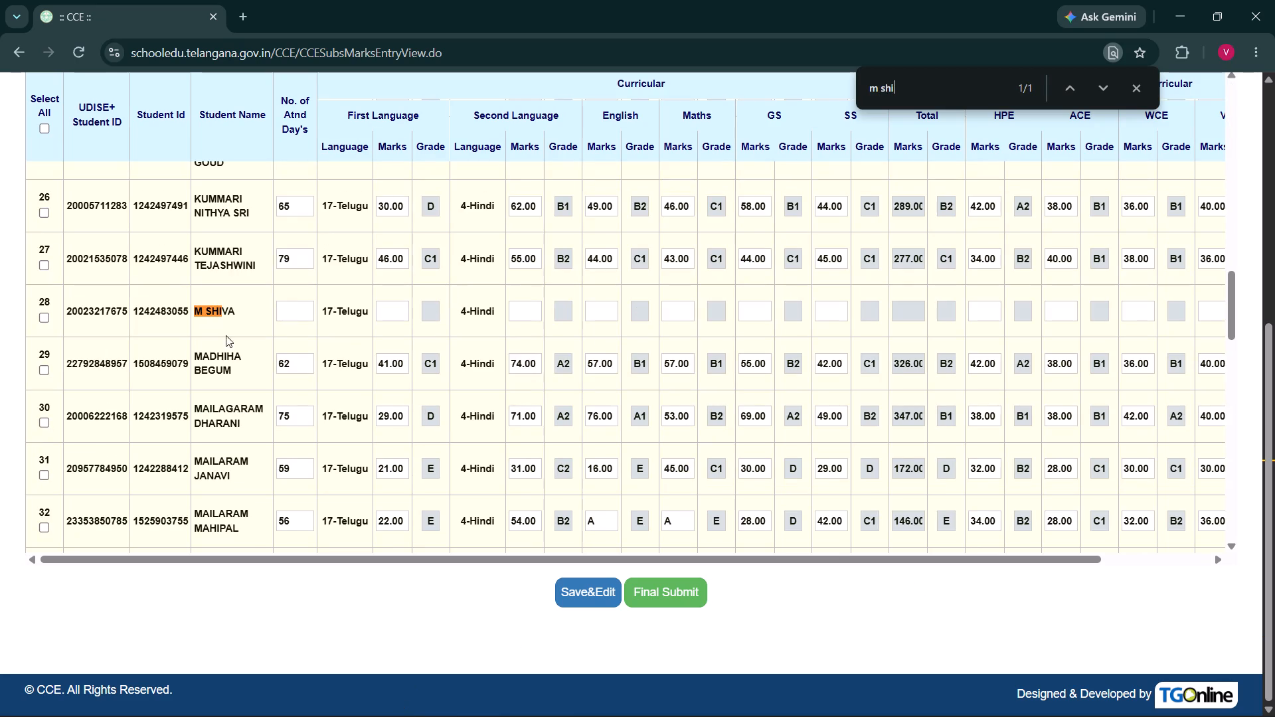
left_click(46, 319)
key("Tab")
type("57")
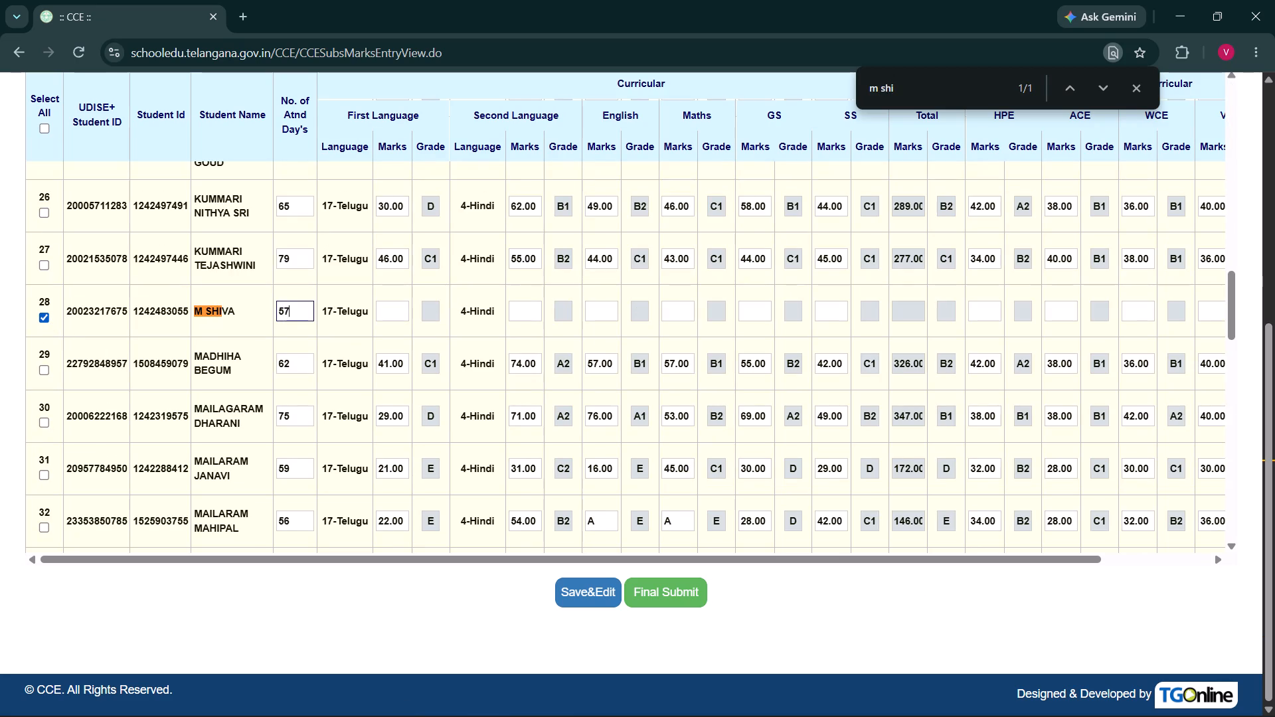
Enter student 28's curricular marks: Telugu 20, Hindi 41, English 40, Maths 23, GS 35 and SS 24.
key("Tab")
type("20")
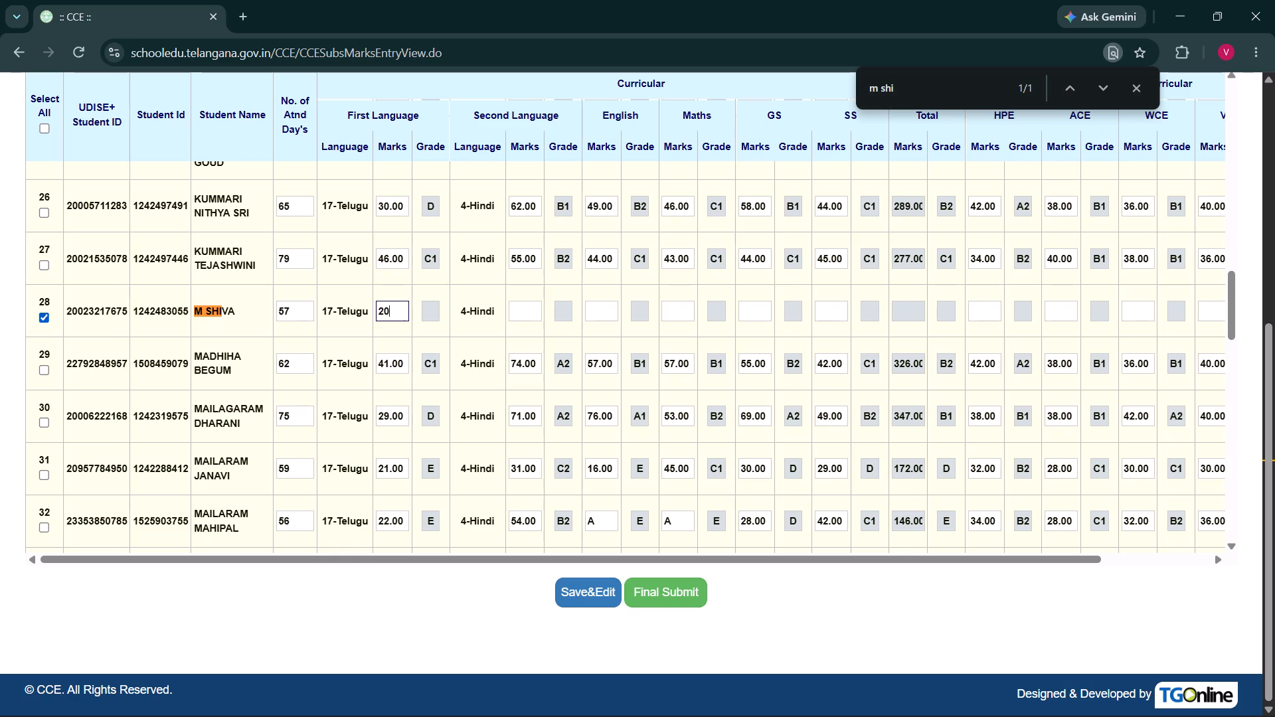
key("Tab")
type("41")
key("Tab")
type("40")
key("Tab")
key("3")
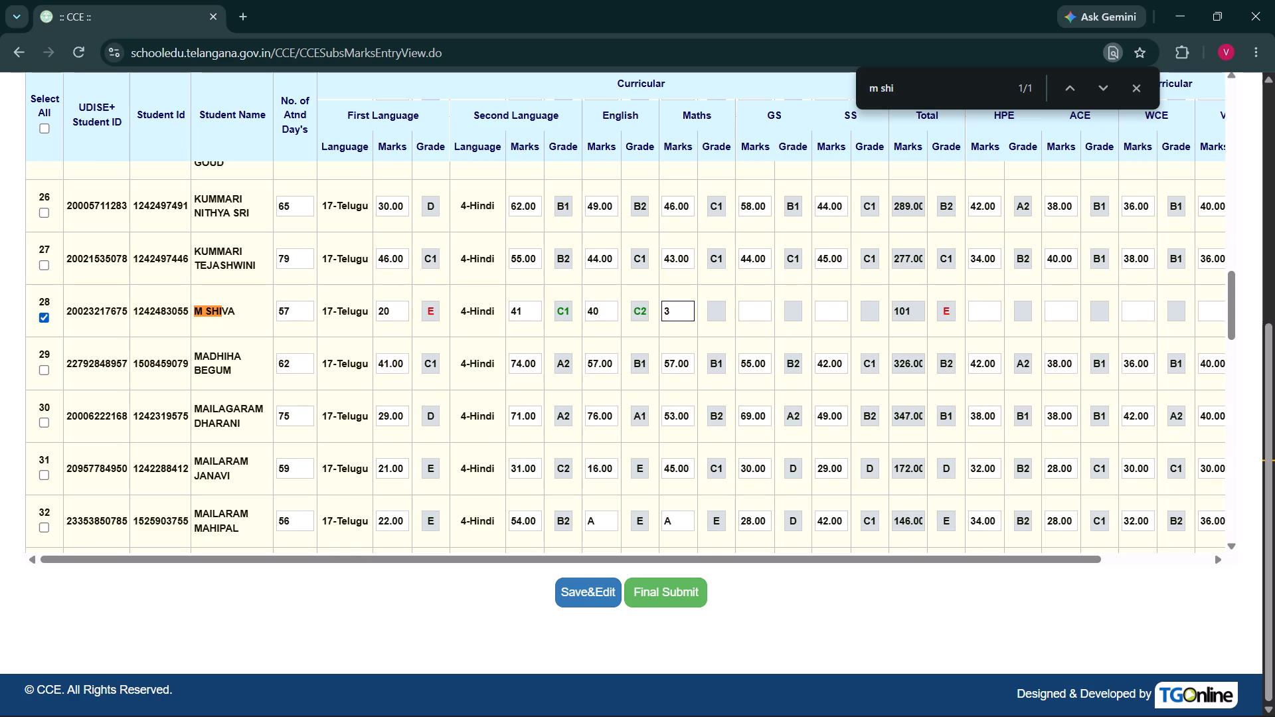
key("BackSpace")
type("23")
key("Tab")
type("35")
key("Tab")
type("24")
key("Tab")
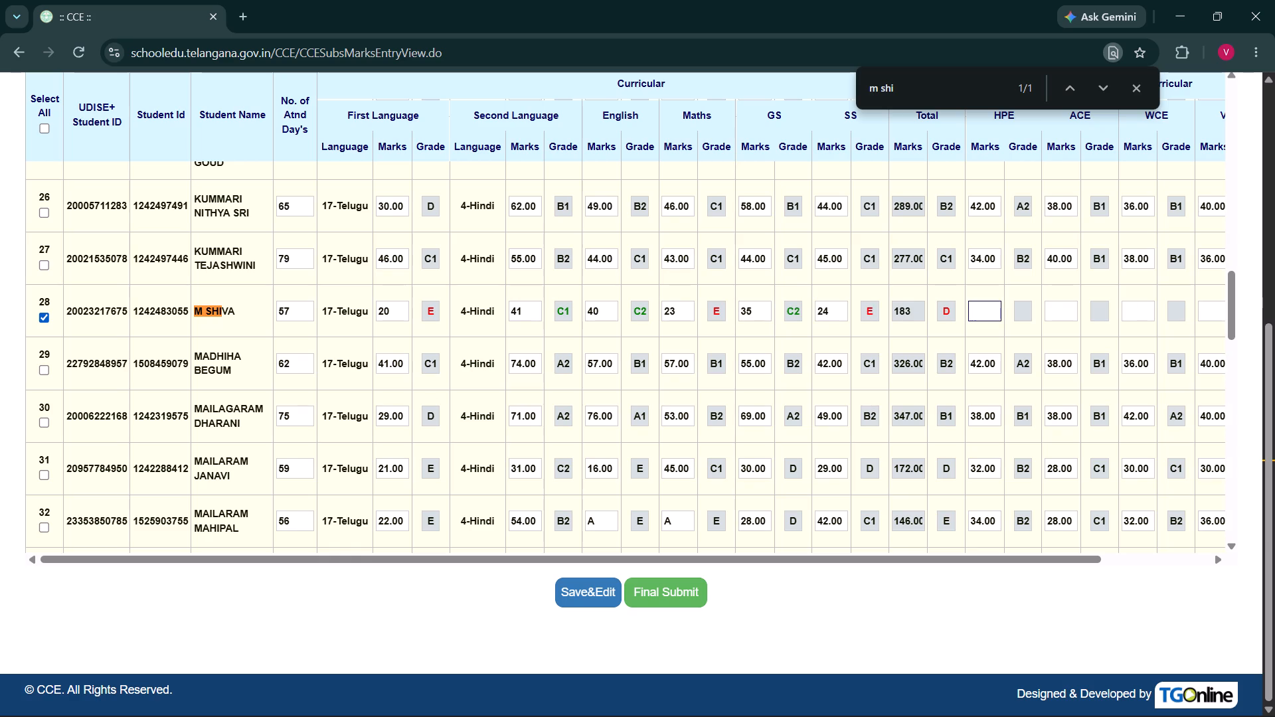
Enter student 28's co-curricular marks: HPE 33, ACE 34, WCE 29 and VELS 28.
type("33")
key("Tab")
type("34")
key("Tab")
type("29")
key("Tab")
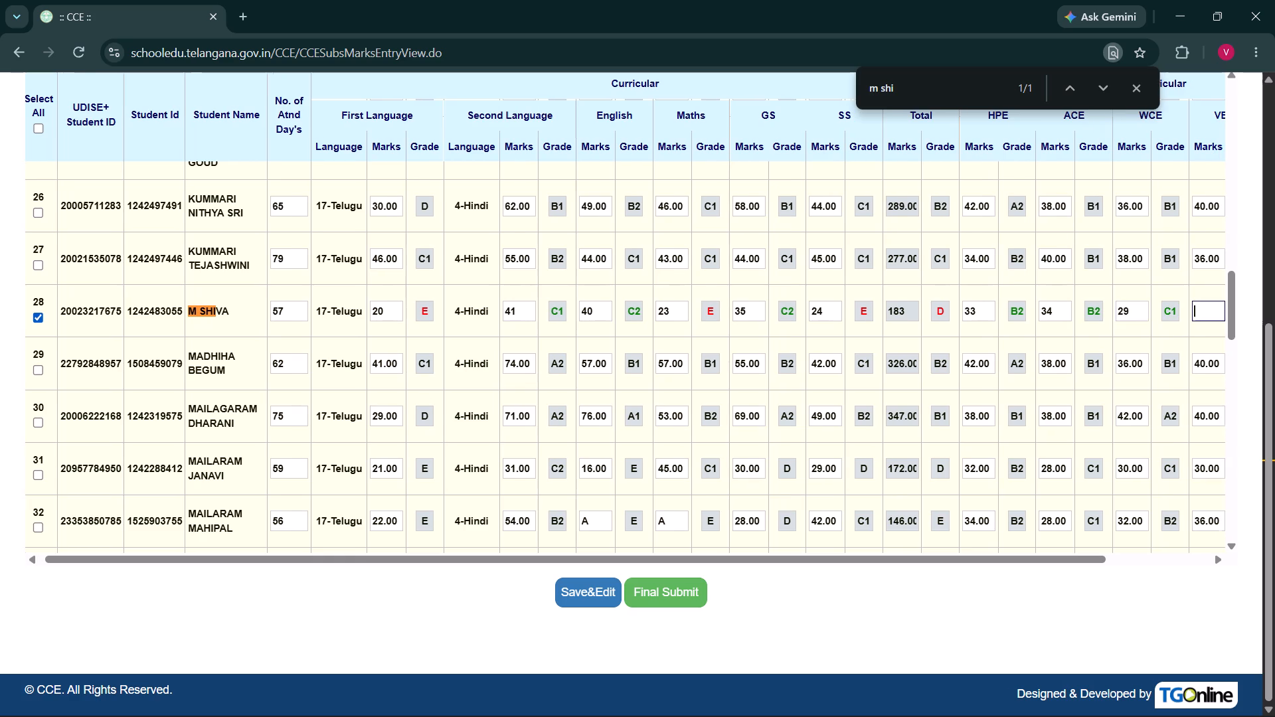
type("28")
key("Tab")
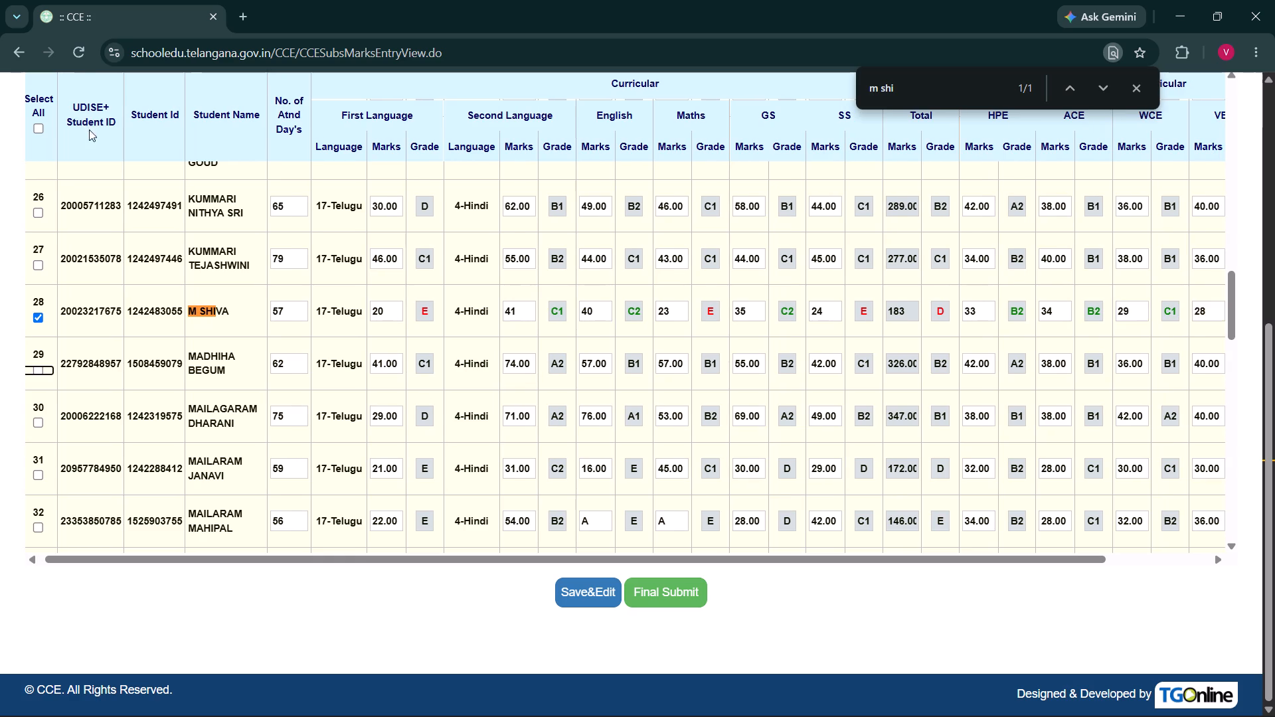
Find "pebb" on the page, select student 45's row and set the number of attended days to 47.
left_click(908, 86)
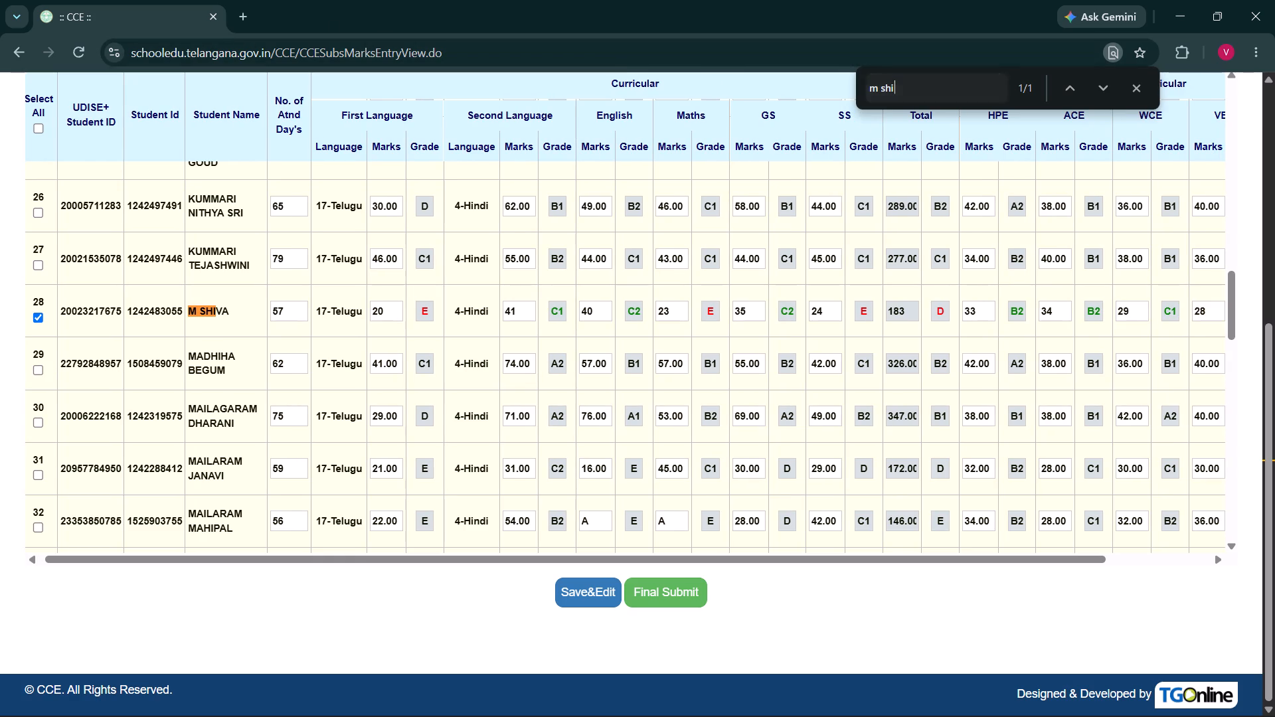
key("BackSpace")
key("BackSpace")
key("BackSpace")
key("BackSpace")
key("BackSpace")
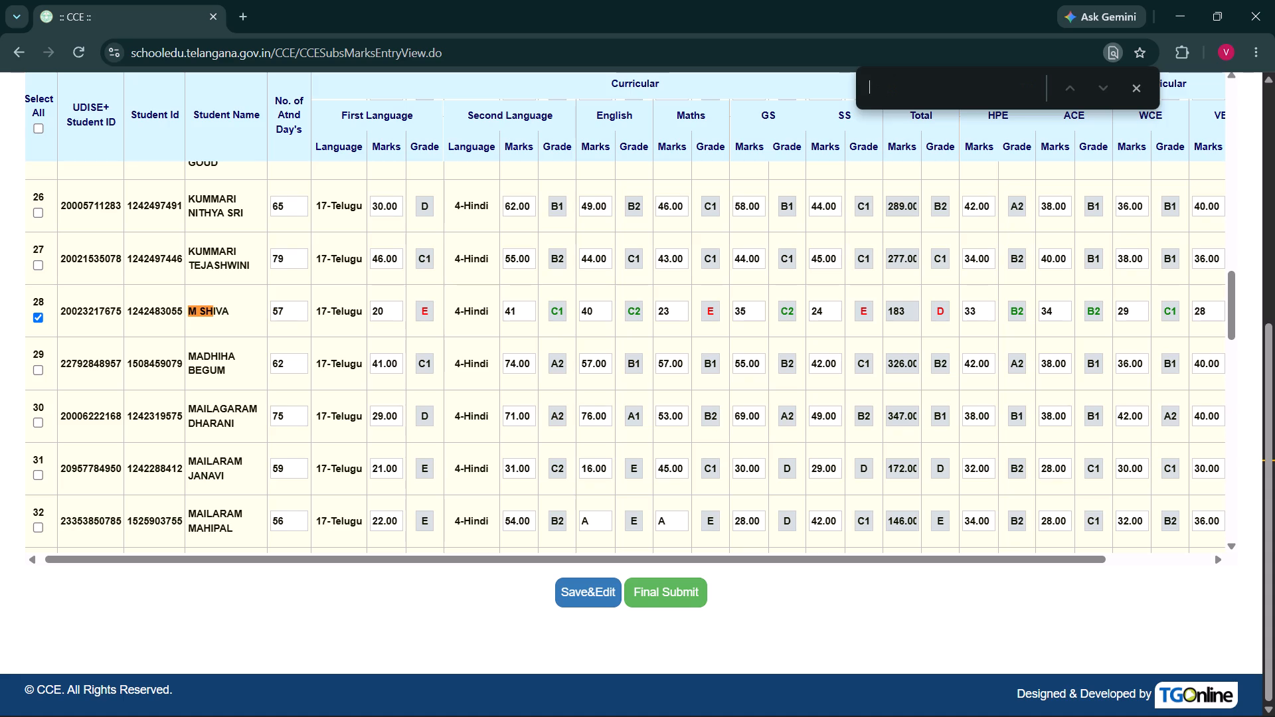
key("BackSpace")
type("pe")
type("bb")
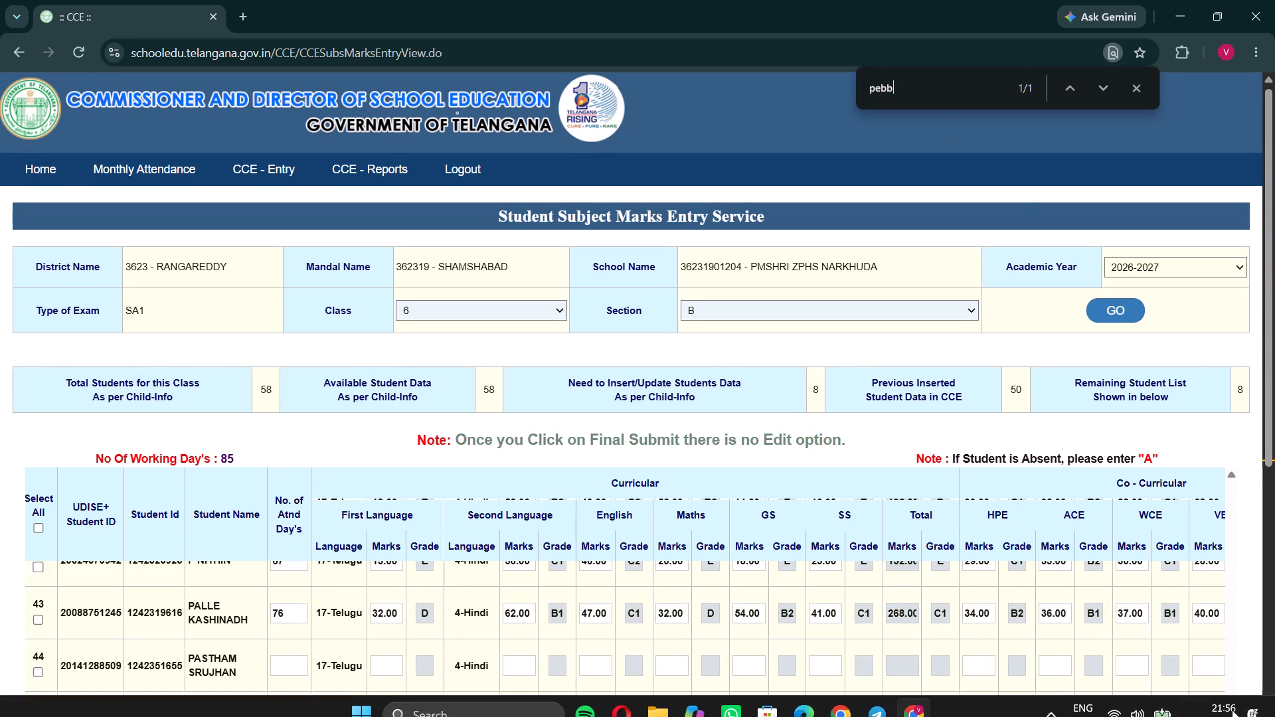
left_click(1266, 653)
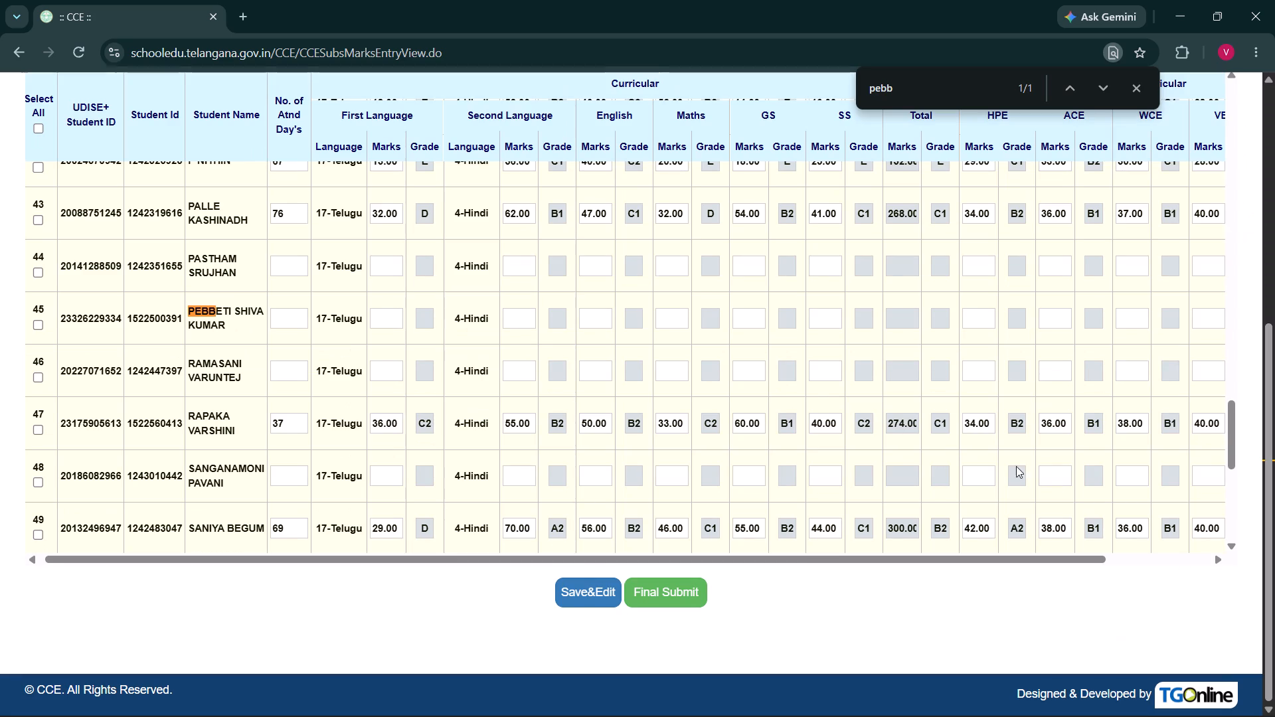
left_click(39, 330)
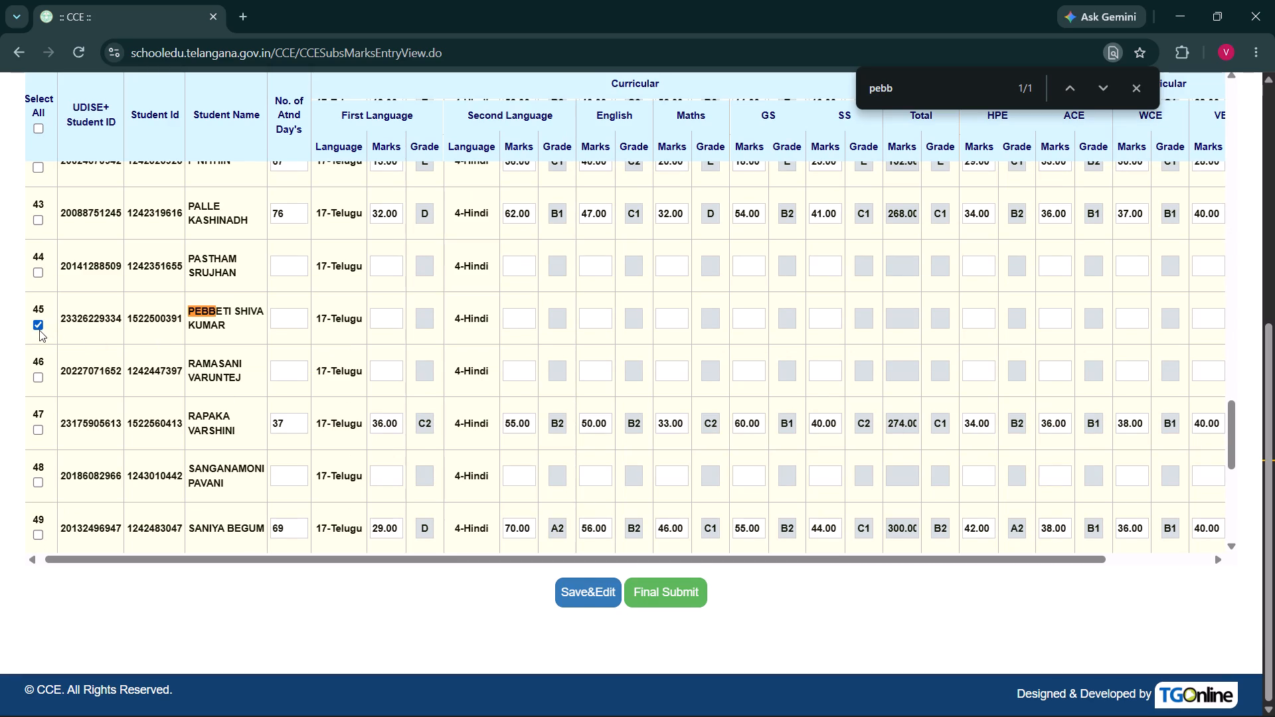
key("Tab")
type("47")
key("Tab")
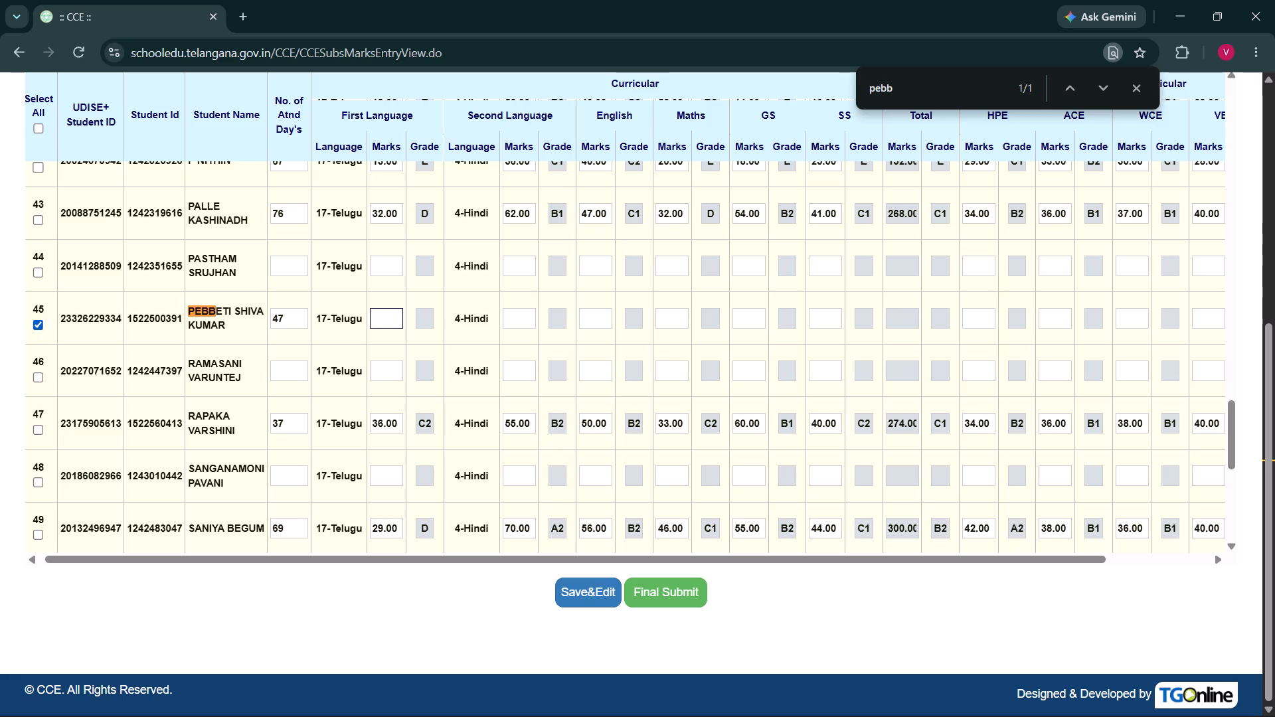
Enter student 45's curricular marks: Telugu 24, Hindi 57, English 35, Maths 28, GS 36 and SS 31.
type("24")
key("Tab")
type("57")
key("Tab")
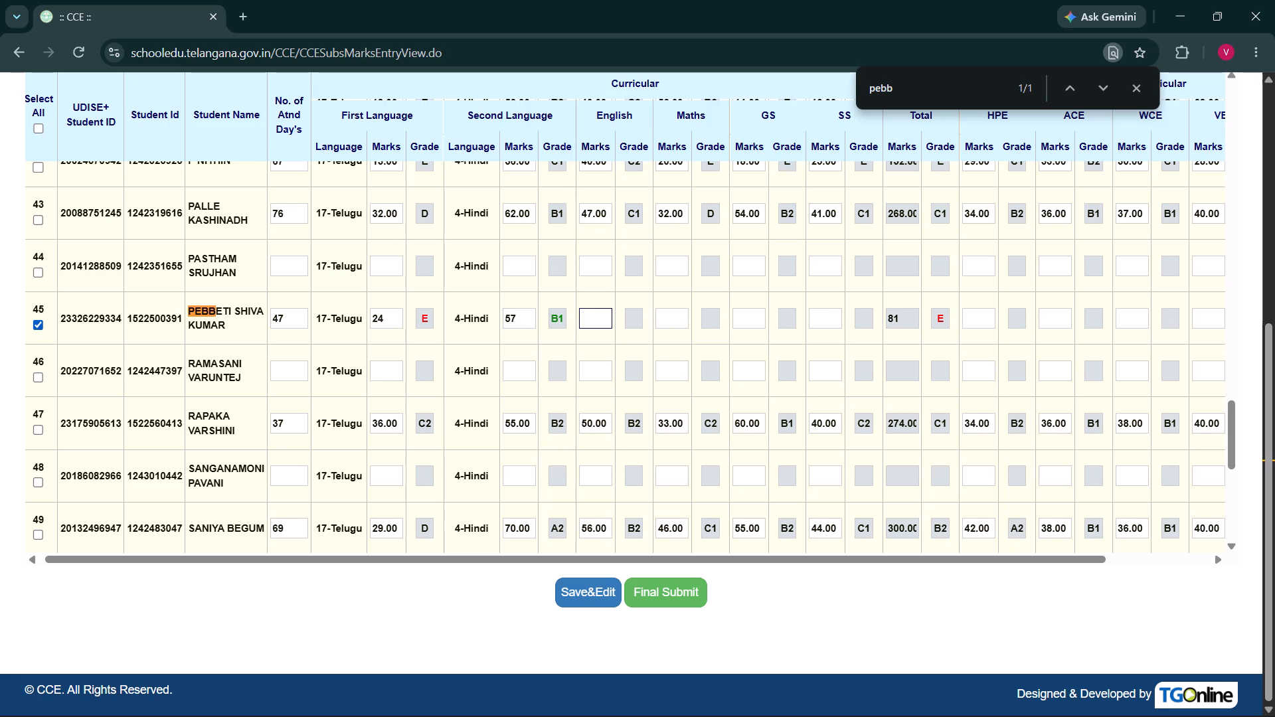
type("35")
key("Tab")
type("28")
key("Tab")
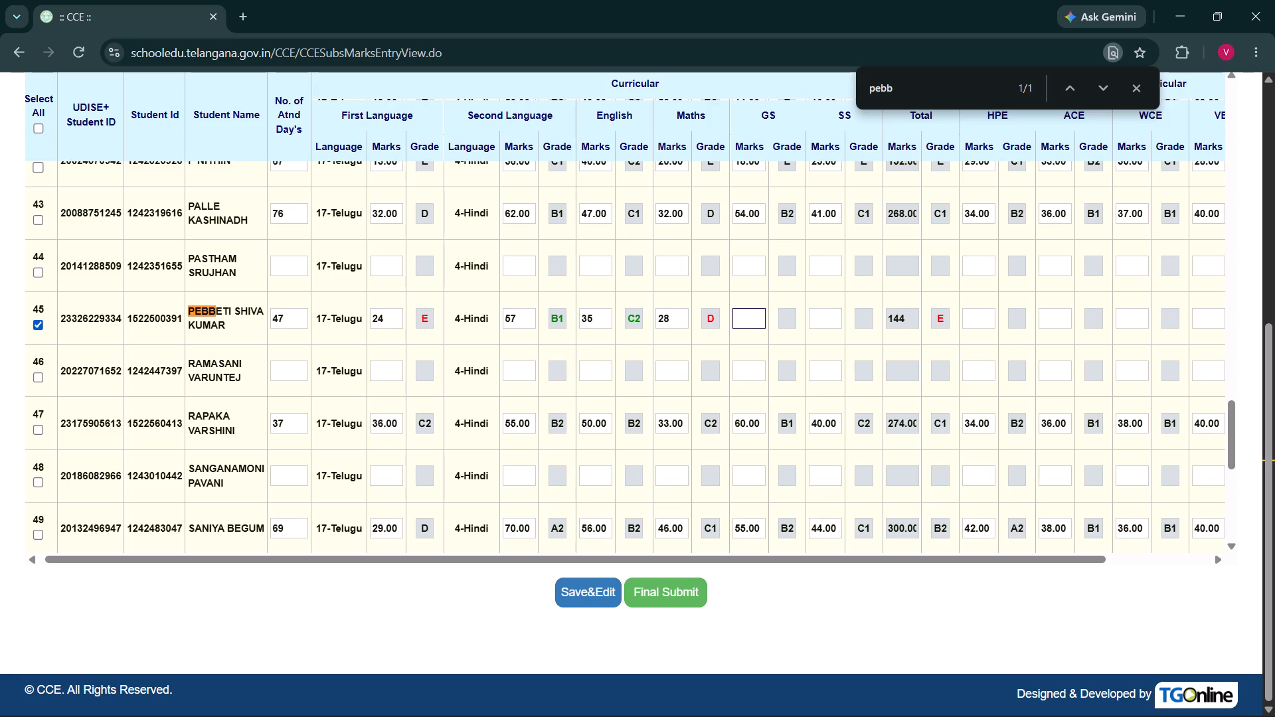
type("36")
key("Tab")
type("31")
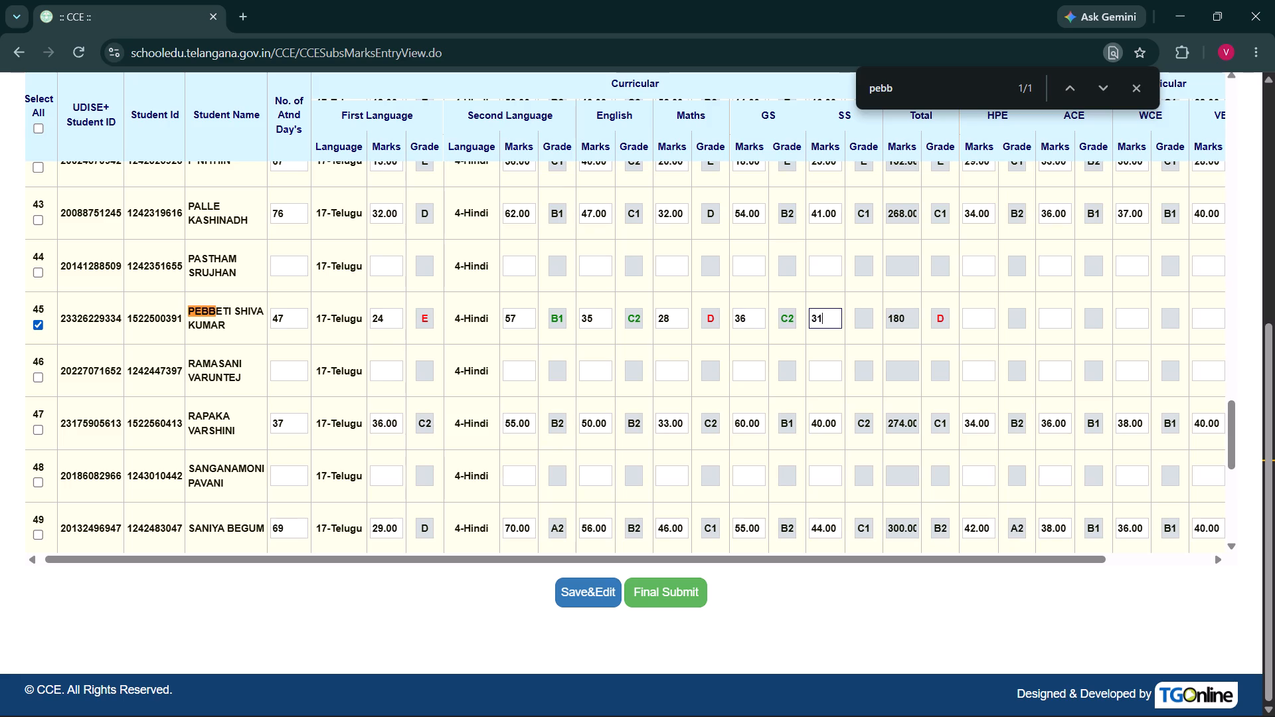
key("Tab")
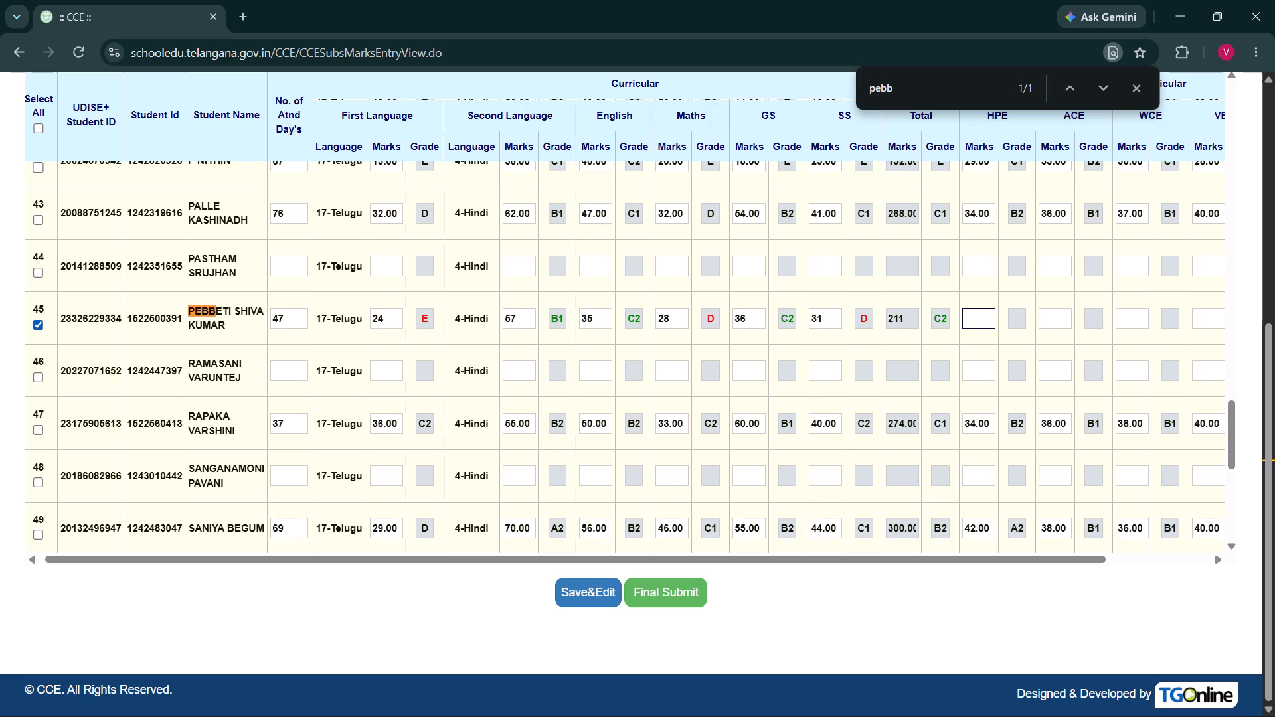
Enter student 45's co-curricular marks: HPE 30, ACE 32, WCE 27 and VELS 28.
type("30")
key("Tab")
type("32")
key("Tab")
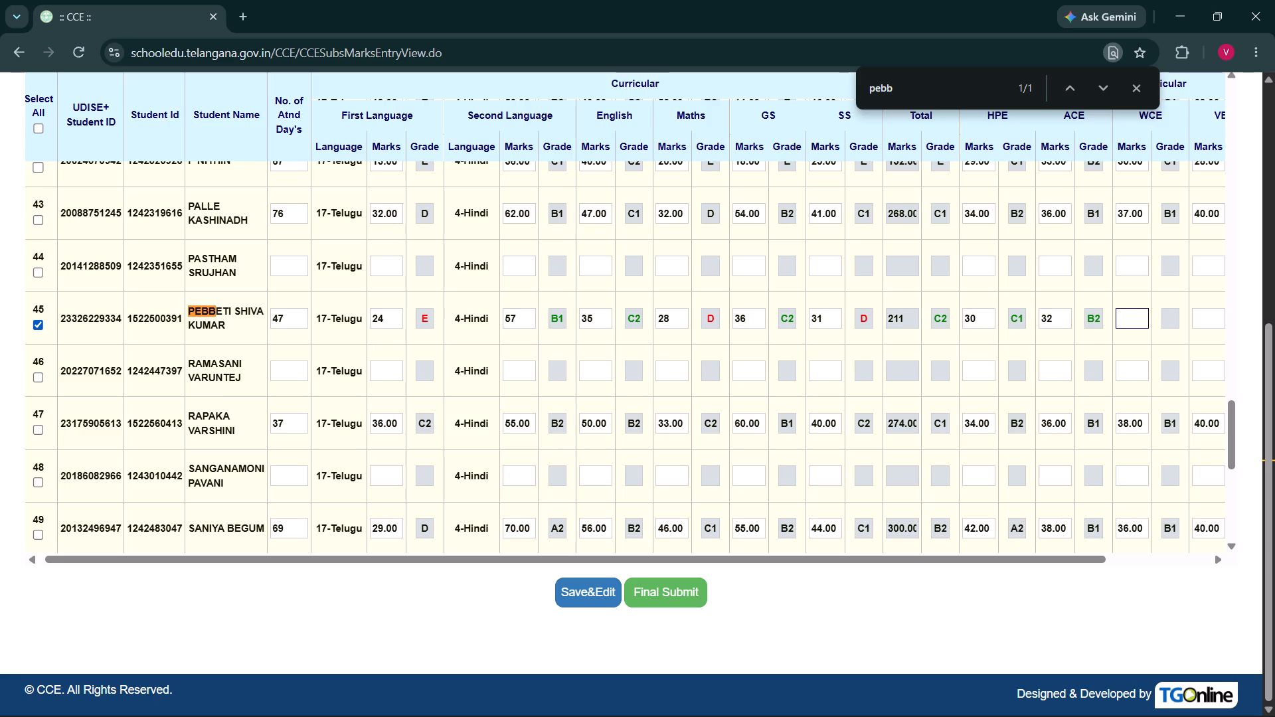
type("27")
key("Tab")
type("28")
key("Tab")
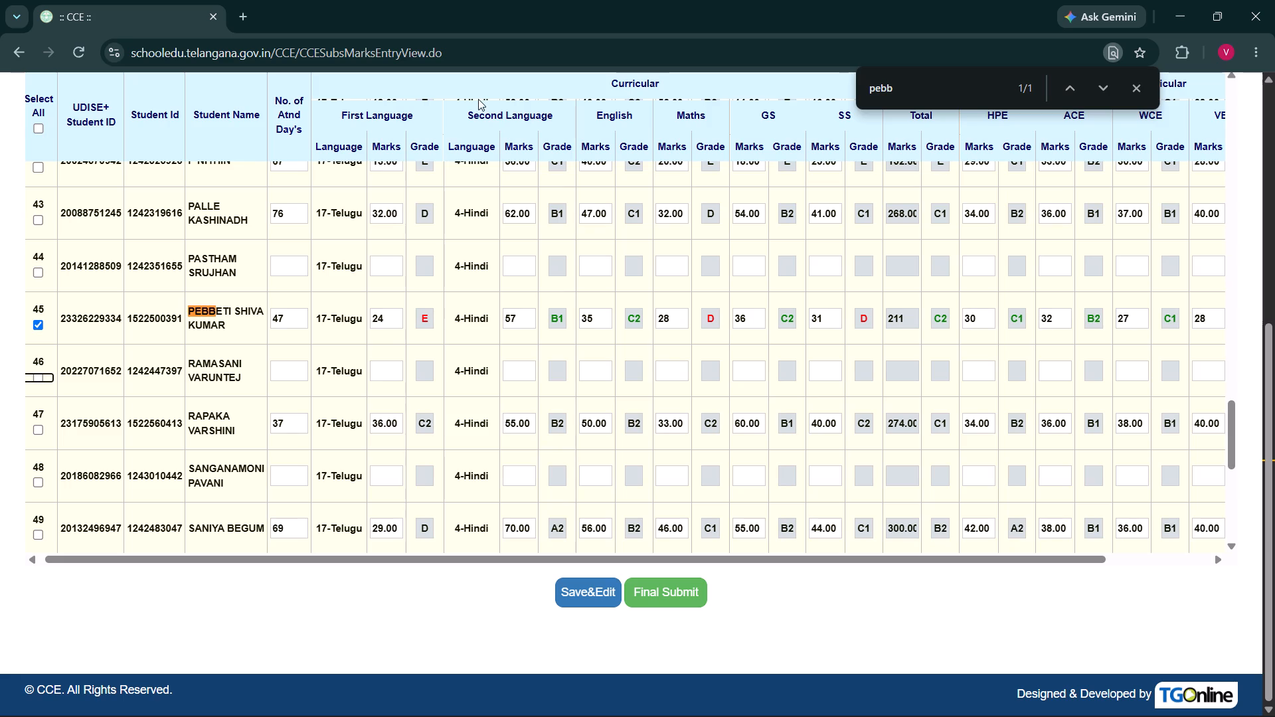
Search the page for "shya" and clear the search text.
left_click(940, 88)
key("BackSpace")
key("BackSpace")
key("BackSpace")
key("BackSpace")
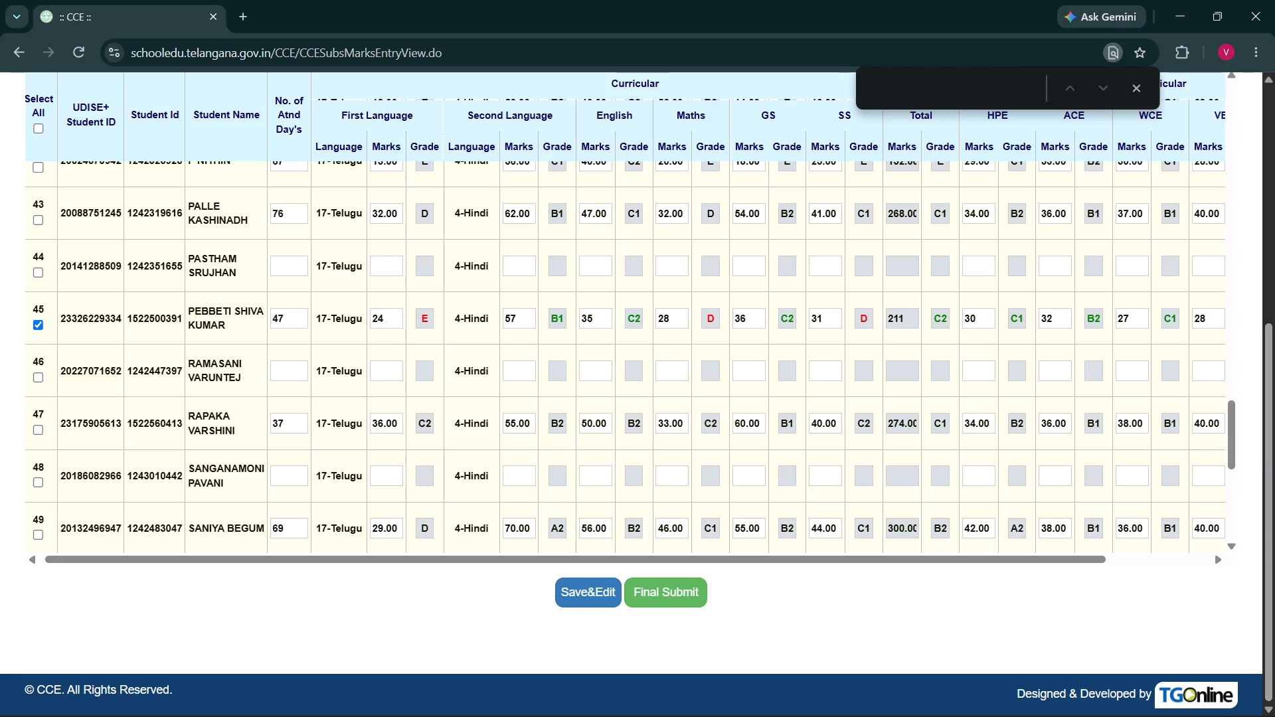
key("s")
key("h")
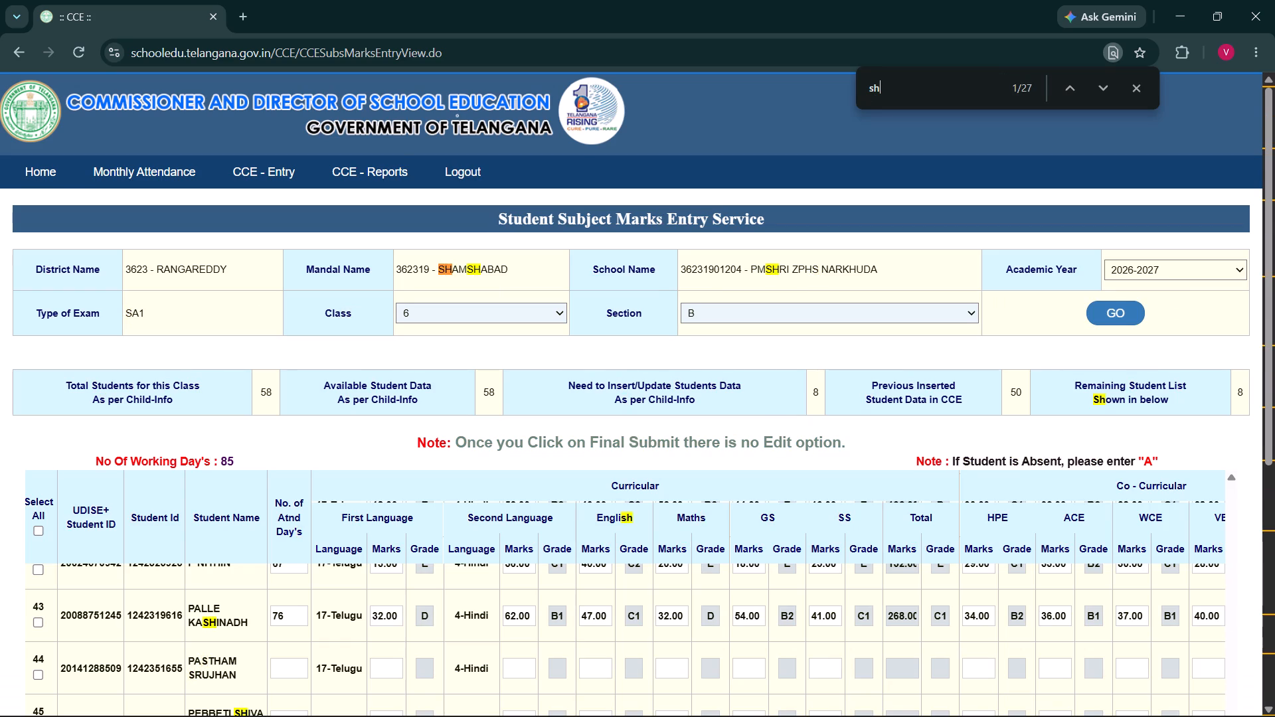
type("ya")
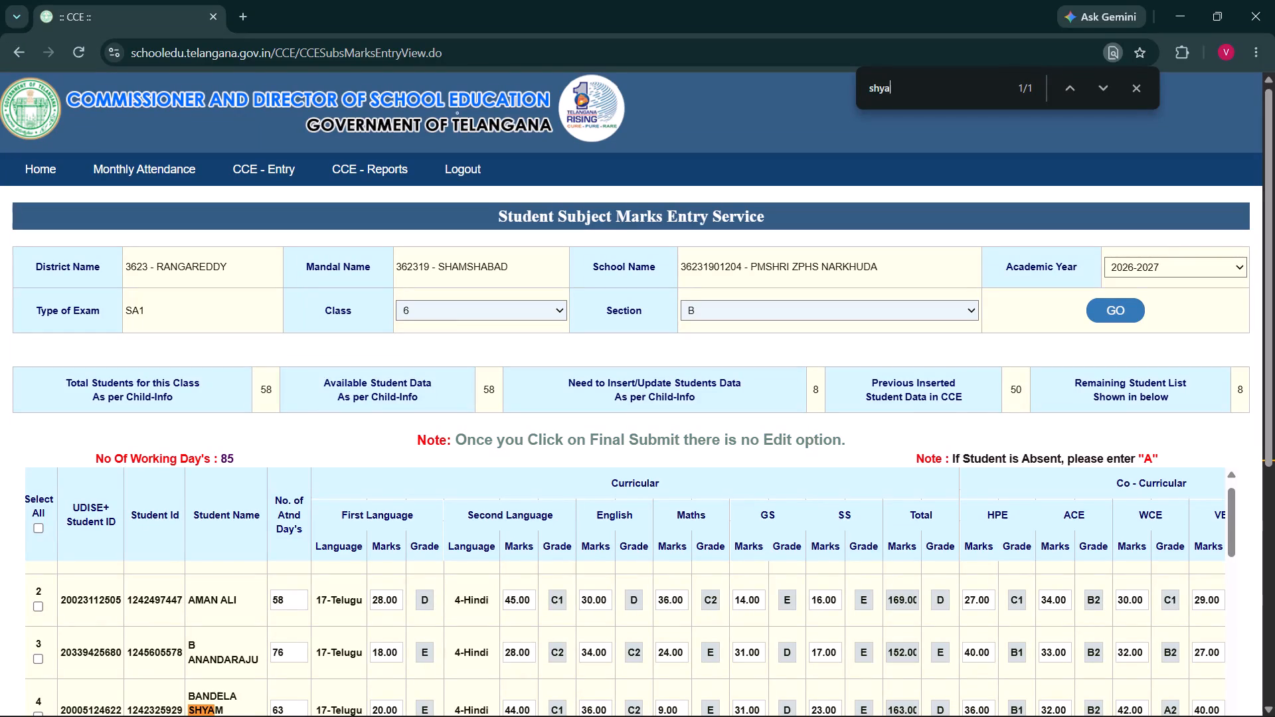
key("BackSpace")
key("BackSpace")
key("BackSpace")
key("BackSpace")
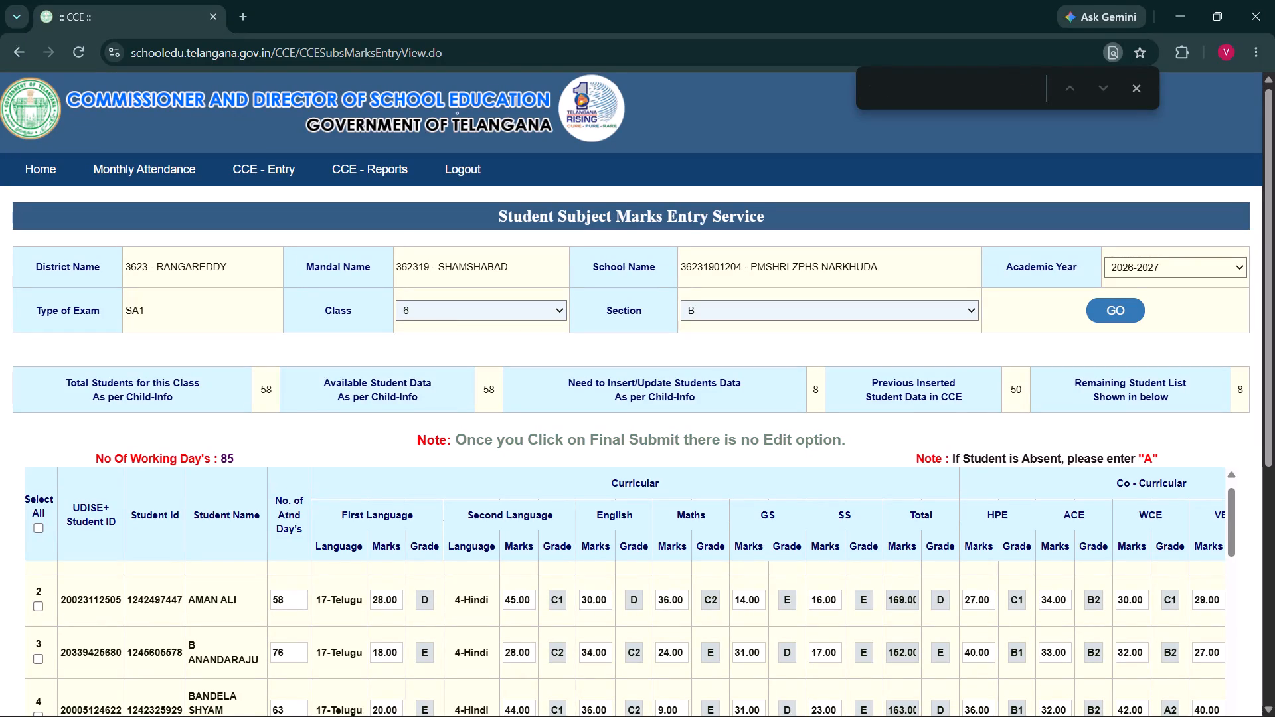
Find "pas" on the page, select student 44's row and set the number of attended days to 64.
type("pas")
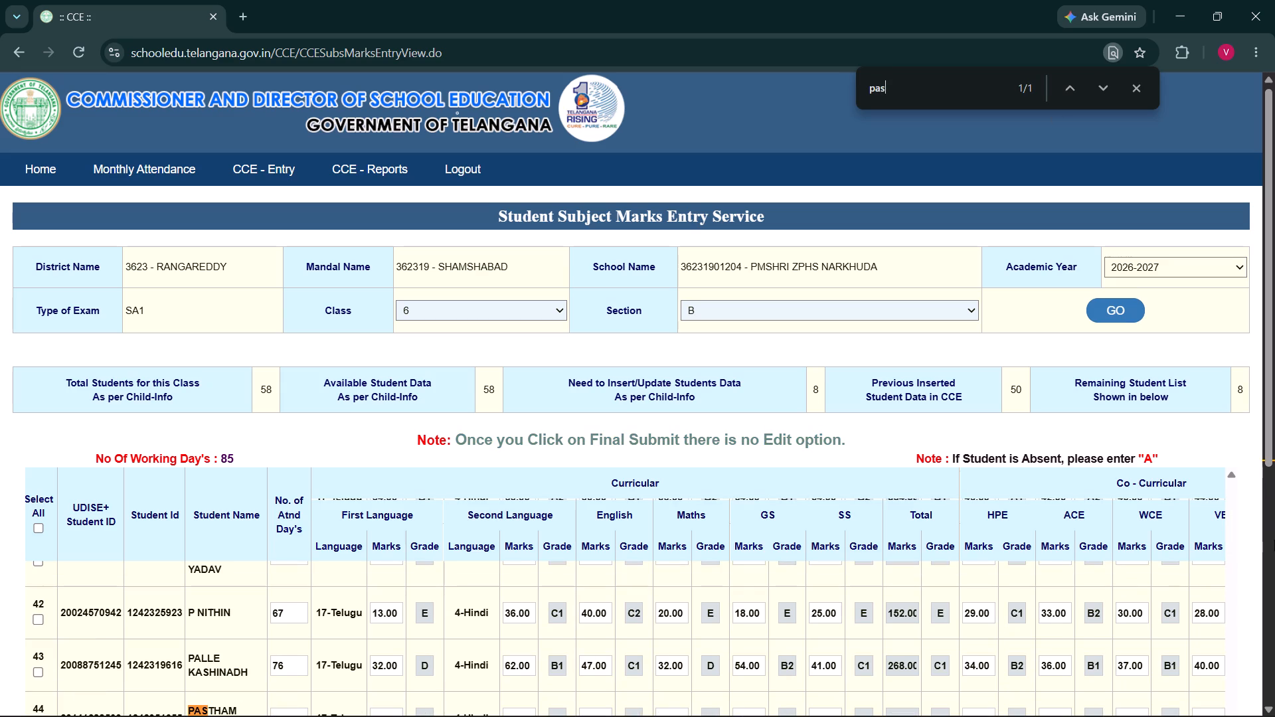
left_click(1269, 602)
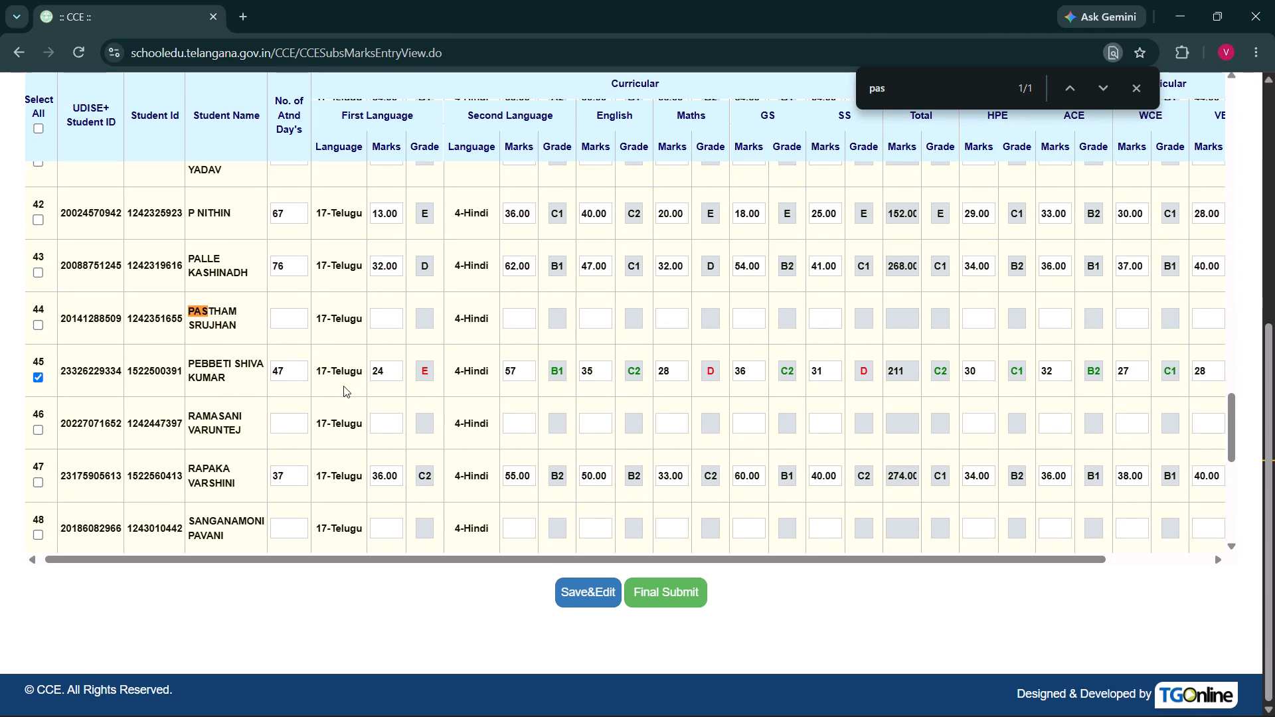
left_click(36, 322)
key("Tab")
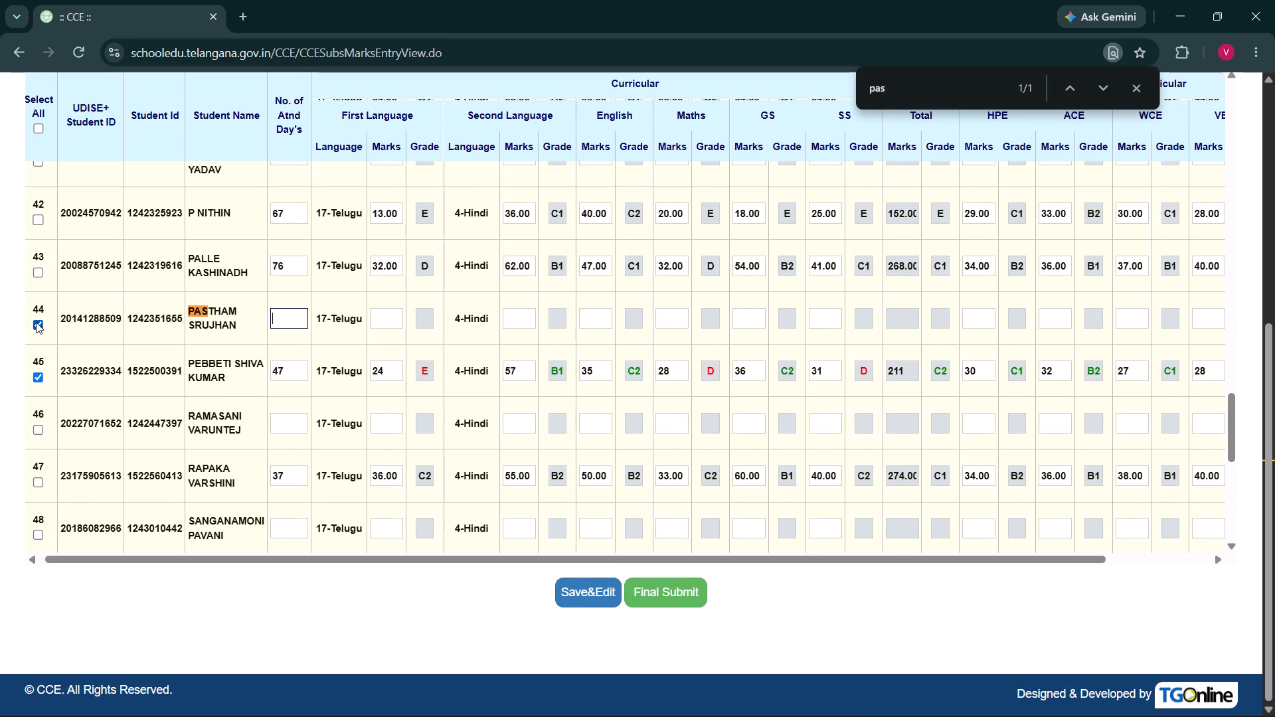
type("64")
key("Tab")
Enter student 44's curricular marks: Telugu 28, Hindi 50, English 25, Maths 10, GS 30 and SS 24.
type("28")
key("Tab")
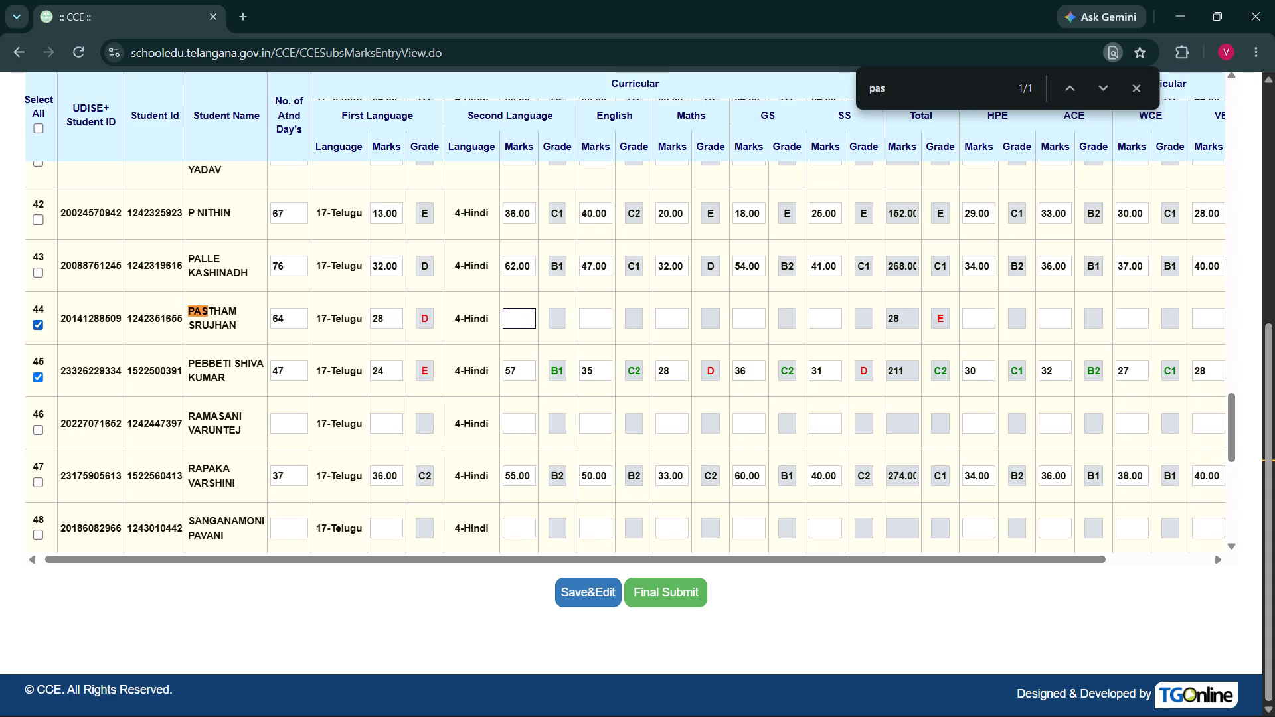
type("50")
key("Tab")
type("25")
key("Tab")
type("10")
key("Tab")
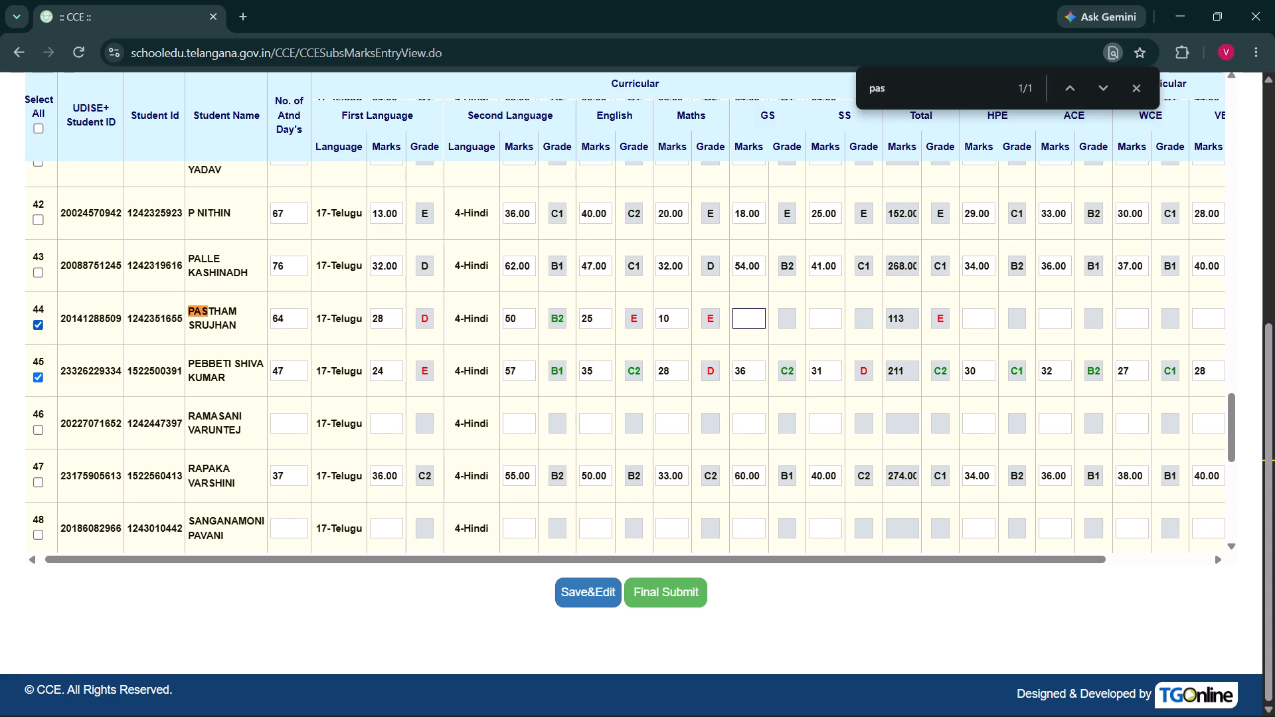
type("30")
key("Tab")
type("24")
key("Tab")
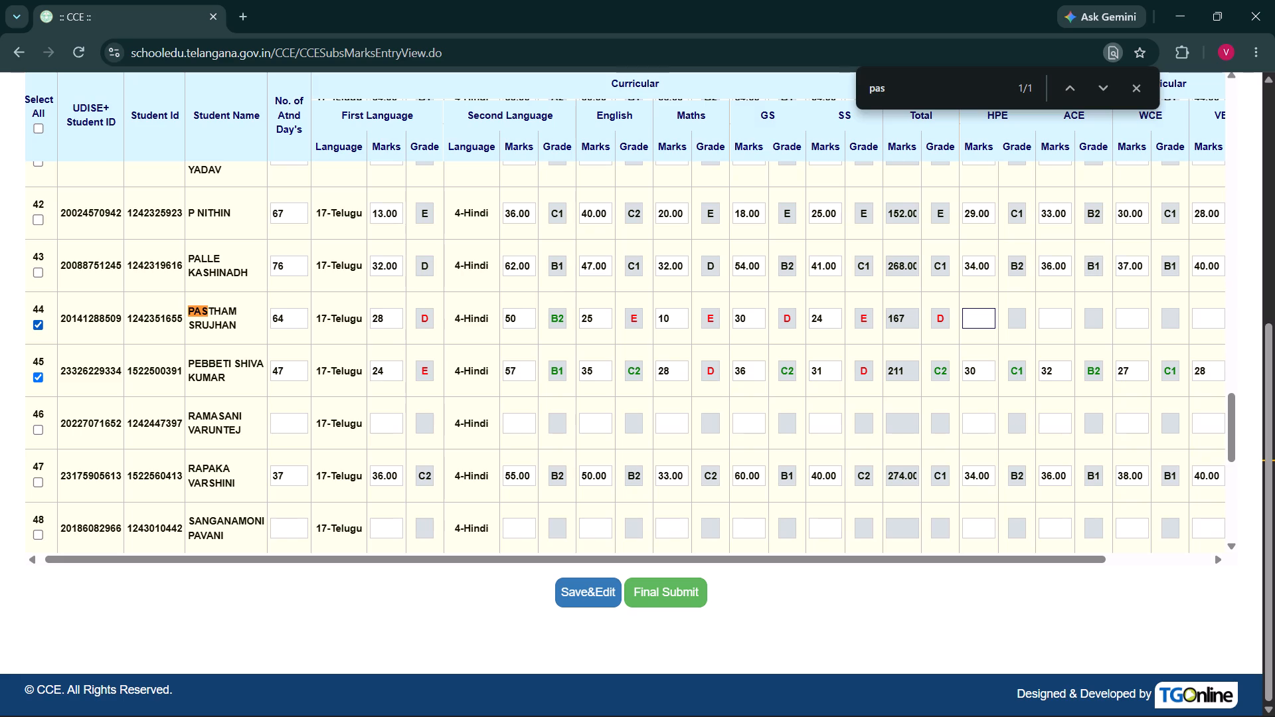
Enter student 44's co-curricular marks: HPE 32, ACE 36, WCE 29 and VELS 28.
type("32")
key("Tab")
type("36")
key("Tab")
type("29")
key("Tab")
type("28")
key("Tab")
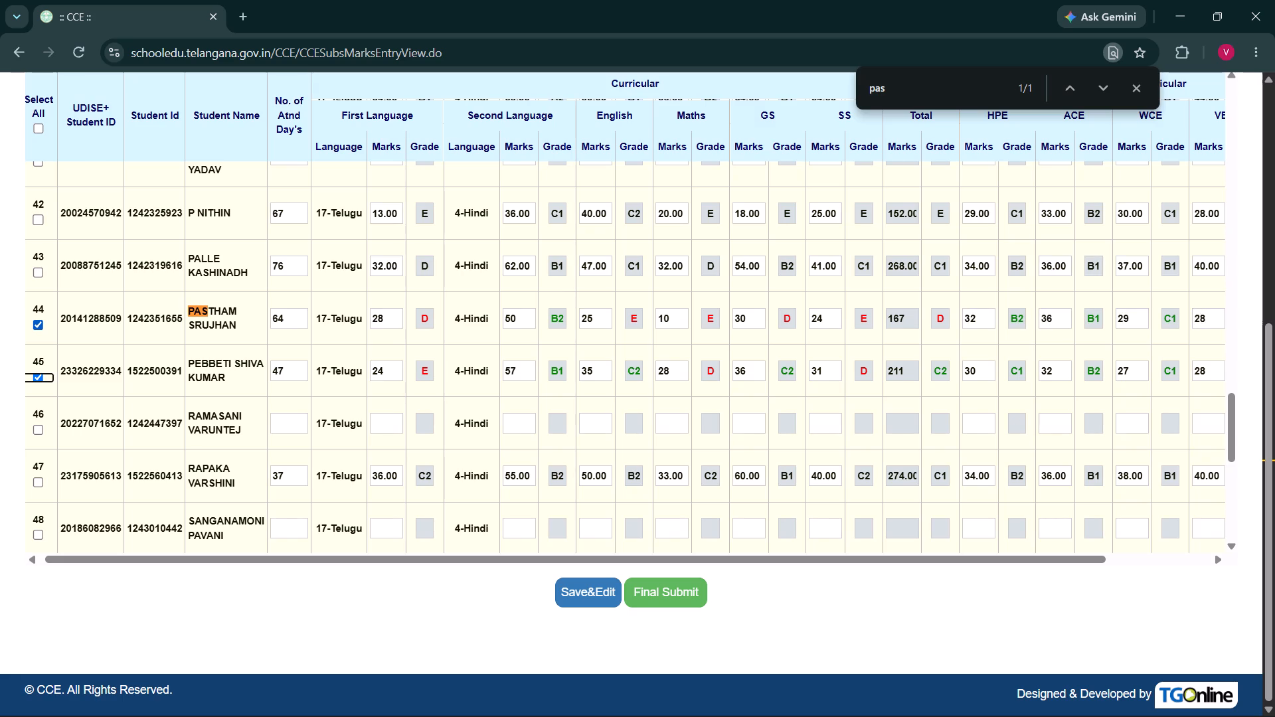
Find "varu" on the page, select student 46's row and set the number of attended days to 76.
left_click(892, 94)
key("BackSpace")
key("BackSpace")
key("BackSpace")
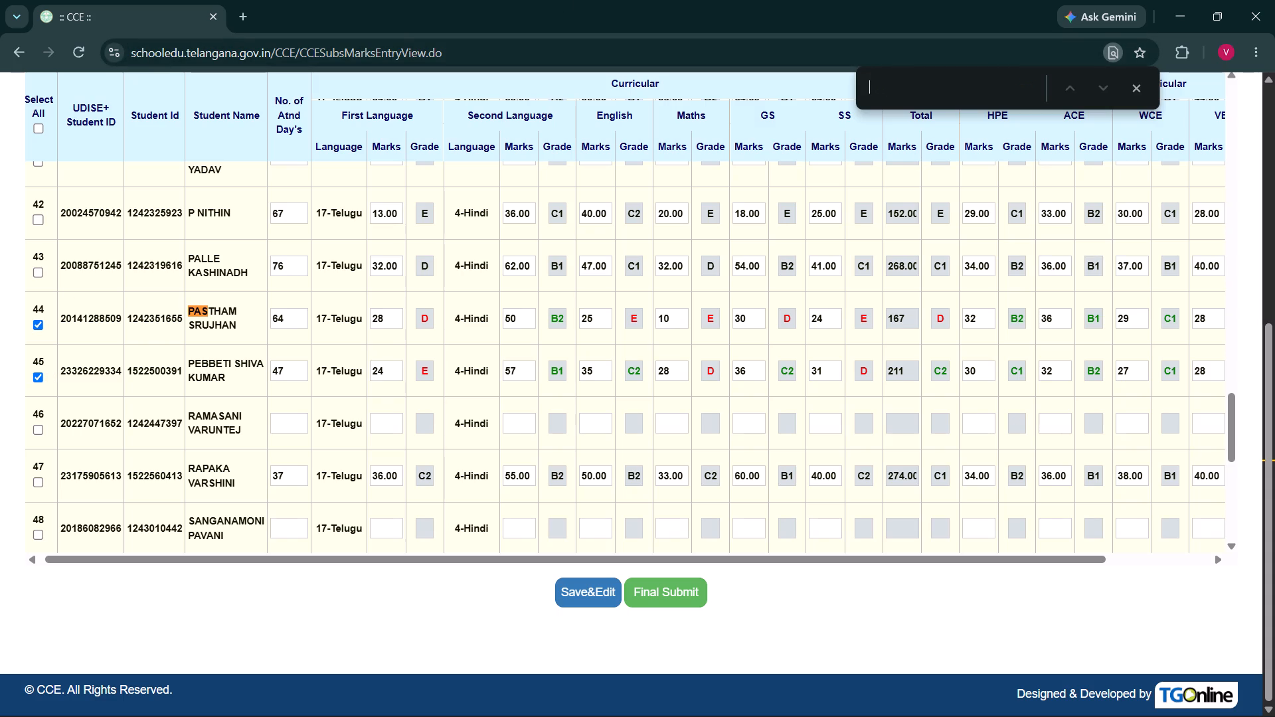
type("varu")
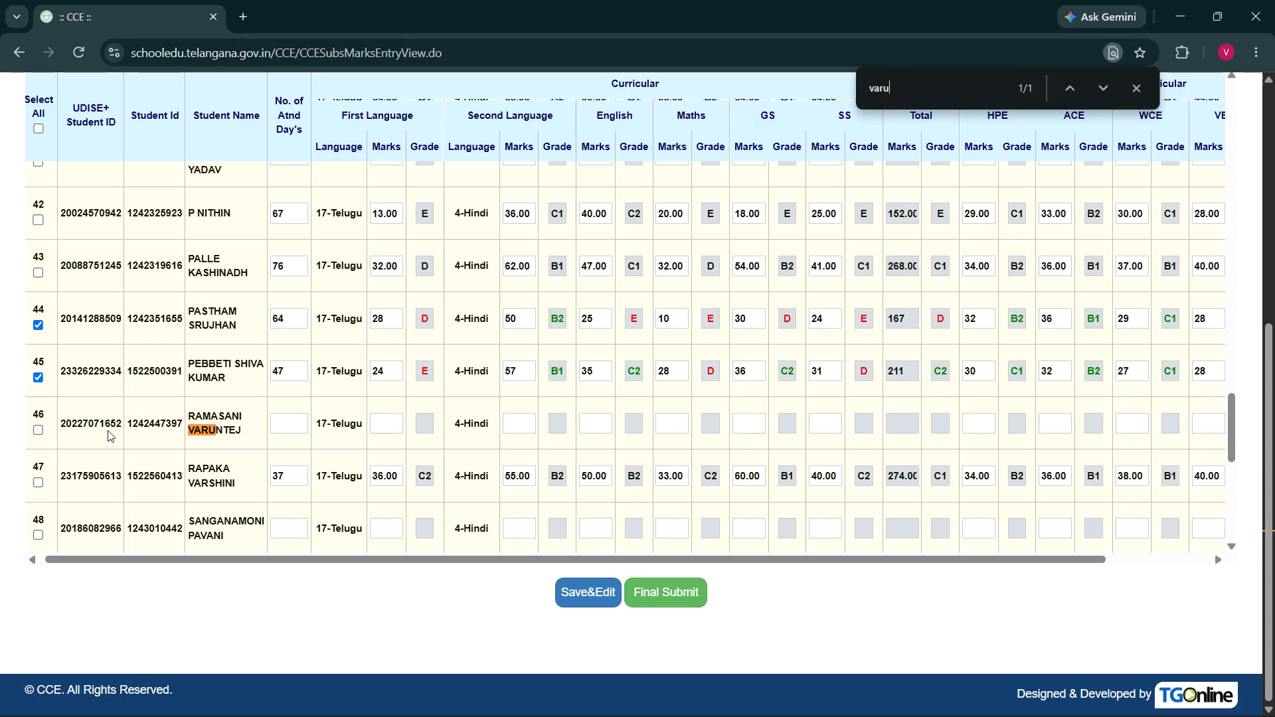
left_click(39, 431)
key("Tab")
type("76")
key("Tab")
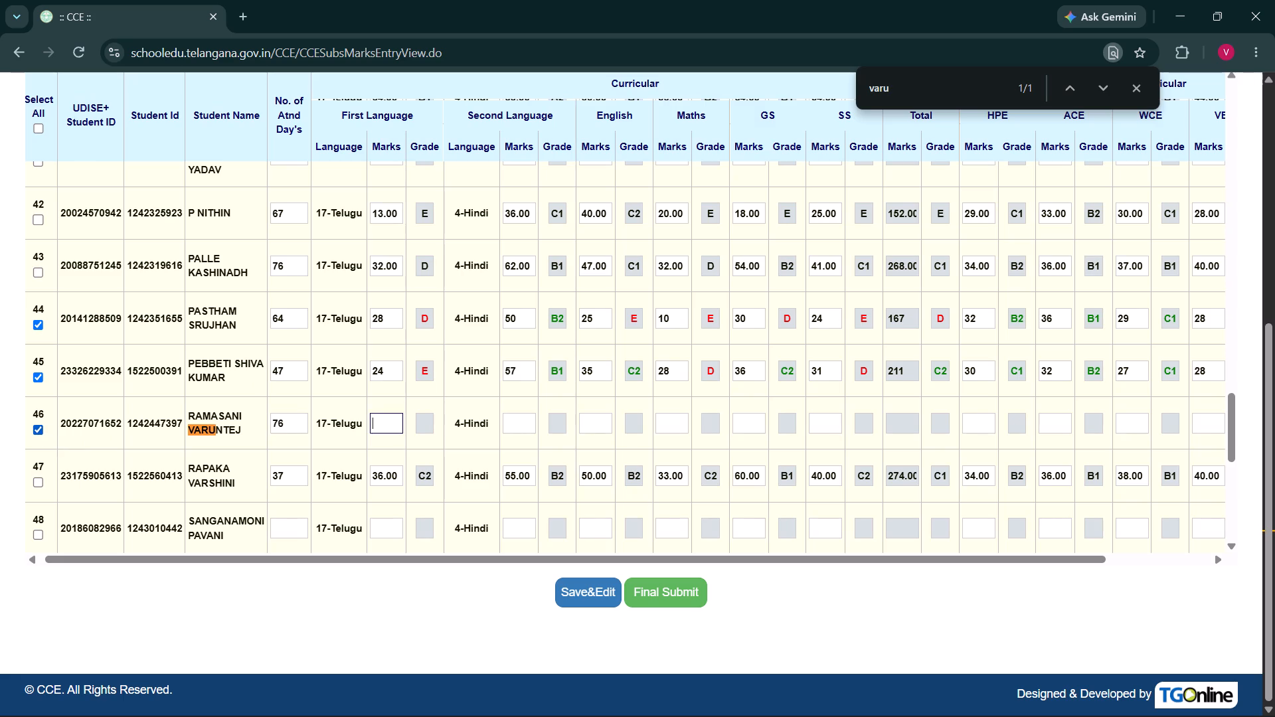
Enter student 46's curricular marks: Telugu 40, Hindi 57, English 56, Maths 47, GS 44 and SS 33.
type("40")
key("Tab")
type("54")
key("BackSpace")
key("7")
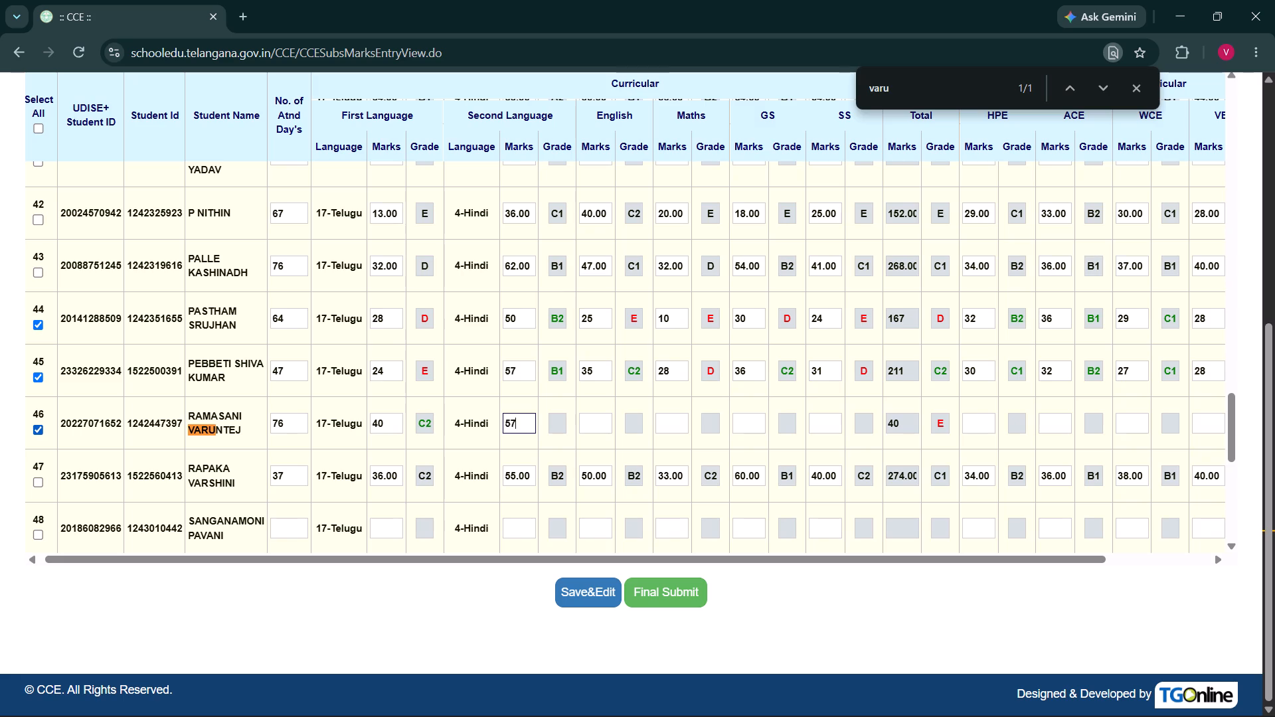
key("Tab")
type("56")
key("Tab")
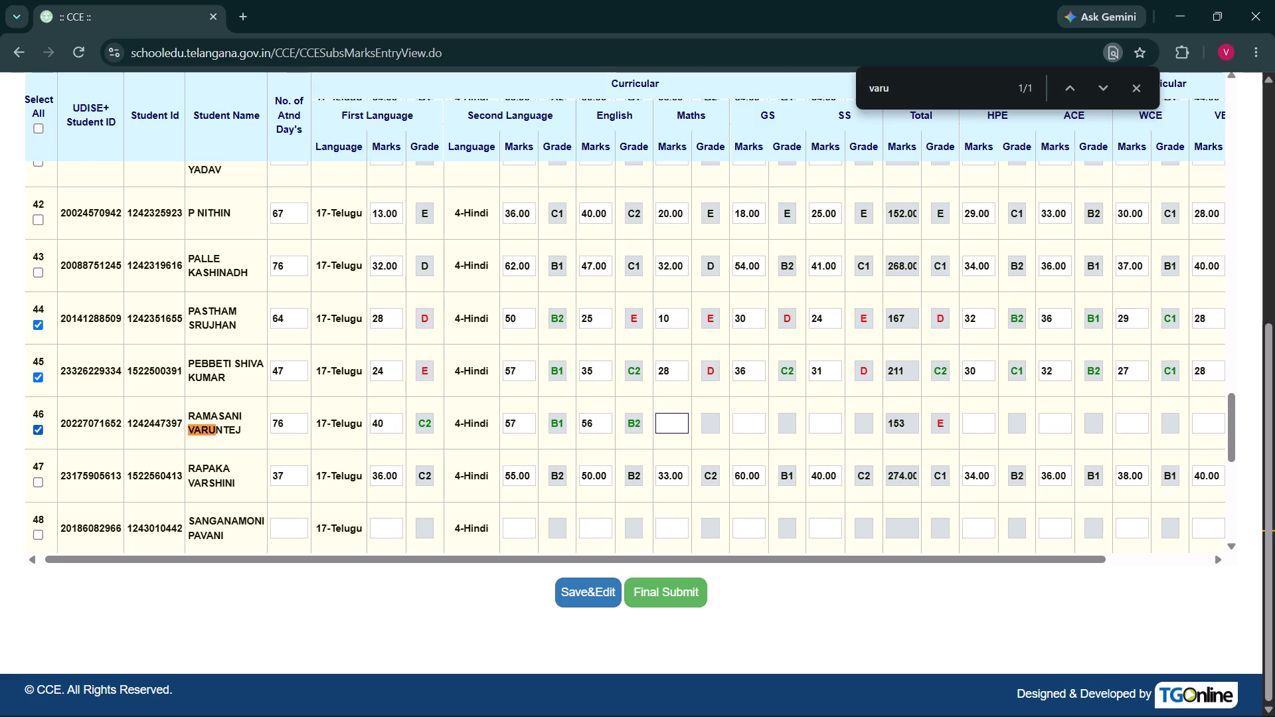
type("47")
key("Tab")
type("44")
key("Tab")
type("33")
key("Tab")
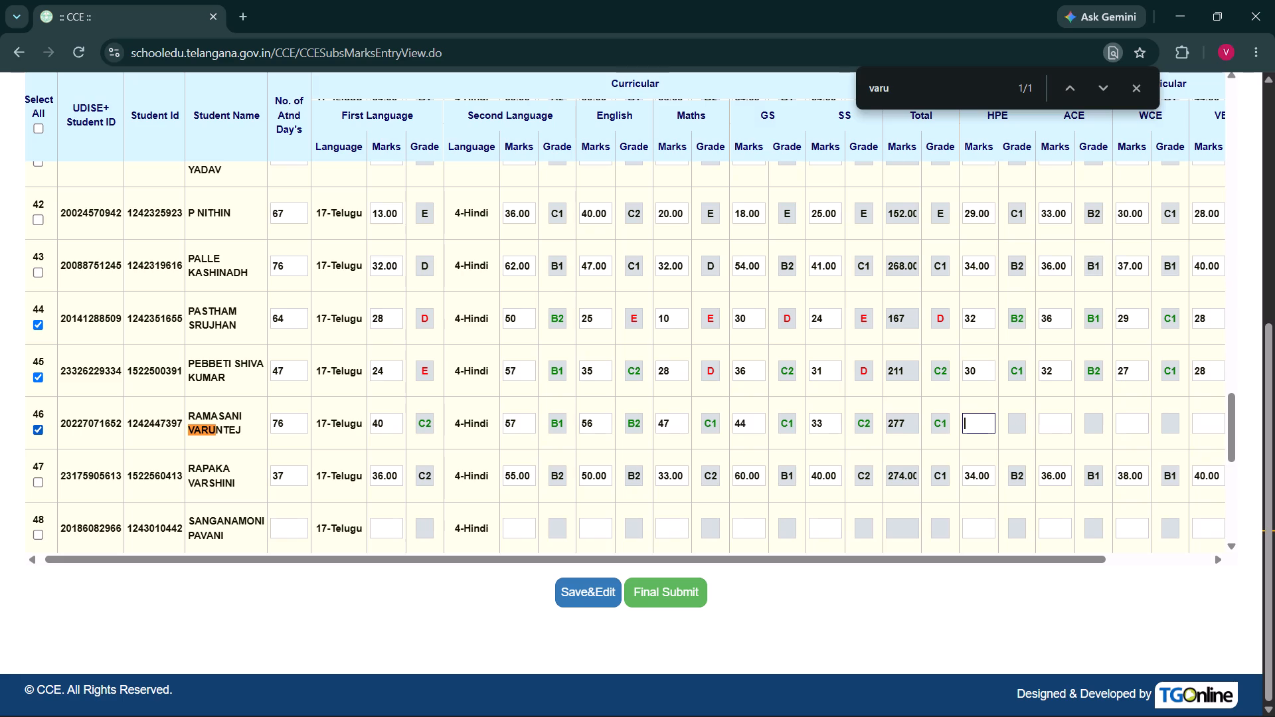
Enter student 46's co-curricular marks: HPE 36, ACE 32, WCE 28 and VELS 40.
type("36")
key("Tab")
type("32")
key("Tab")
type("28")
key("Tab")
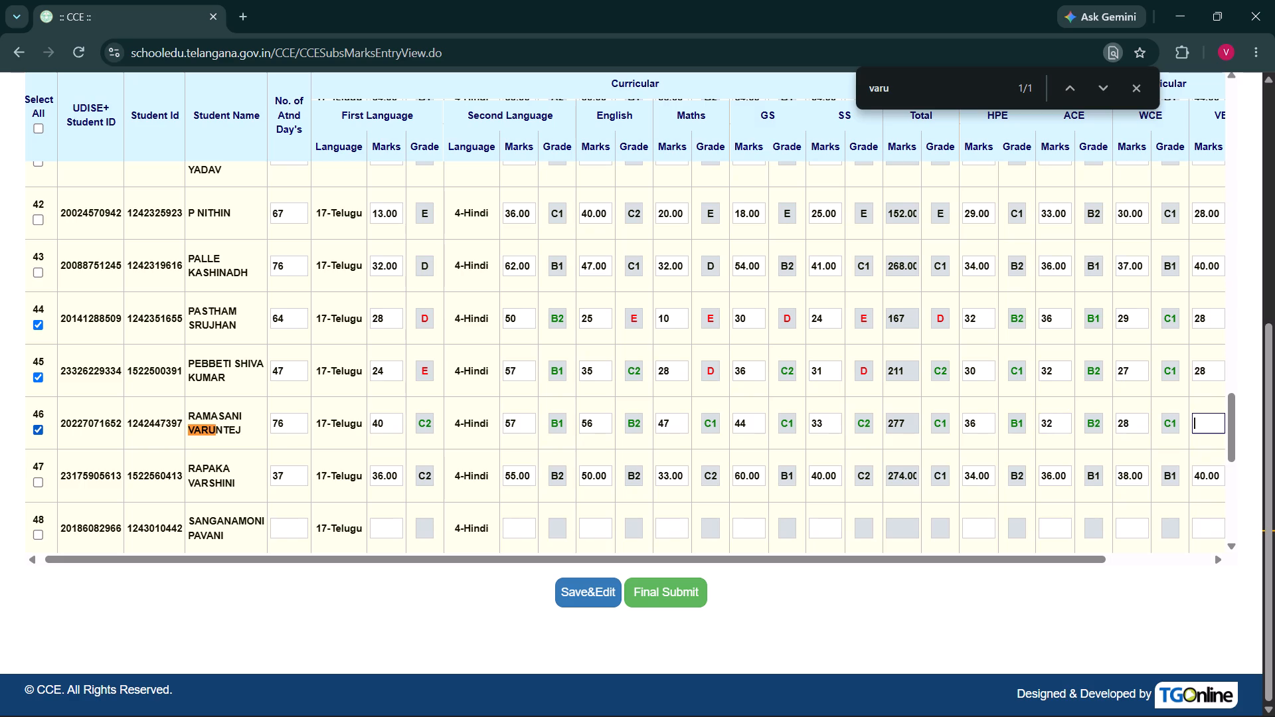
type("40")
key("Tab")
Save the selected students' entries in editable form and reload the class 6, section B marks list.
left_click(580, 592)
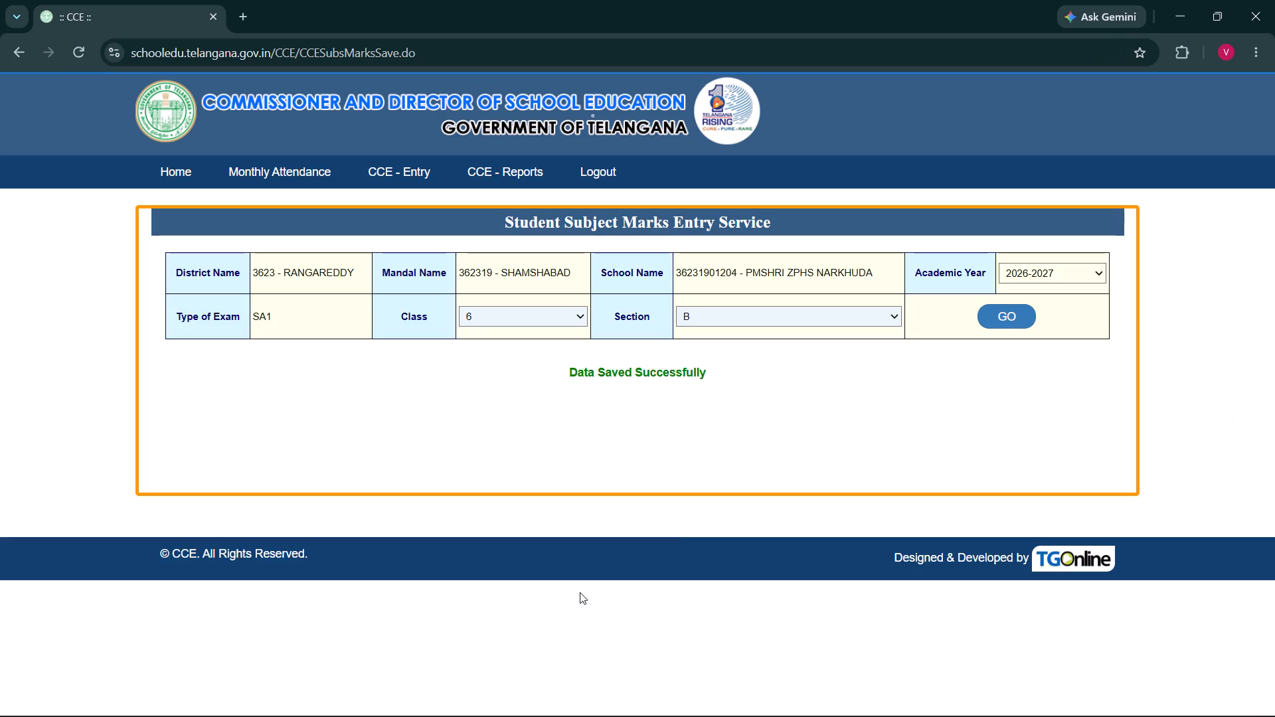
left_click(1029, 321)
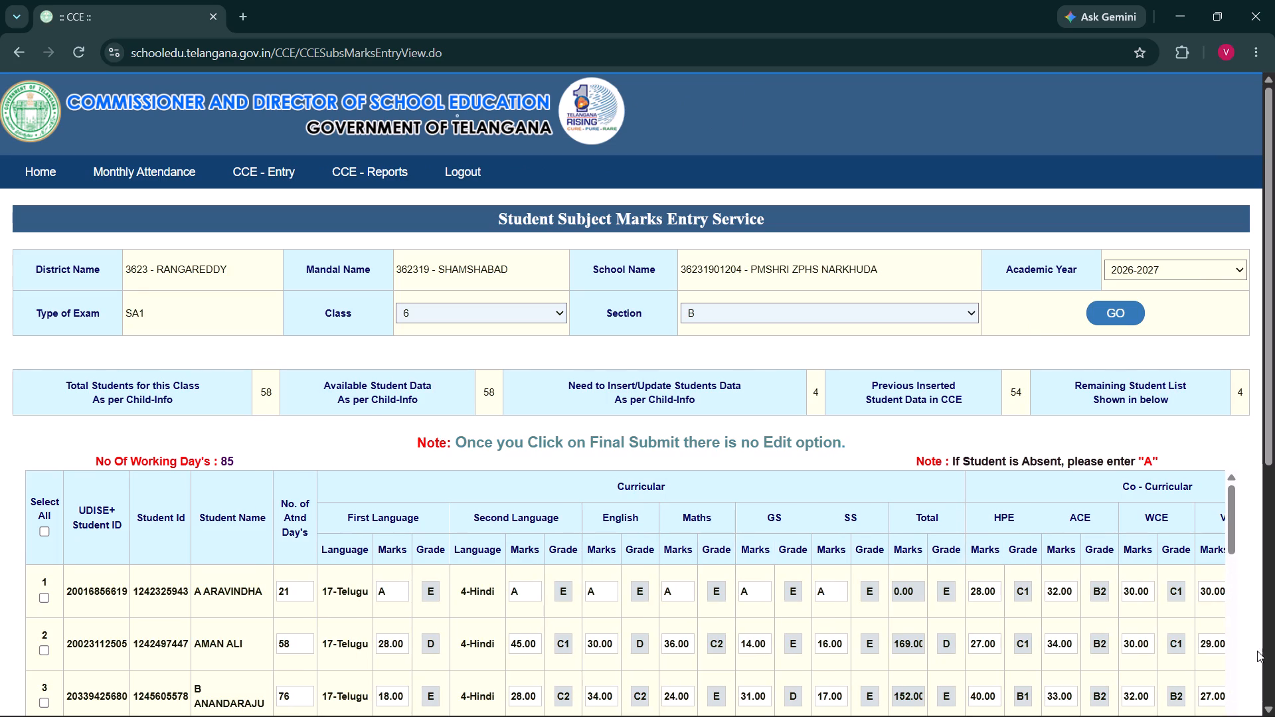
Find "vig" on the page, select student 35's row and set the number of attended days to 74.
left_click(1272, 660)
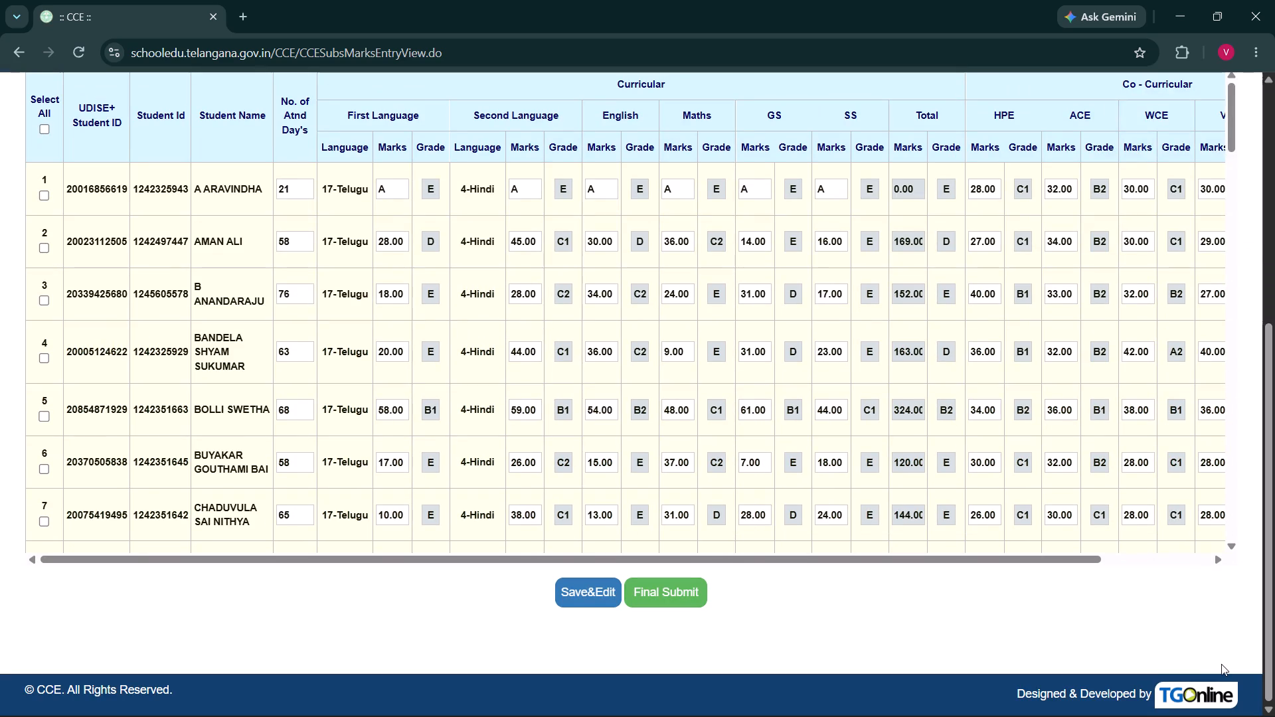
key("ctrl+f")
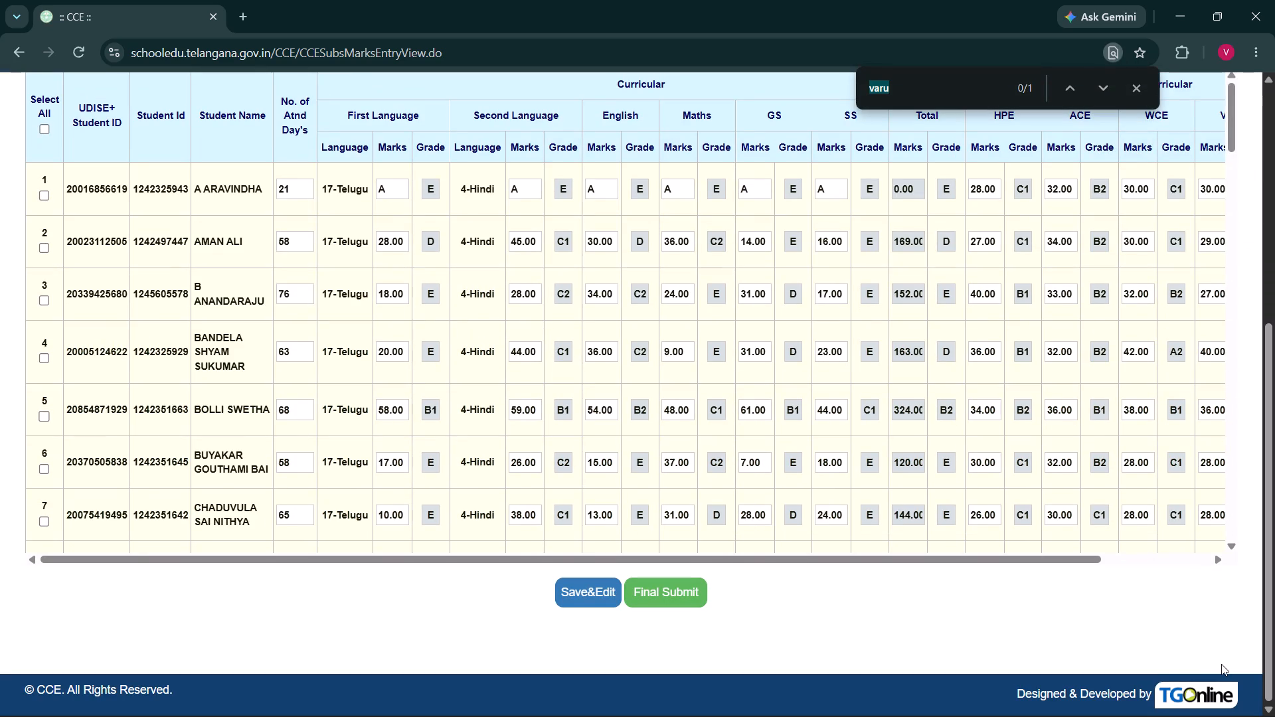
type("vig")
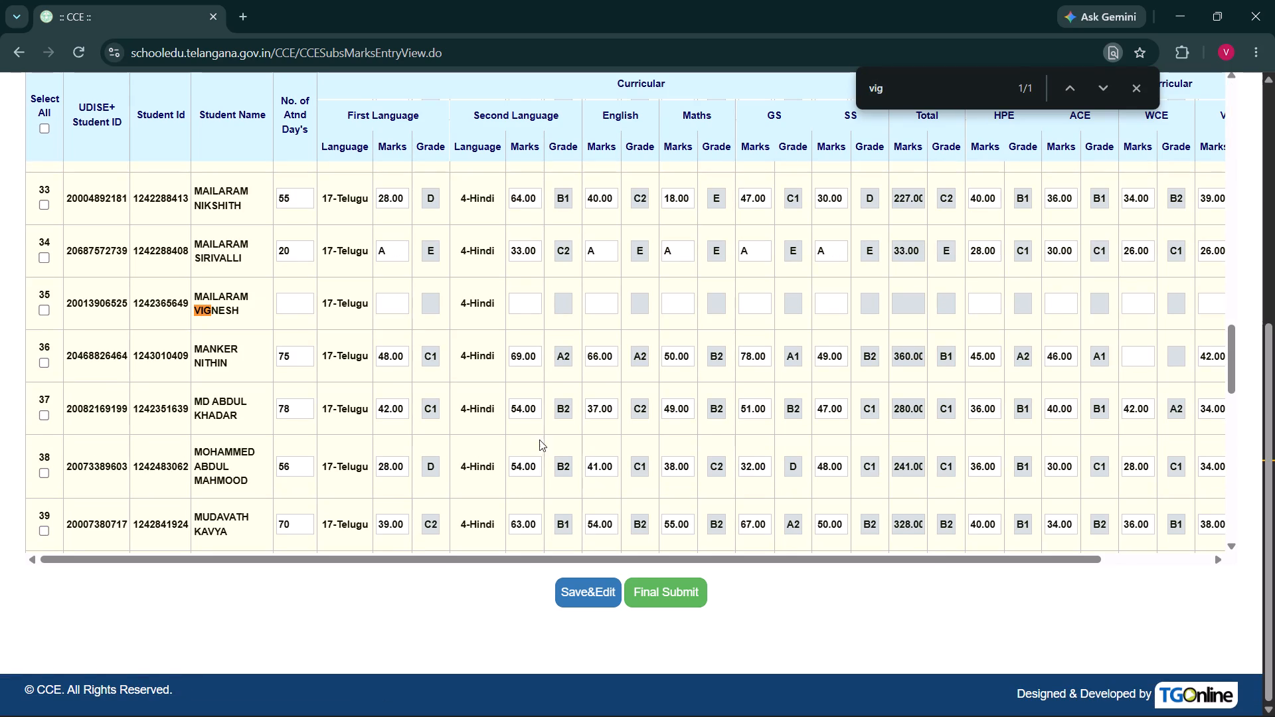
left_click(44, 309)
key("Tab")
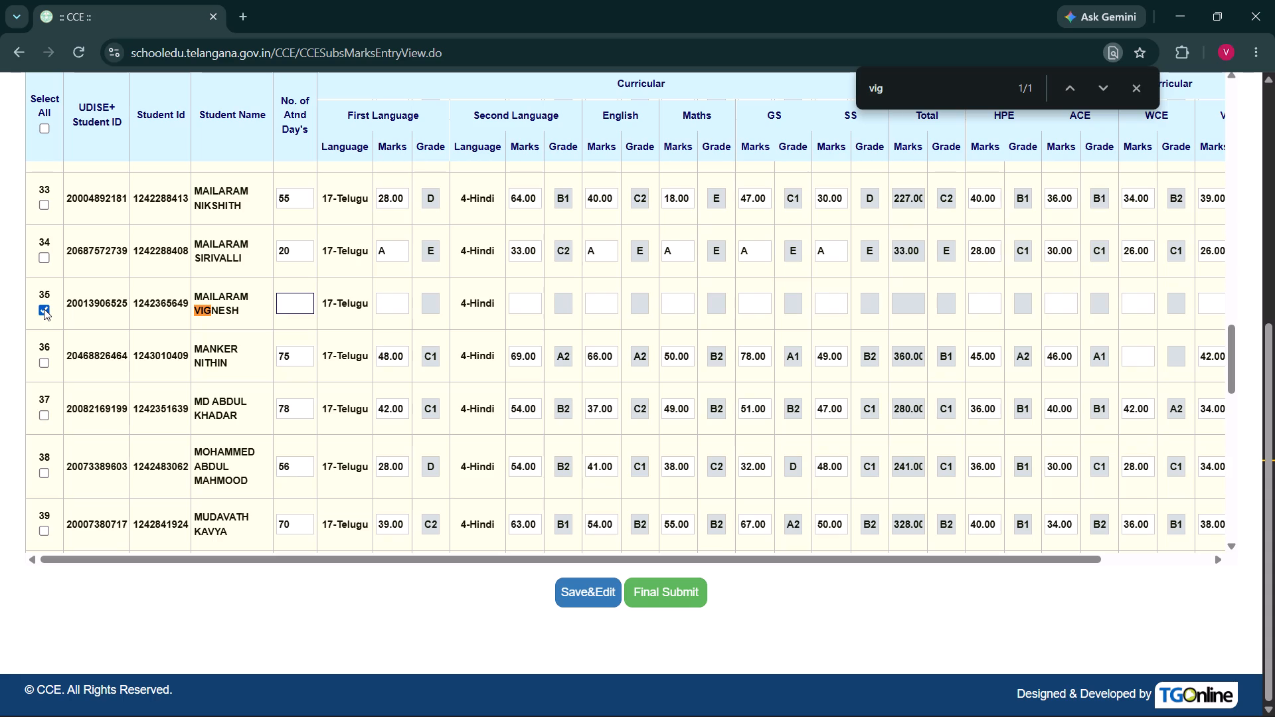
type("74")
key("Tab")
Enter student 35's curricular marks: Telugu 21, Hindi 51, English 15, Maths 14, GS 17 and SS 22.
type("21")
key("Tab")
type("51")
key("Tab")
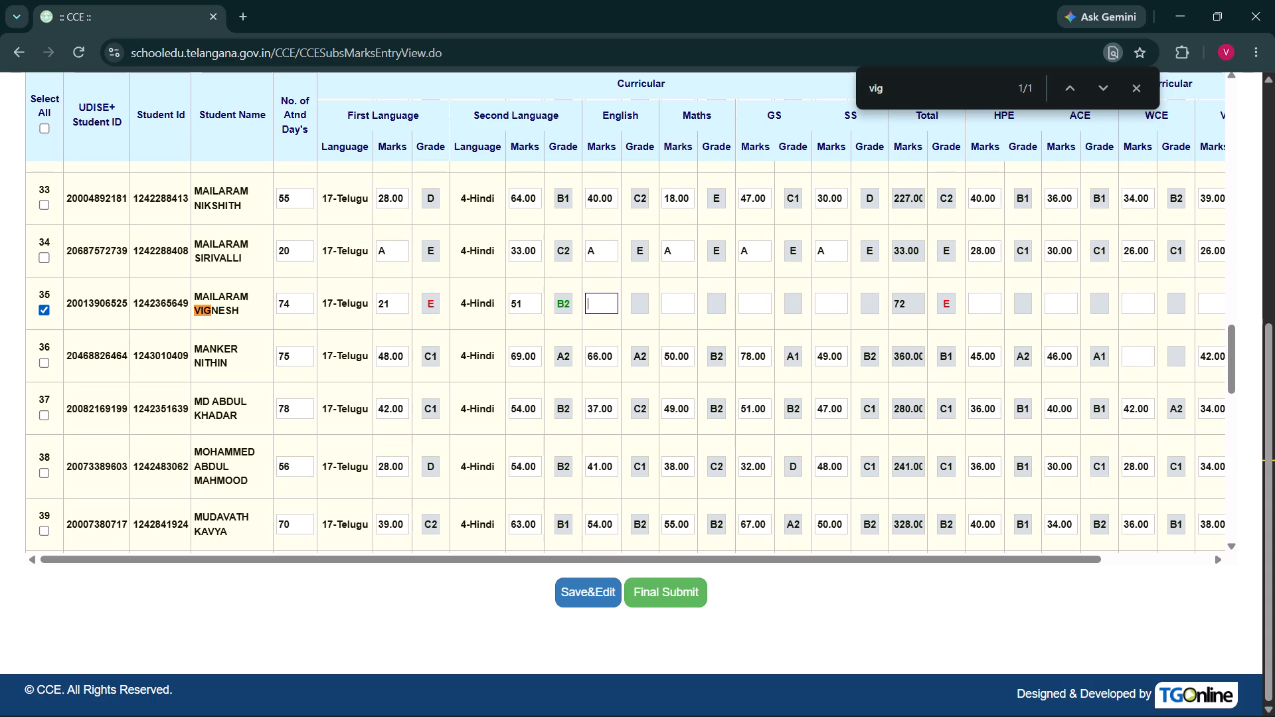
key("5")
key("BackSpace")
type("15")
key("Tab")
type("14")
key("Tab")
type("17")
key("Tab")
type("22")
key("Tab")
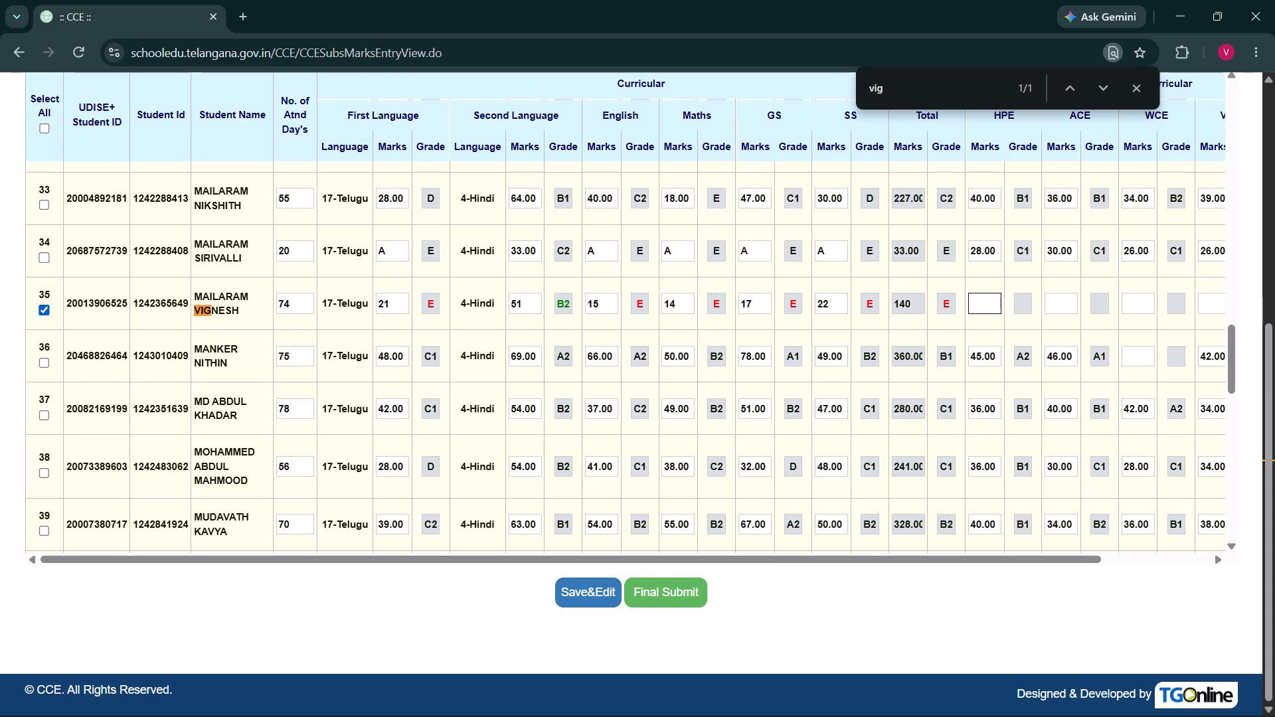
Enter student 35's co-curricular marks: HPE 33, ACE 28, WCE 29 and VELS 30.
type("33")
key("Tab")
type("28")
key("Tab")
type("29")
key("Tab")
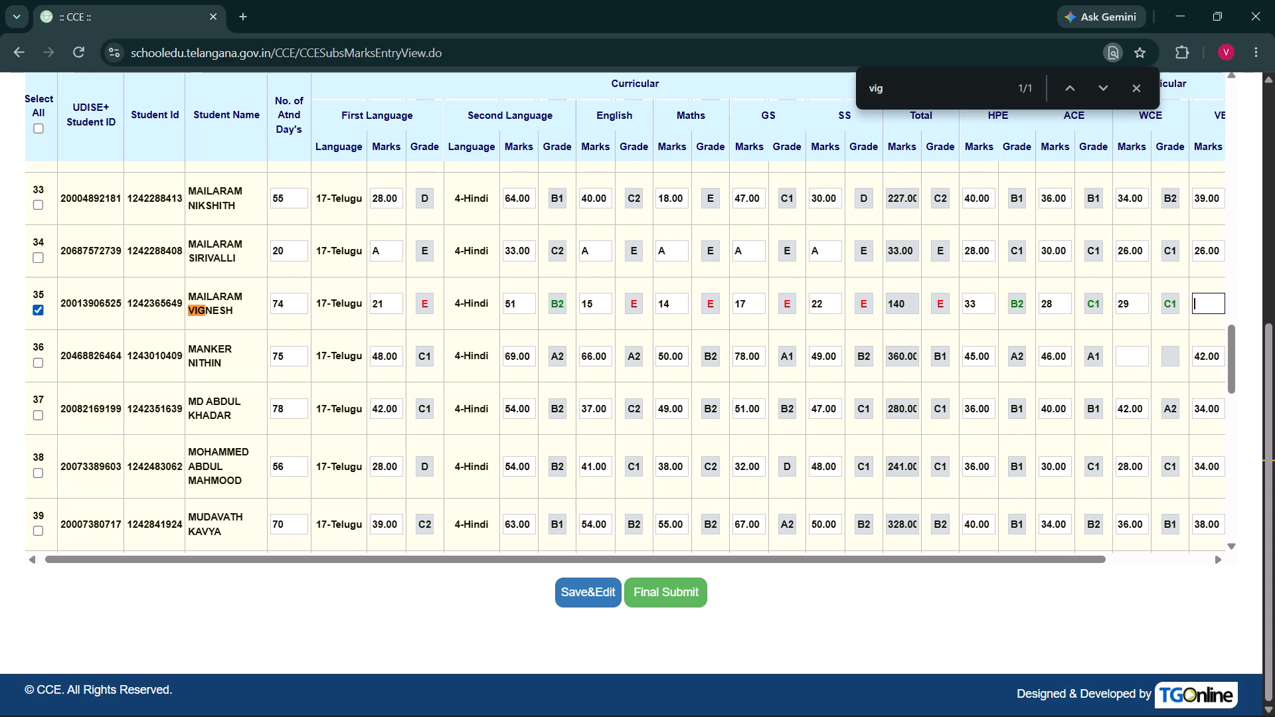
type("30")
key("Tab")
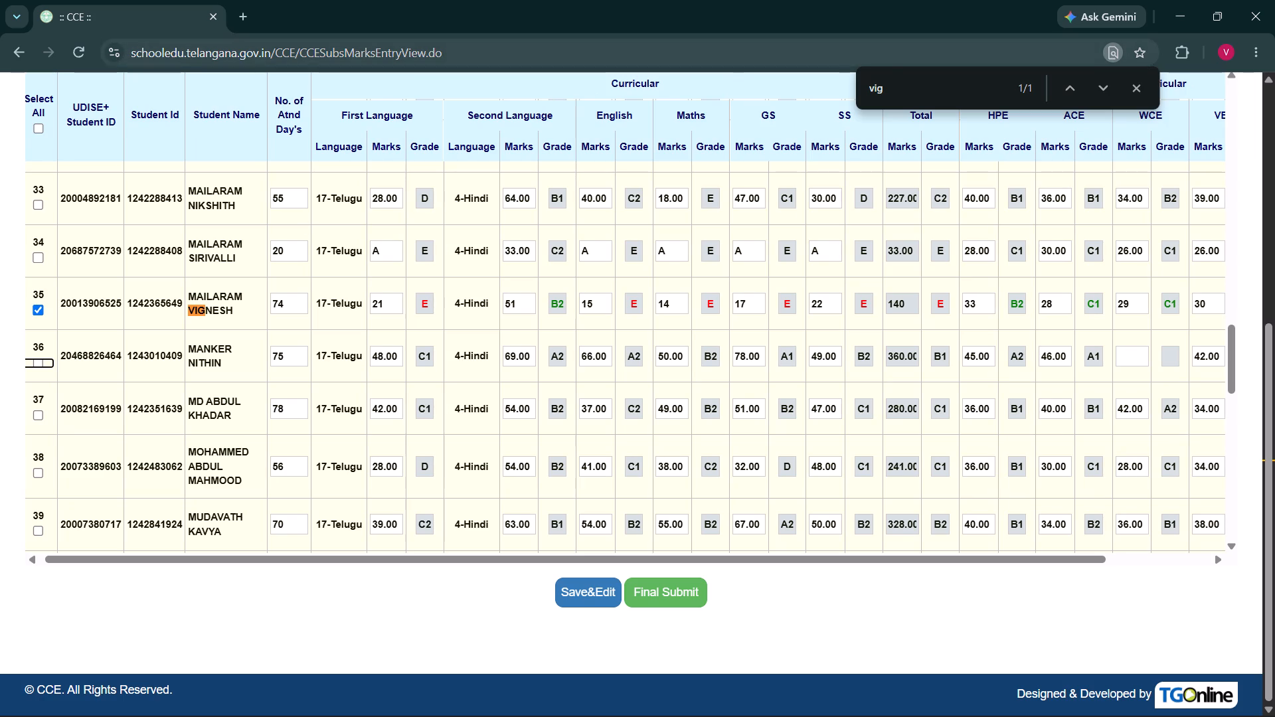
Search the page for "vika" and check that student's row in the marks list.
left_click(892, 83)
key("BackSpace")
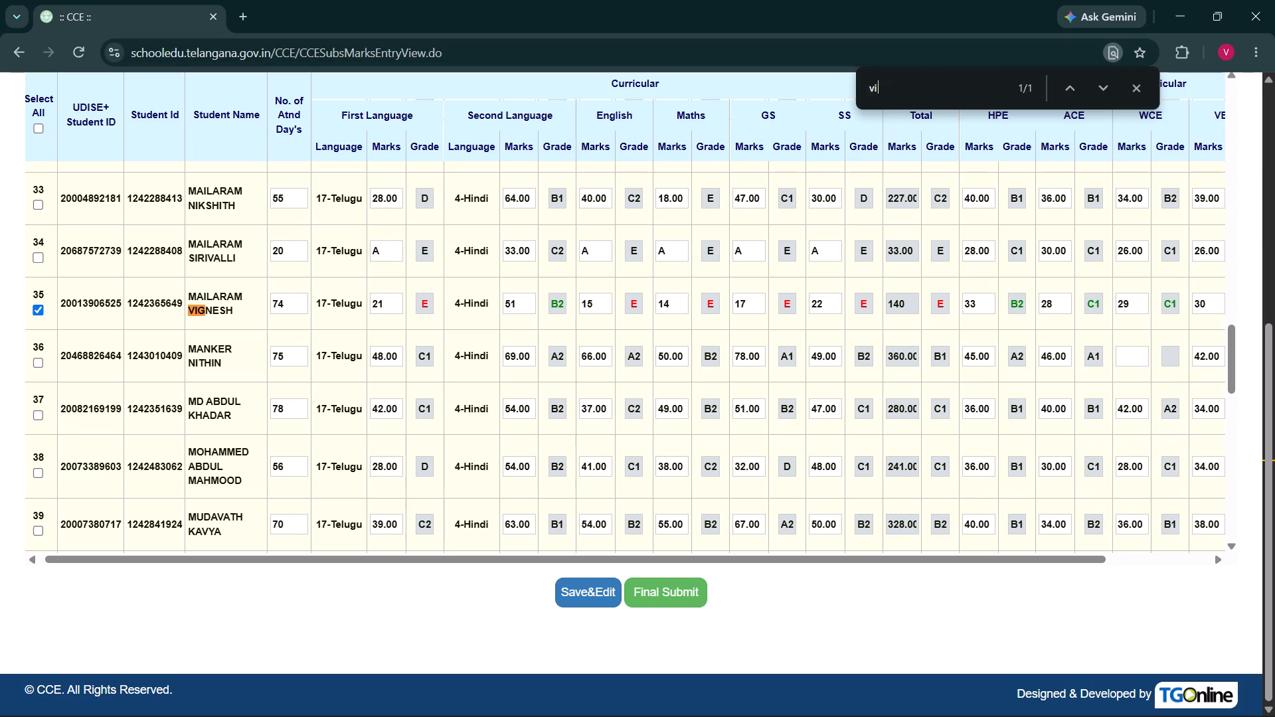
key("BackSpace")
key("BackSpace")
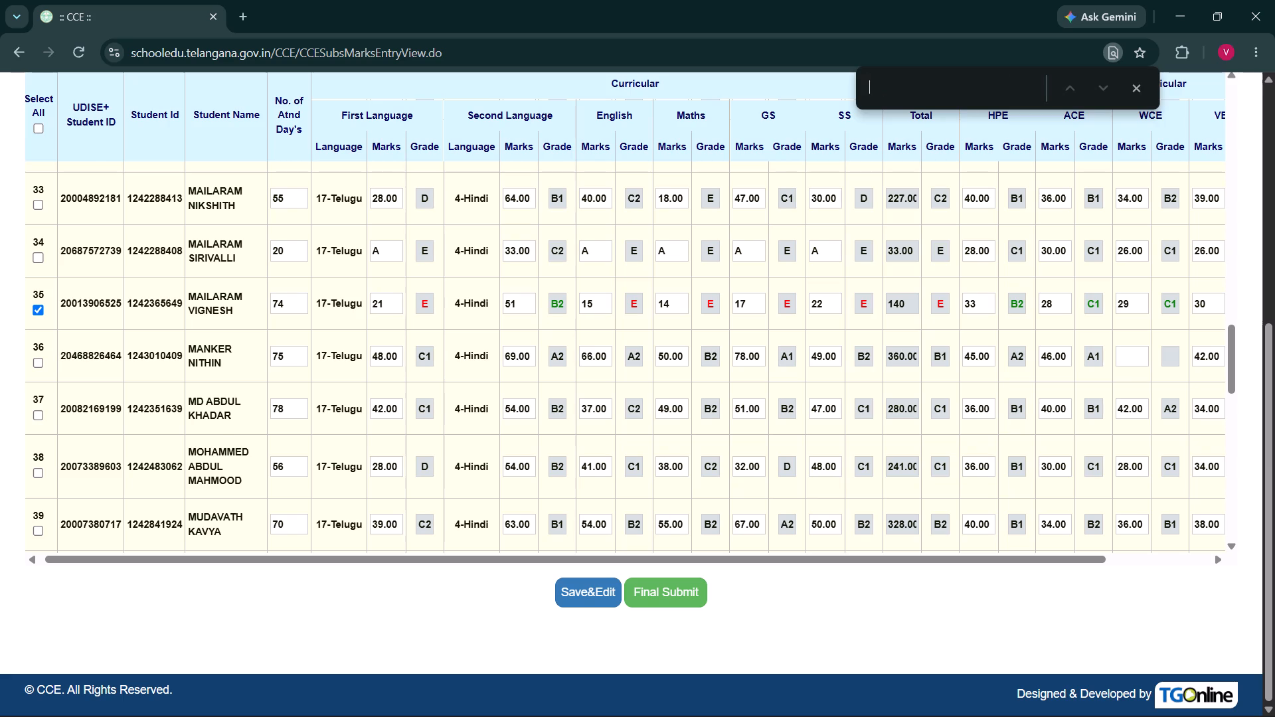
type("vika")
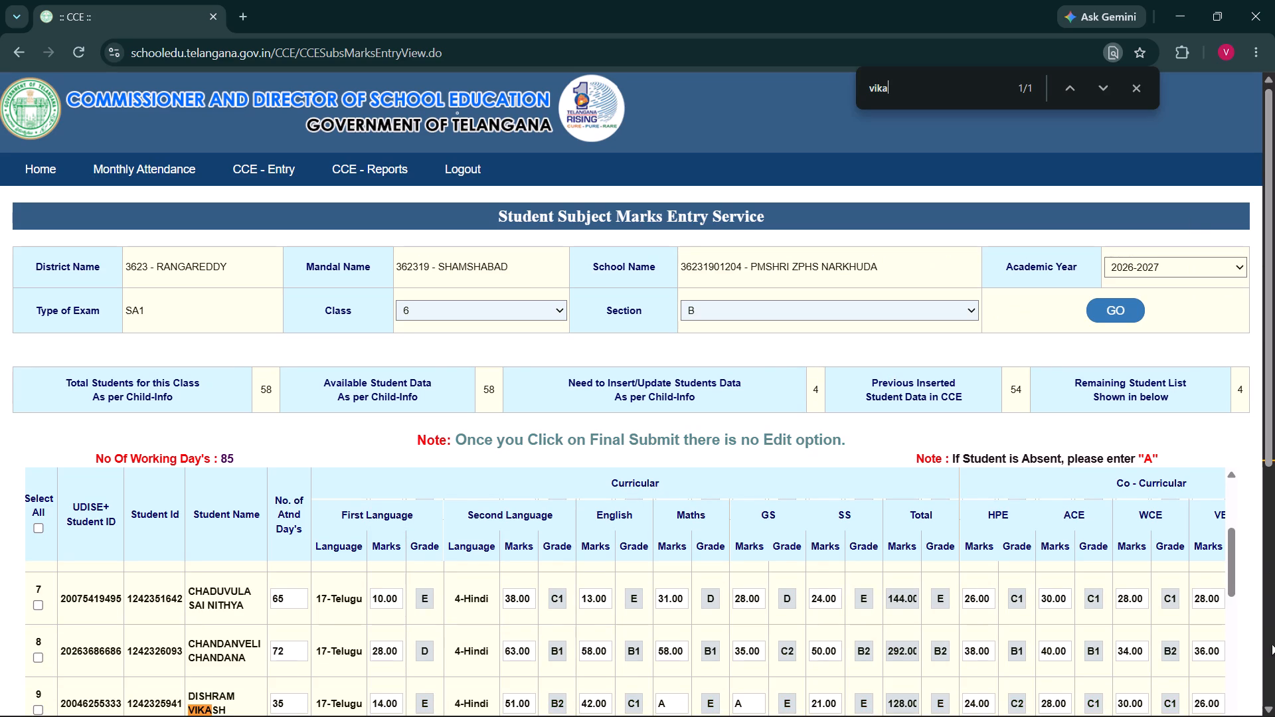
left_click(1265, 680)
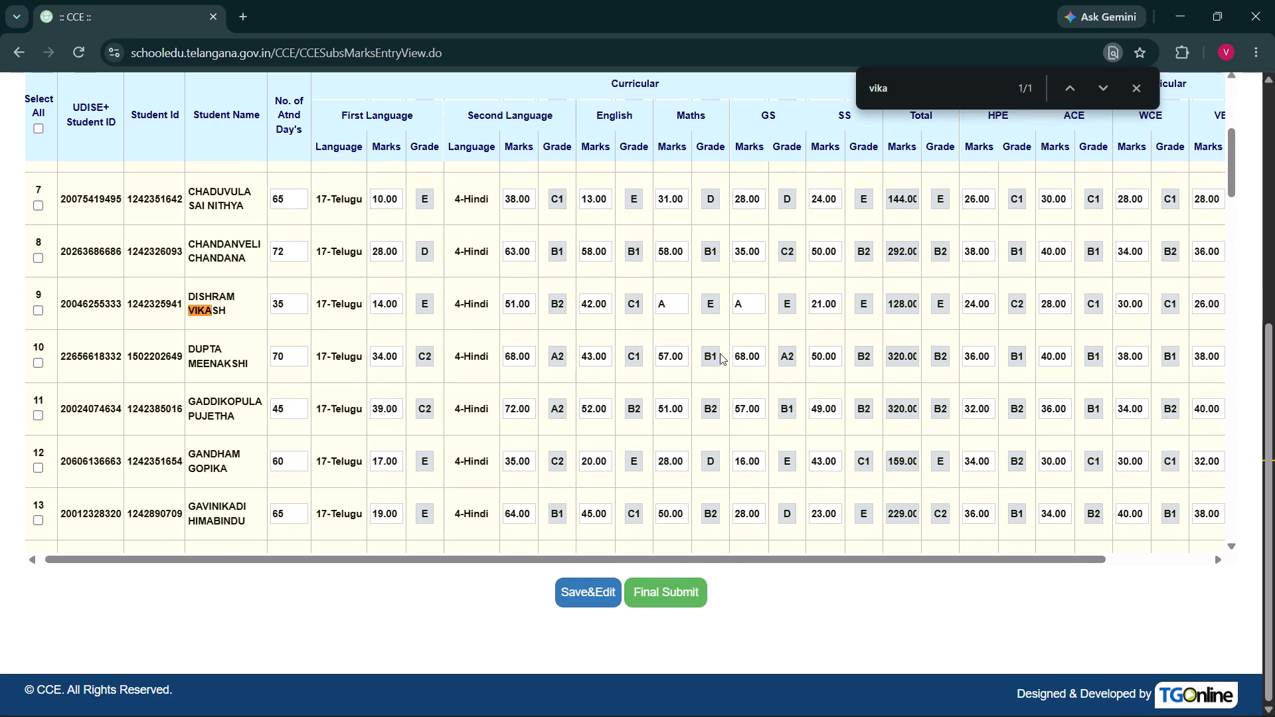
Find "yoge" on the page and select student 17's row.
left_click(892, 87)
key("BackSpace")
key("BackSpace")
key("BackSpace")
key("BackSpace")
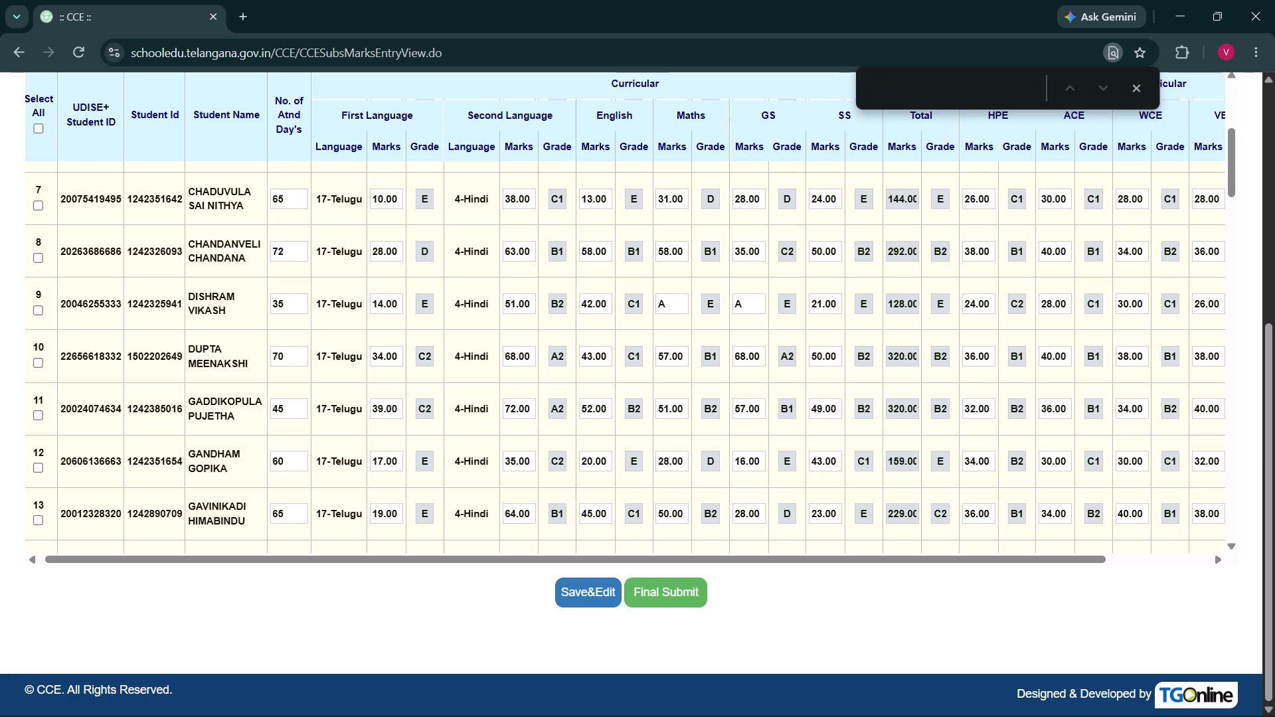
type("yo")
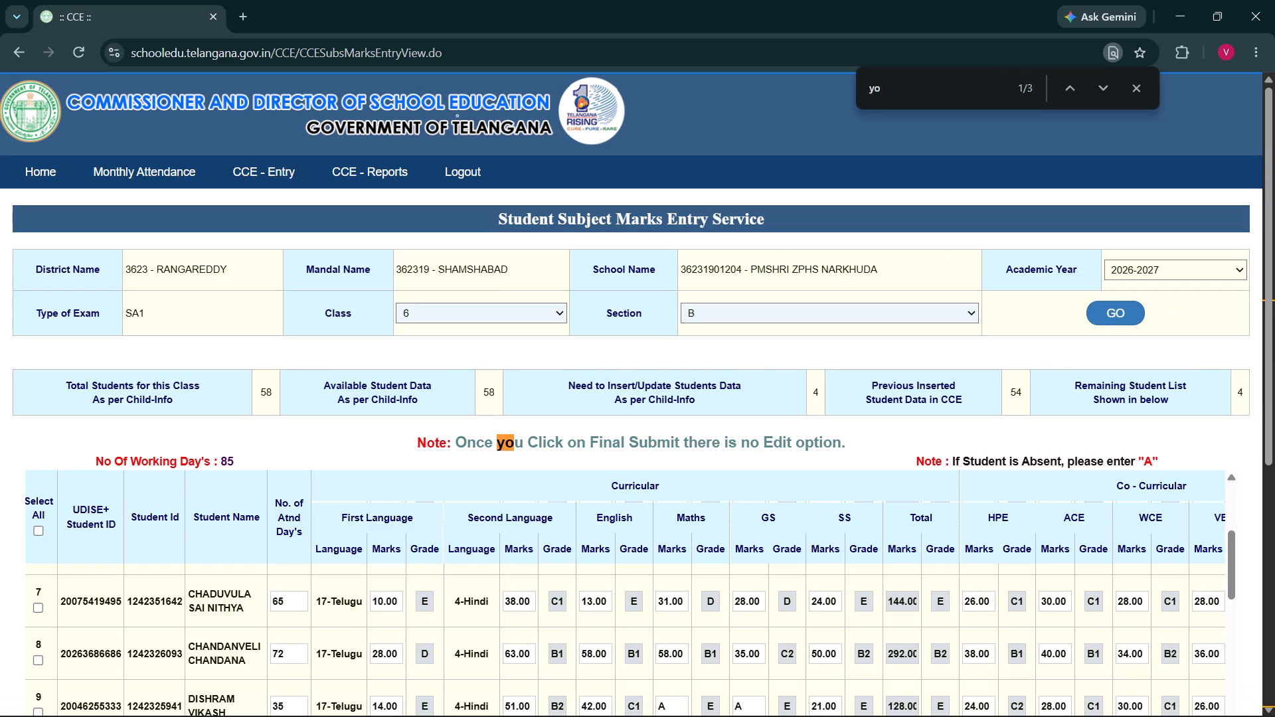
key("g")
key("e")
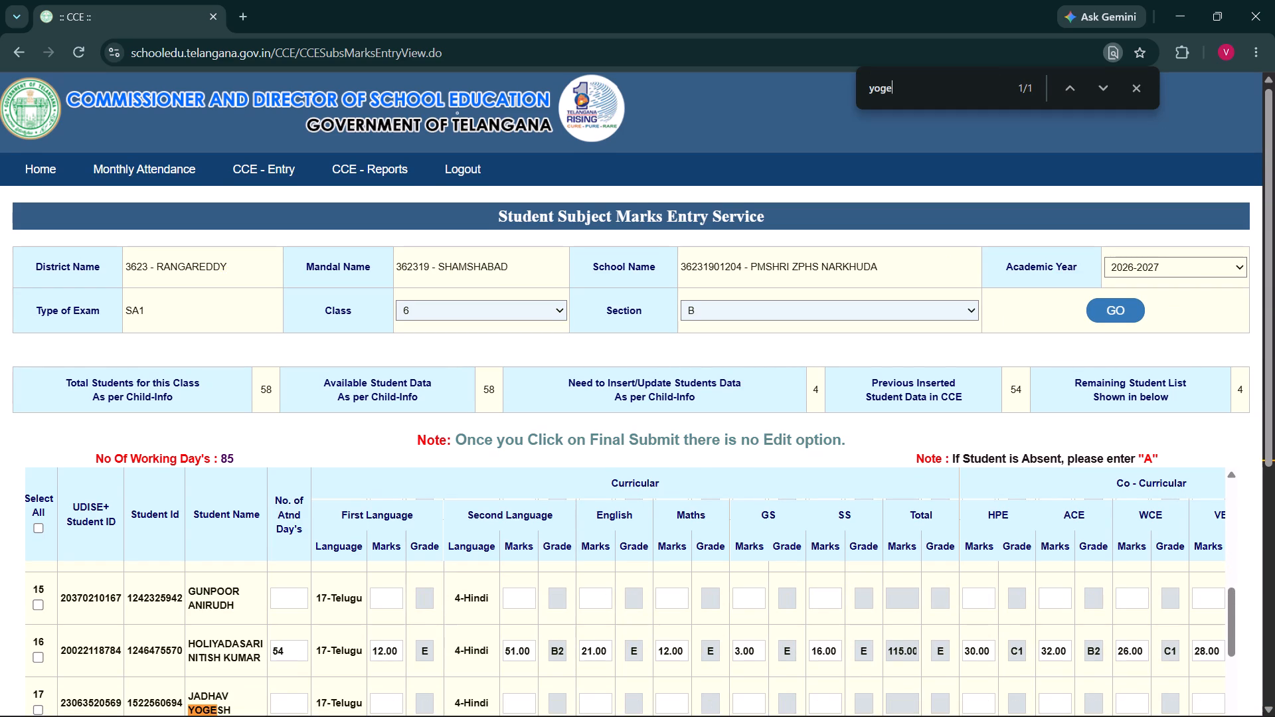
left_click(1266, 676)
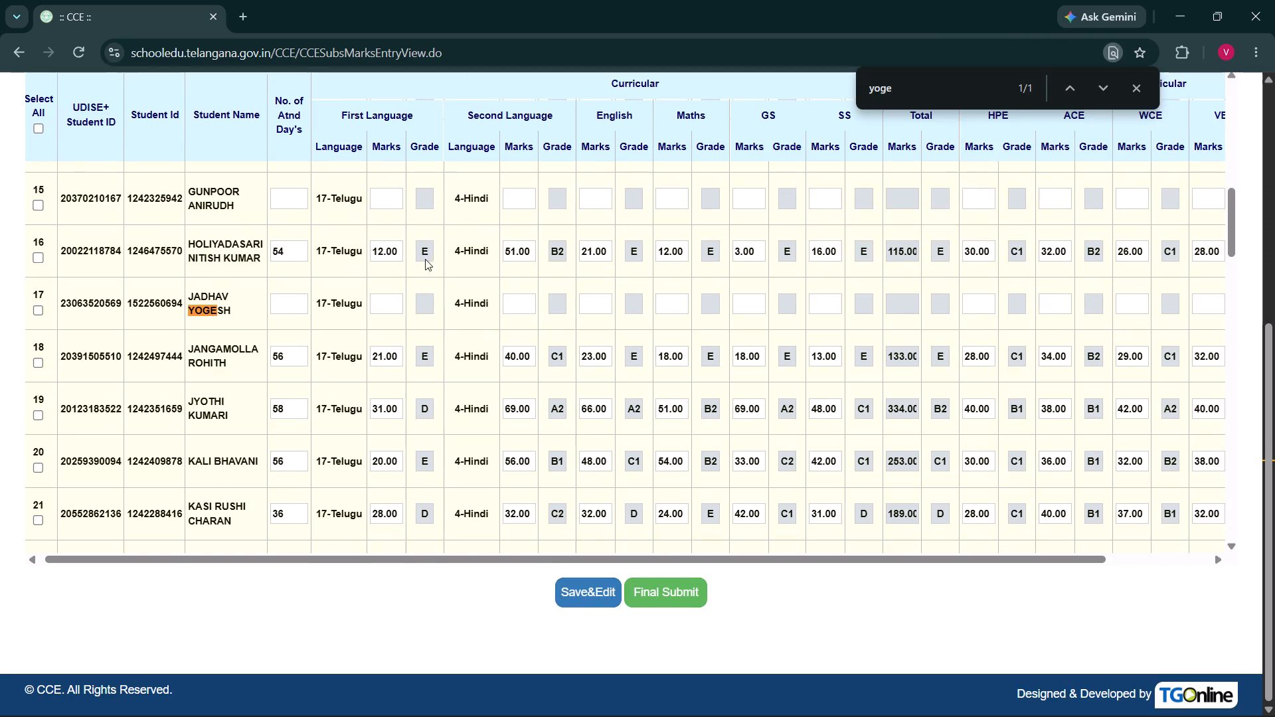
left_click(37, 318)
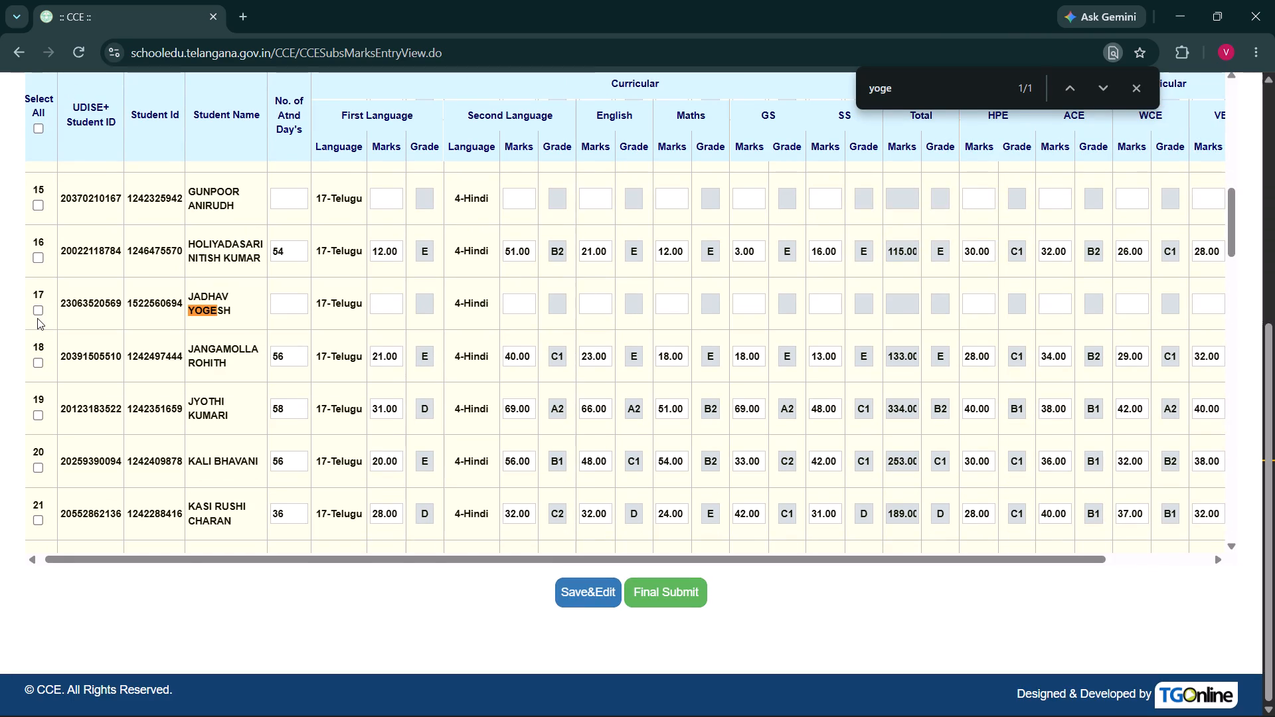
left_click(42, 311)
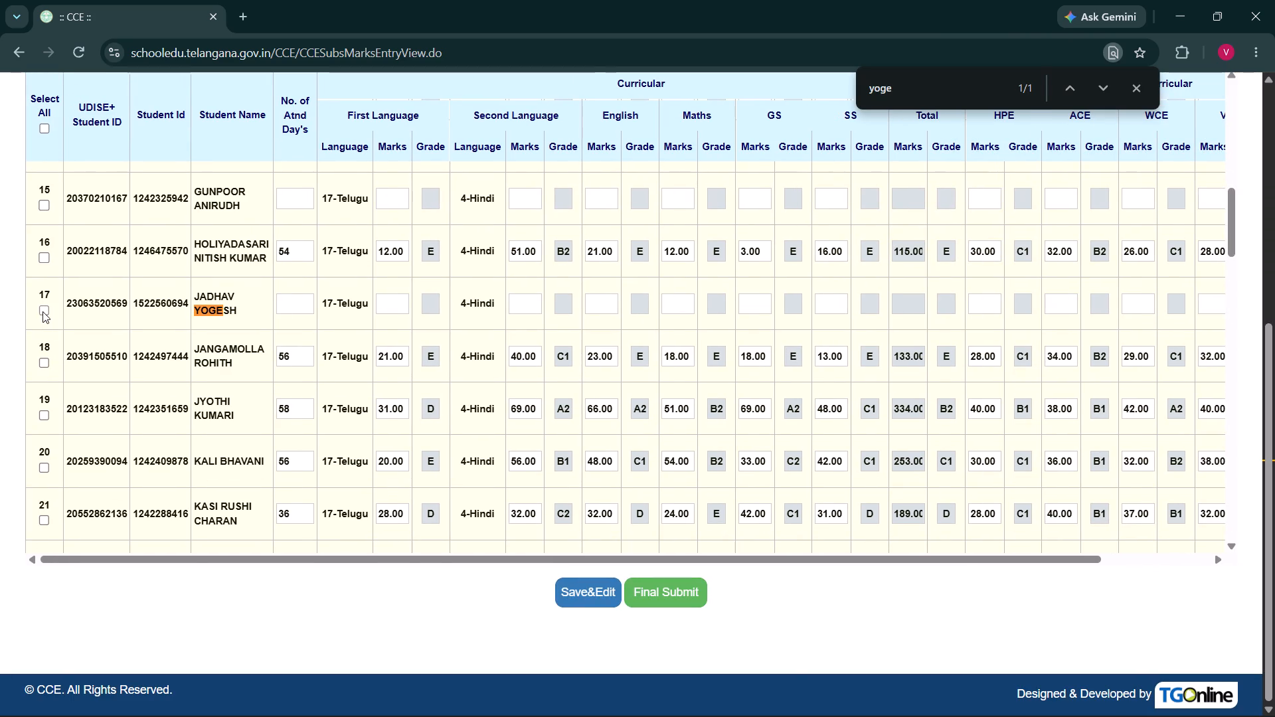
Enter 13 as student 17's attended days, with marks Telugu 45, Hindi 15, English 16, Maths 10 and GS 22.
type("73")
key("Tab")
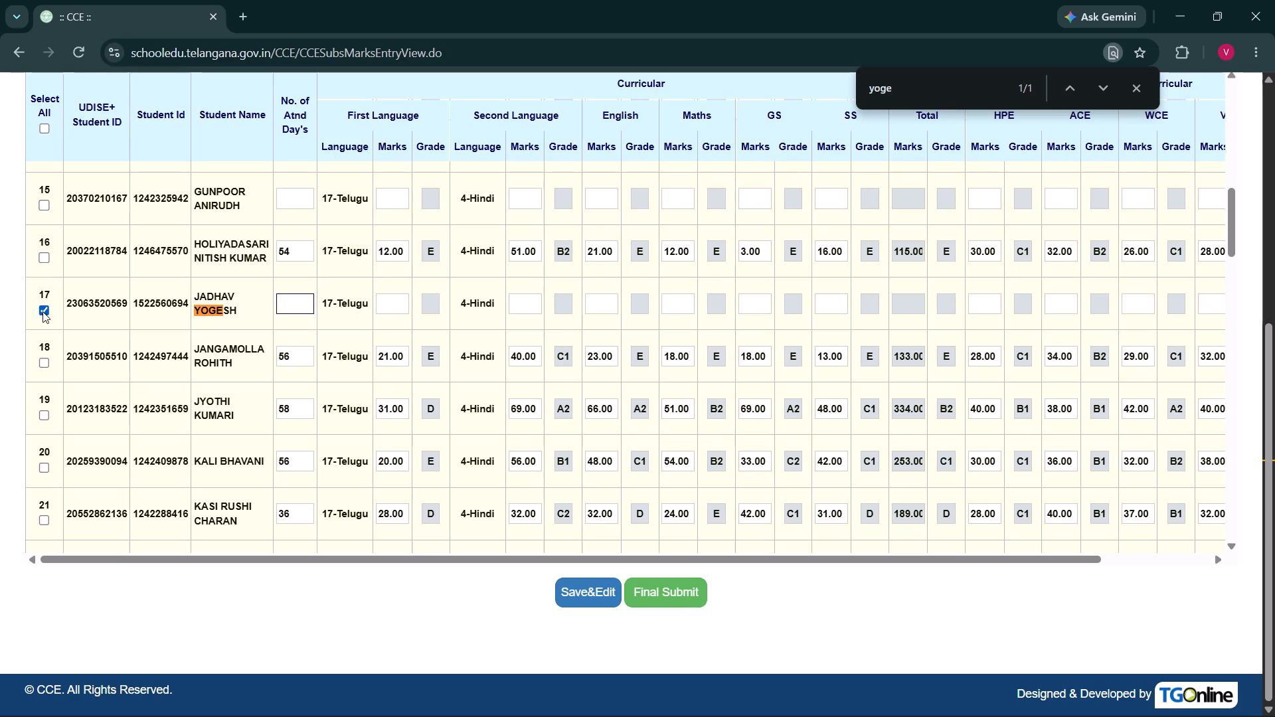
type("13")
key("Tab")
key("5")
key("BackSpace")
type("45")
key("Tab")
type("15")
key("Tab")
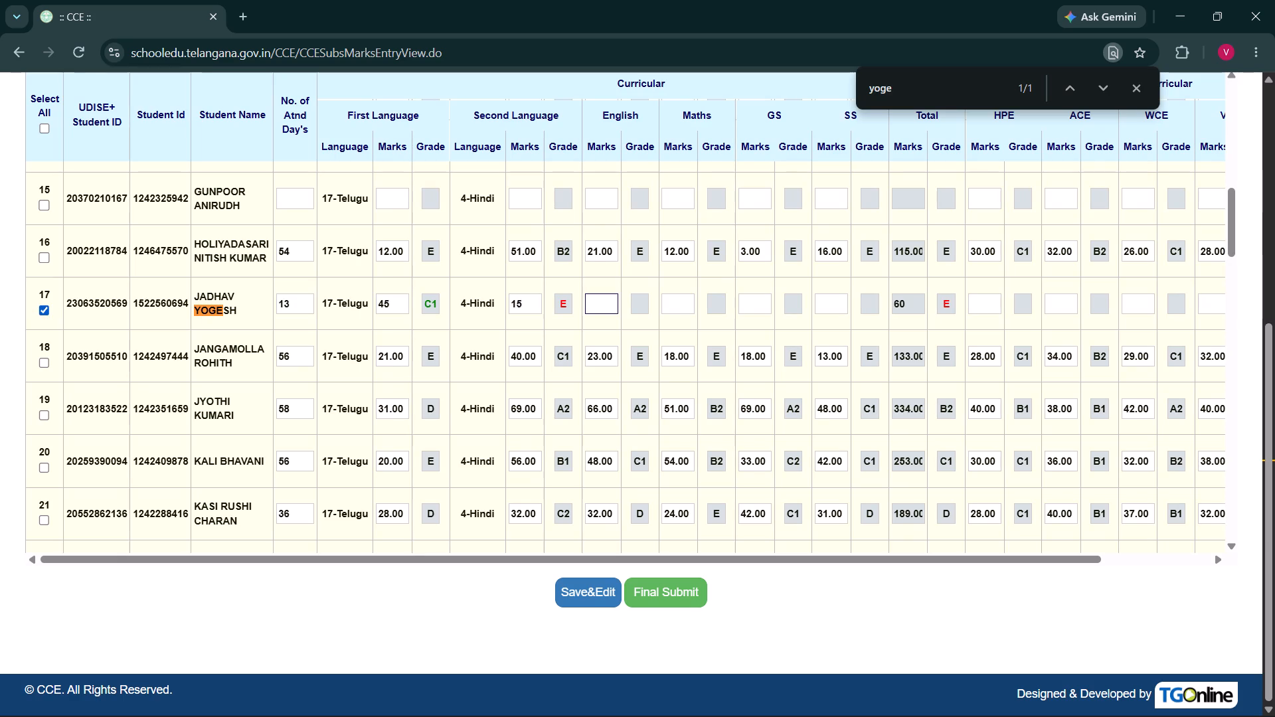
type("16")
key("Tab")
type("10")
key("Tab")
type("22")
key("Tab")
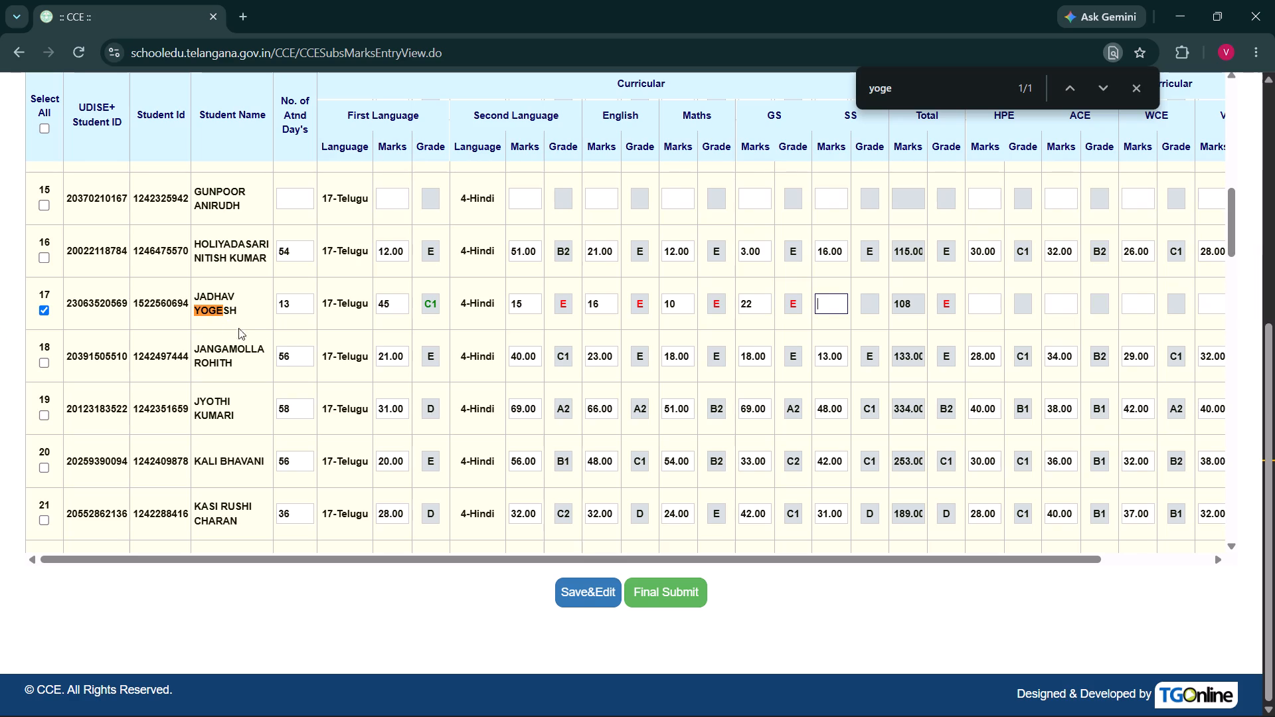
Set student 17's number of attended days to 73.
left_click(293, 306)
key("BackSpace")
key("BackSpace")
type("73")
key("Tab")
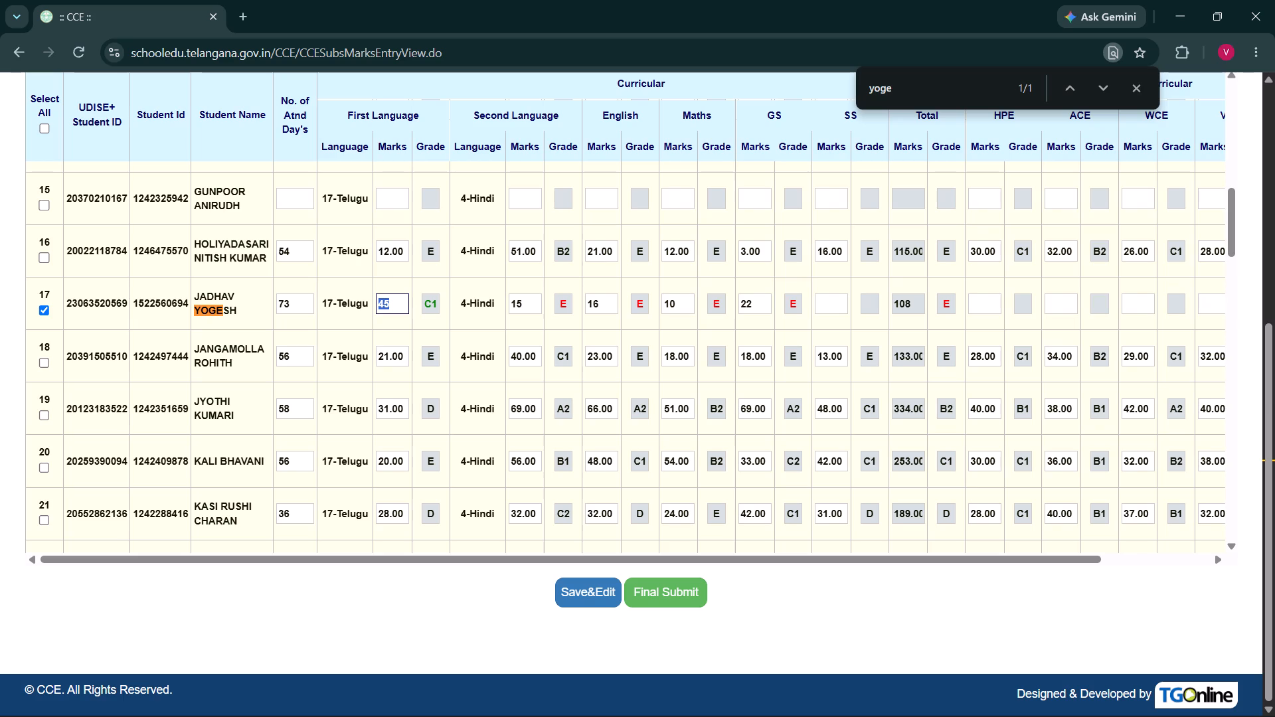
Set student 17's curricular marks: Telugu 15, Hindi 45, English 15, Maths 16, GS 10 and SS 22.
type("15")
key("Tab")
type("45")
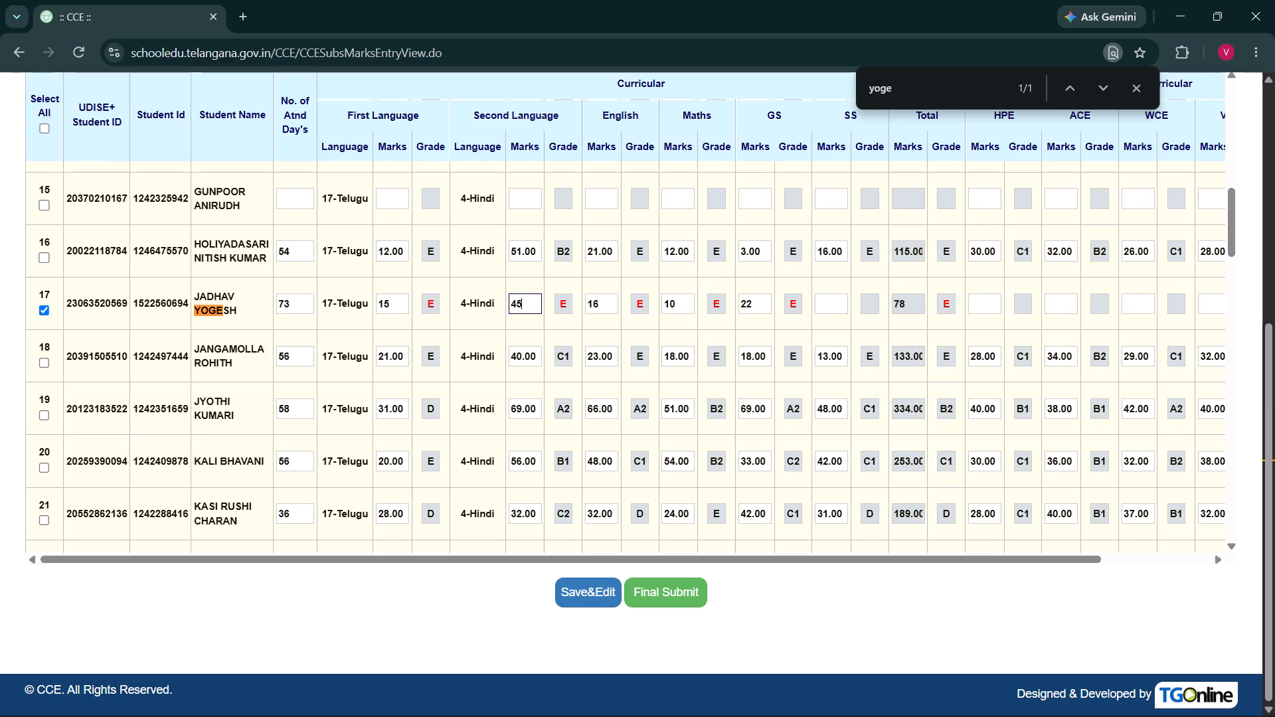
key("Tab")
type("15")
key("Tab")
type("16")
key("Tab")
type("10")
key("Tab")
type("22")
key("Tab")
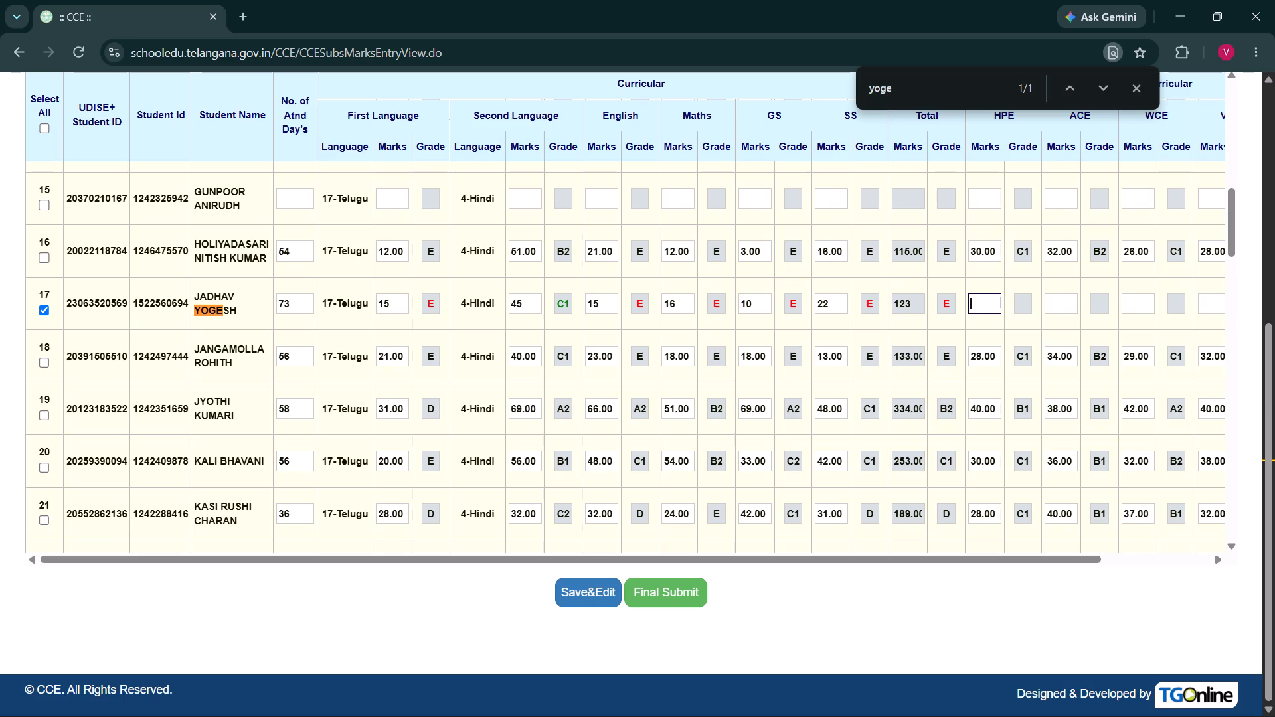
Enter student 17's co-curricular marks: HPE 29, ACE 30, WCE 32 and VELS 28.
type("29")
key("Tab")
type("30")
key("Tab")
type("32")
key("Tab")
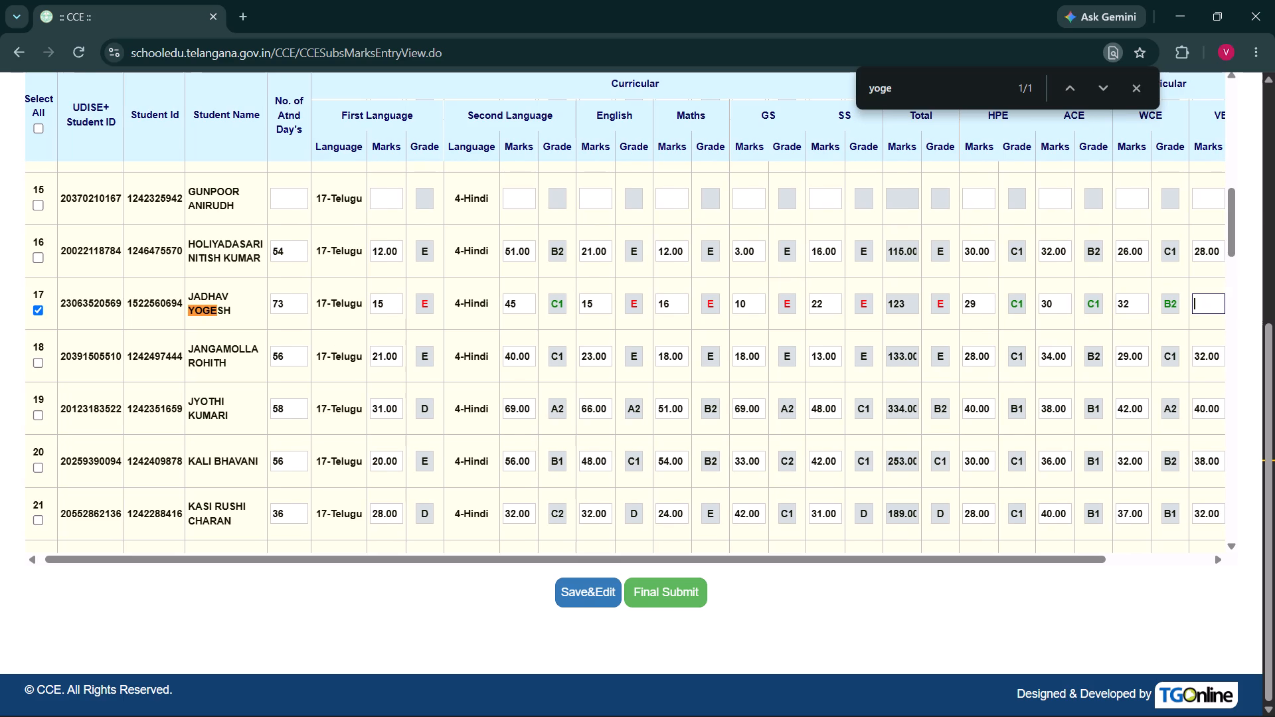
type("28")
key("Tab")
Search the page for "anan" and check that student's row in the marks list.
left_click(902, 78)
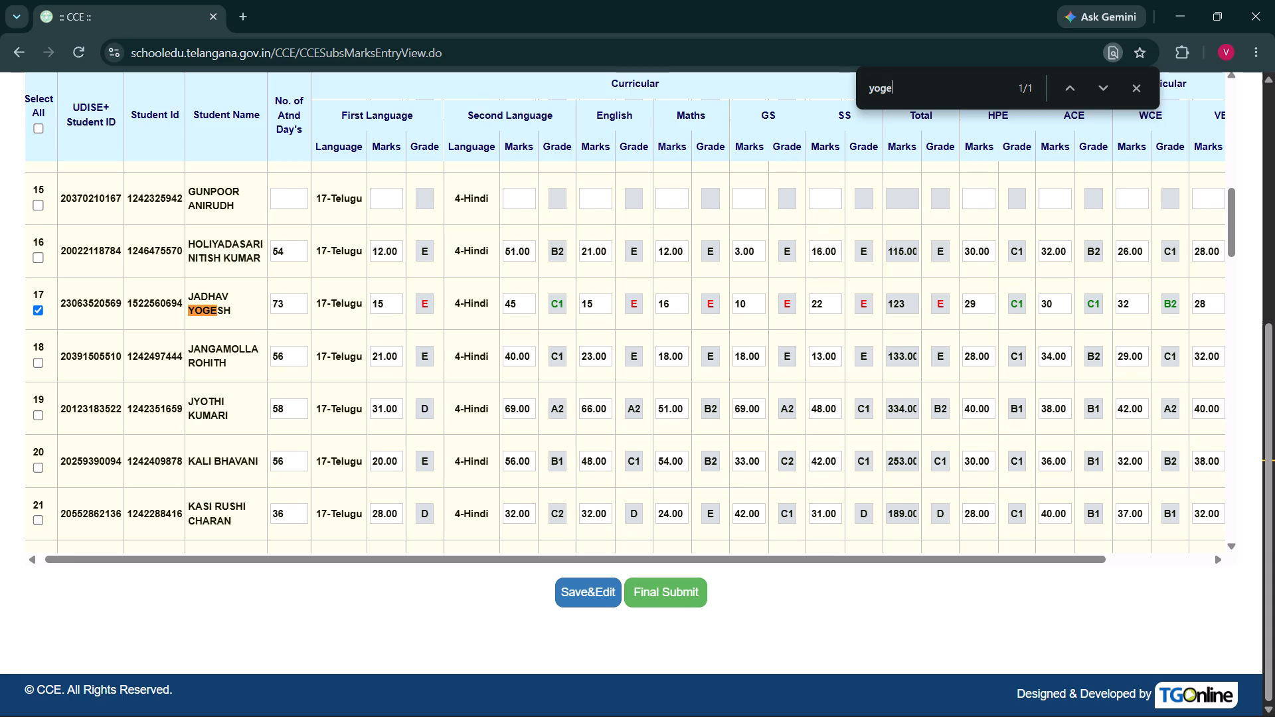
key("BackSpace")
key("BackSpace")
key("BackSpace")
key("BackSpace")
type("anan")
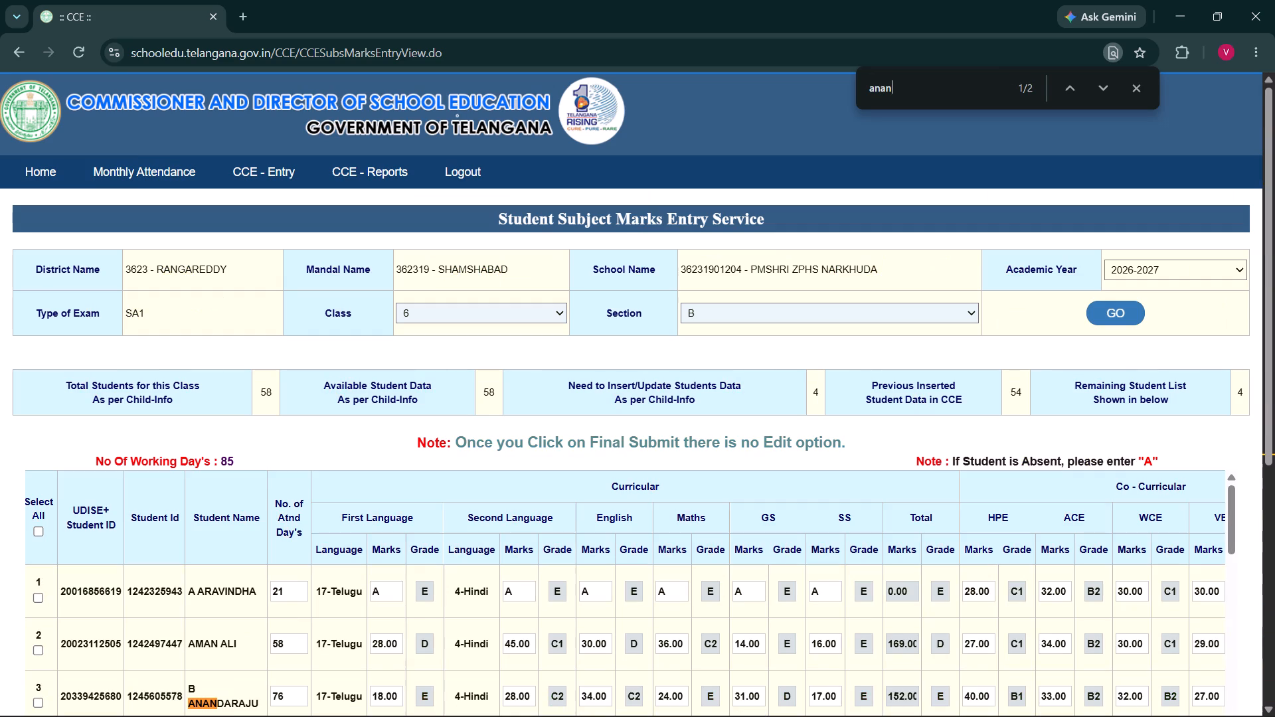
left_click(1272, 664)
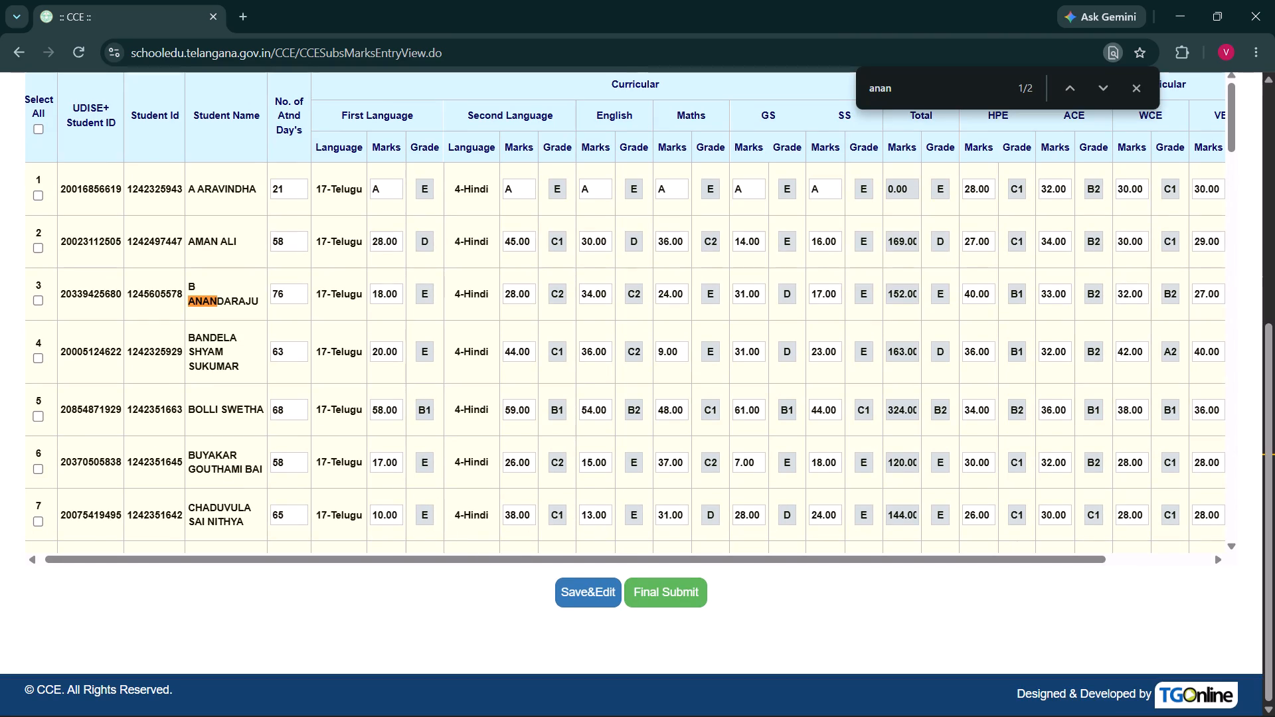
Save the selected students' entries in editable form and reload the class 6, section B marks list.
left_click(608, 596)
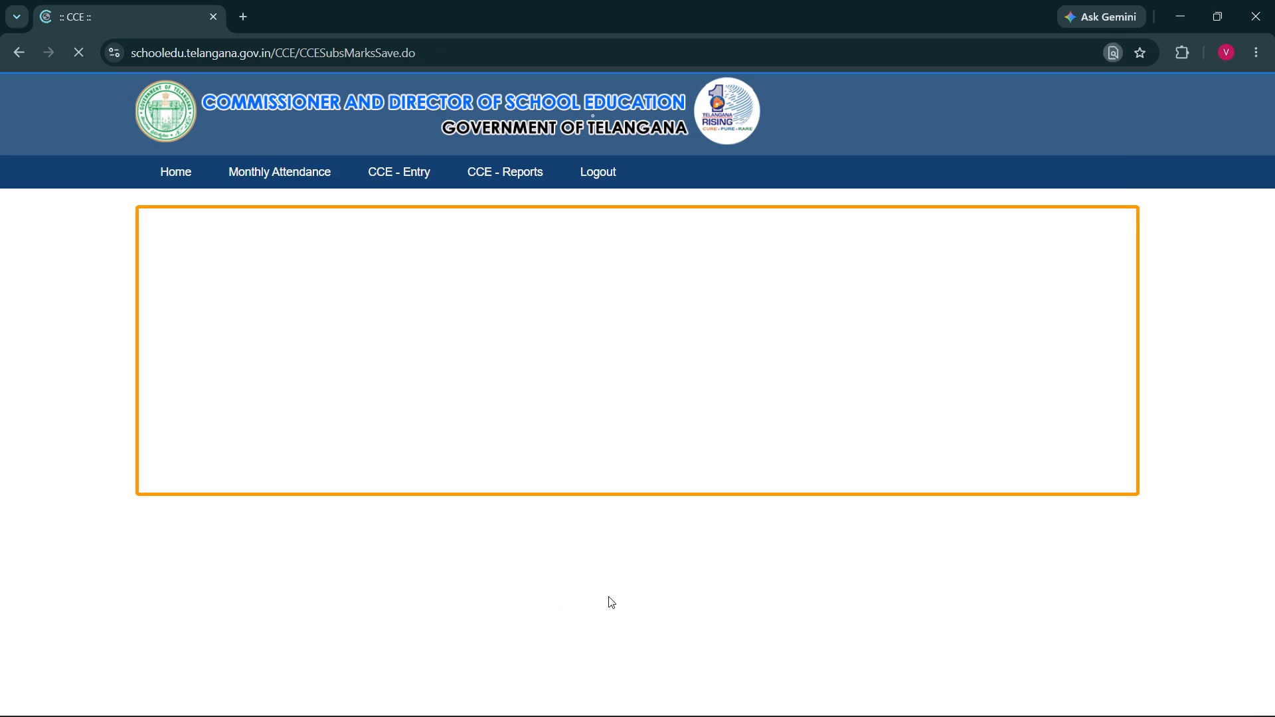
left_click(989, 325)
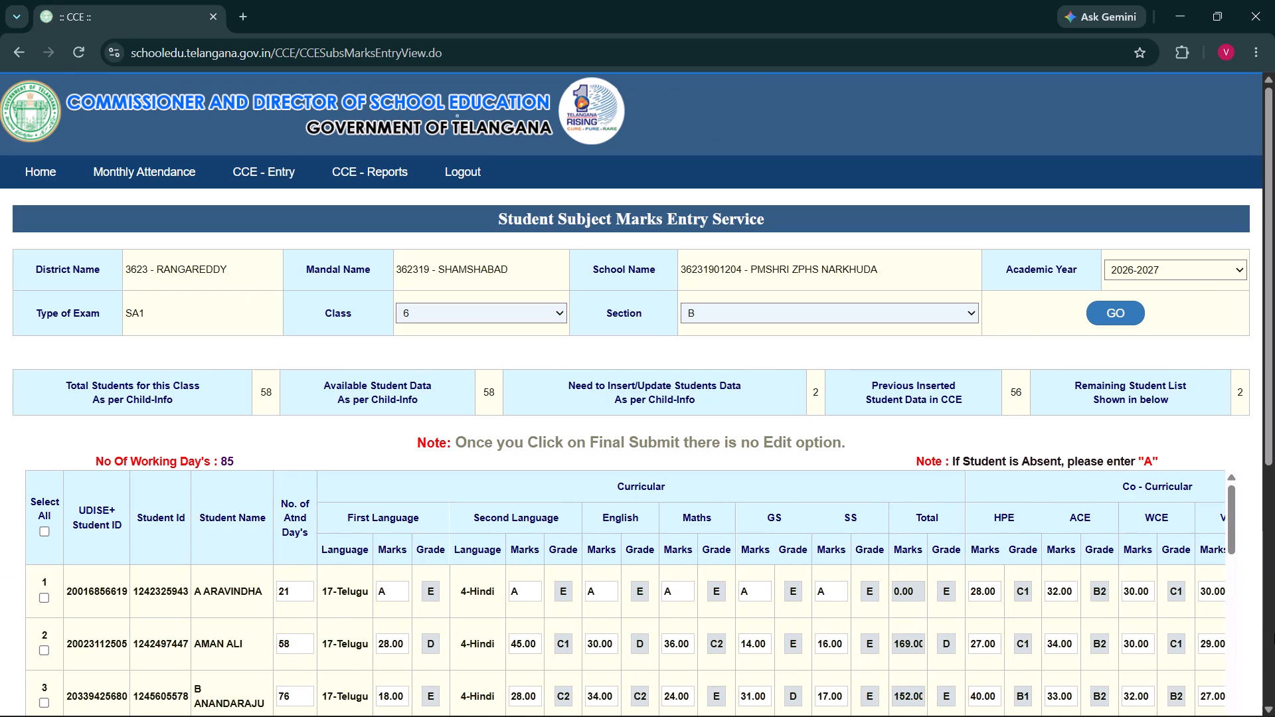
Look through the class 6, section B marks list from first to last student for rows with missing entries.
double_click(1272, 699)
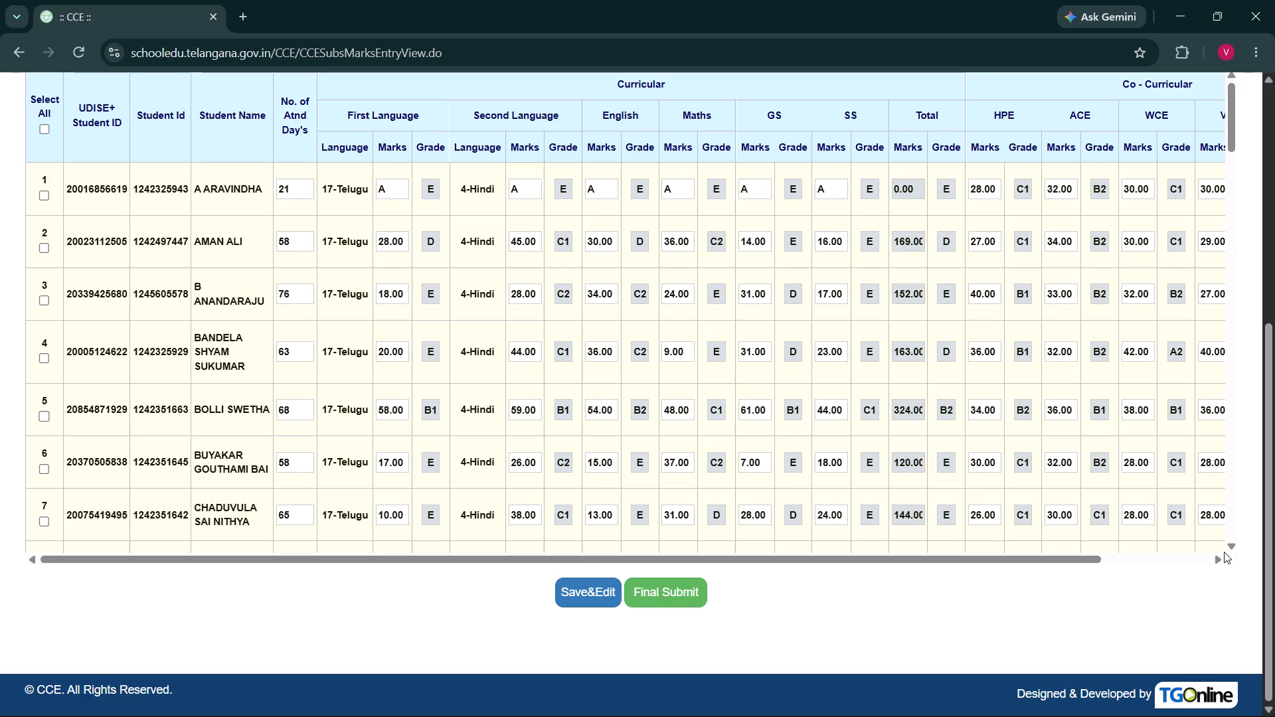
key("Down")
key("Down")
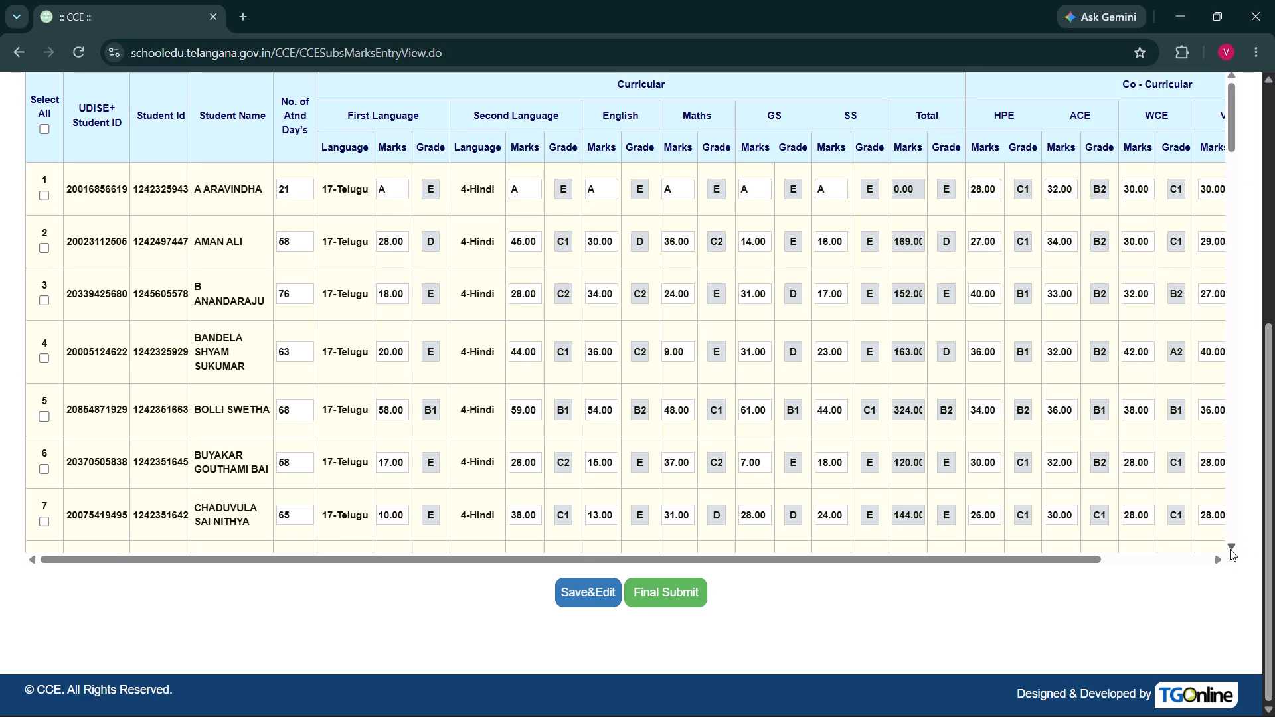
double_click(1231, 549)
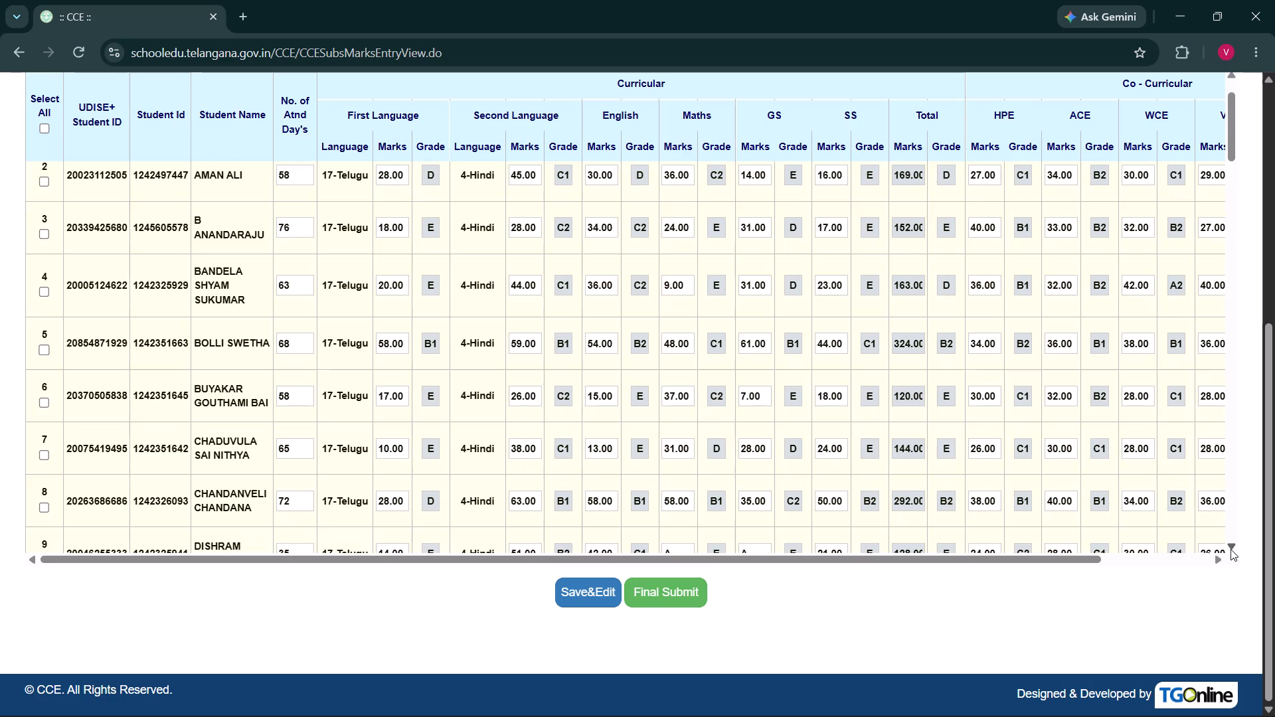
triple_click(1231, 549)
triple_click(1231, 549)
triple_click(1231, 549)
triple_click(1231, 549)
double_click(1231, 549)
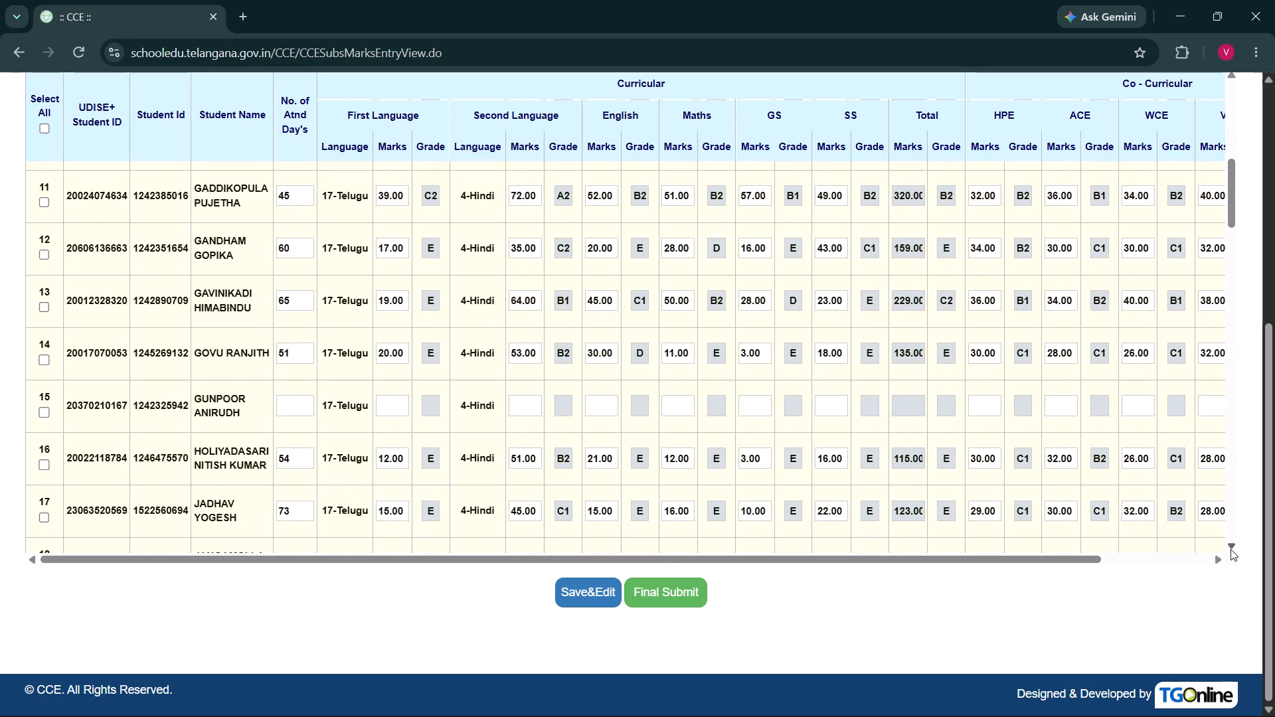
triple_click(1231, 549)
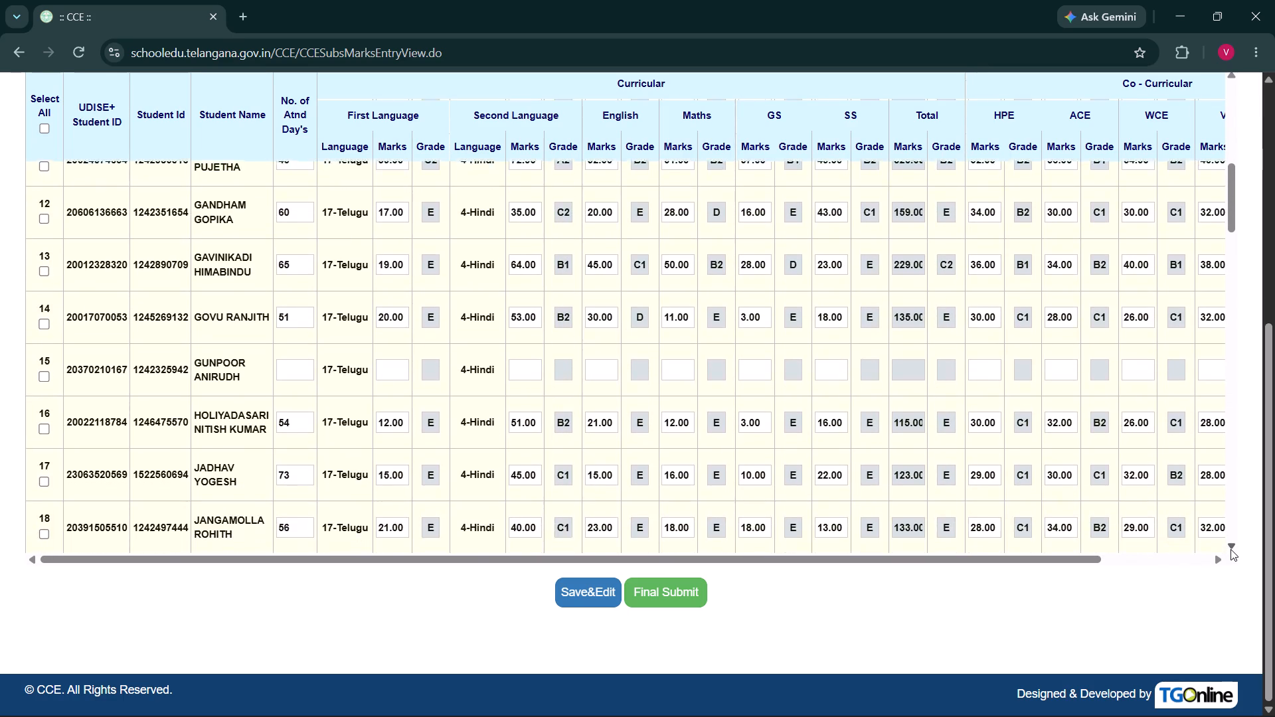
triple_click(1231, 549)
triple_click(1231, 549)
triple_click(1231, 549)
triple_click(1231, 549)
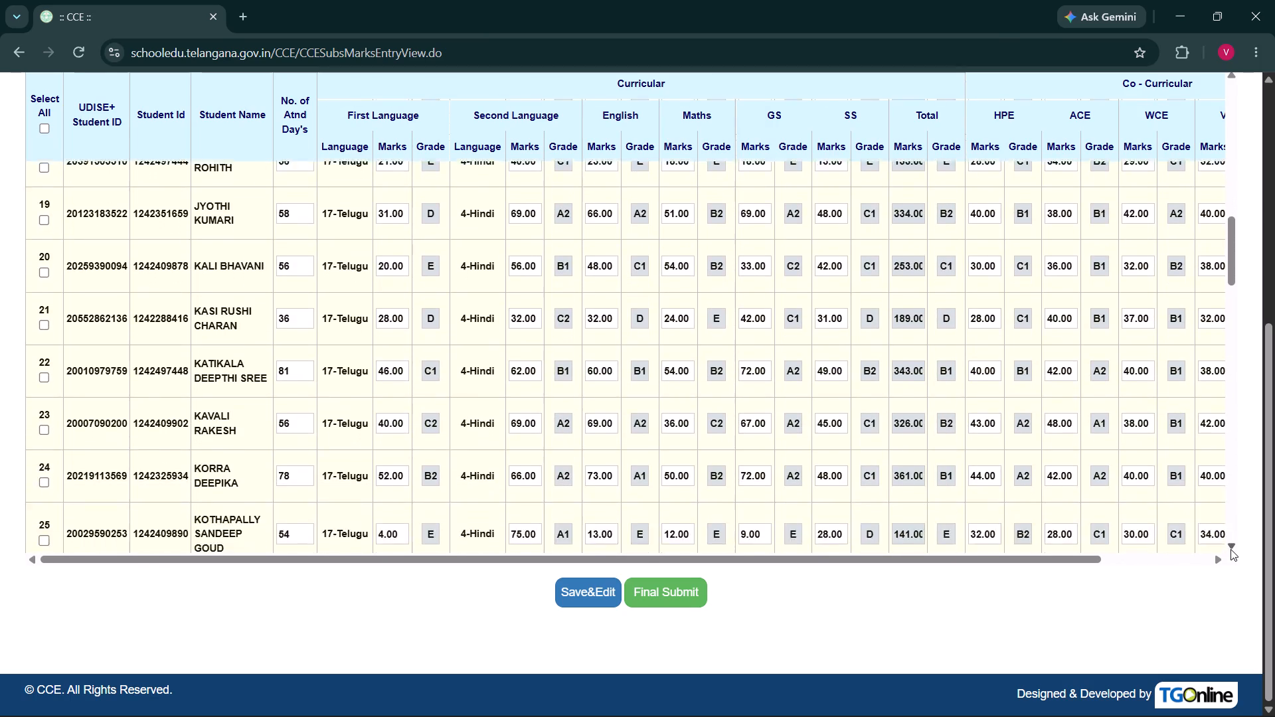
triple_click(1231, 549)
triple_click(1231, 549)
triple_click(1231, 549)
triple_click(1231, 549)
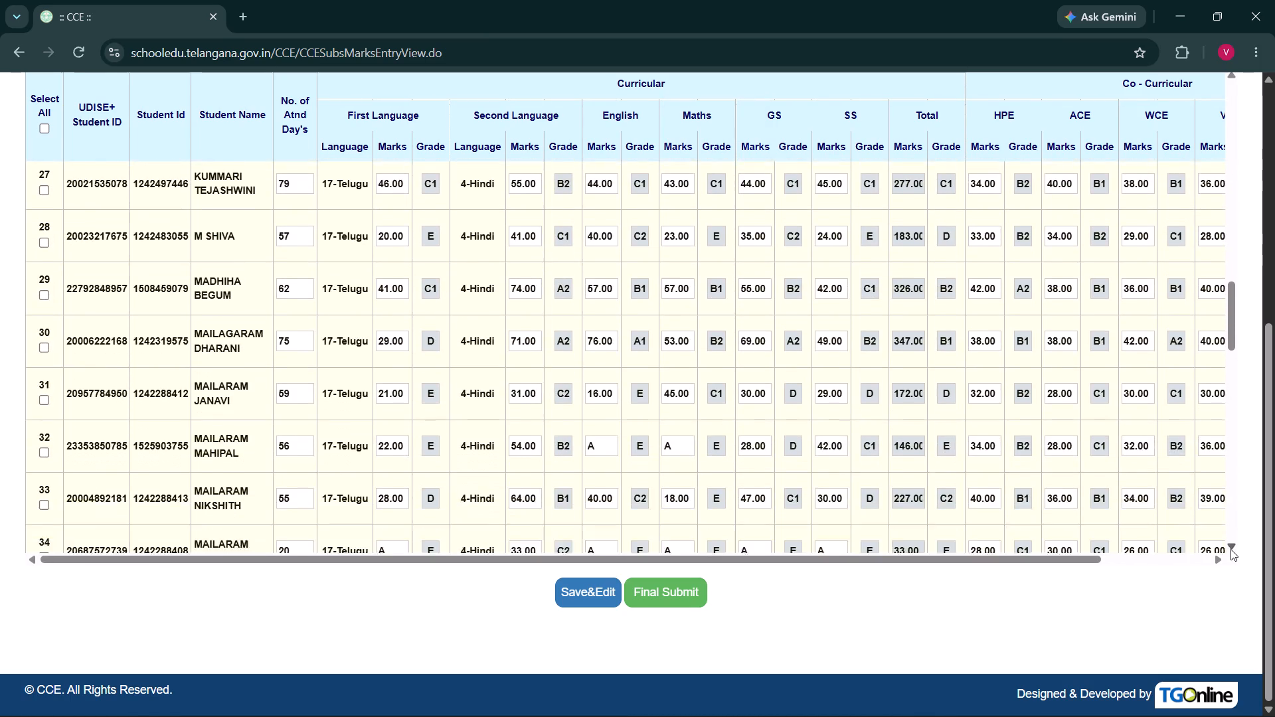
triple_click(1231, 549)
triple_click(1231, 549)
triple_click(1231, 549)
triple_click(1231, 549)
triple_click(1231, 549)
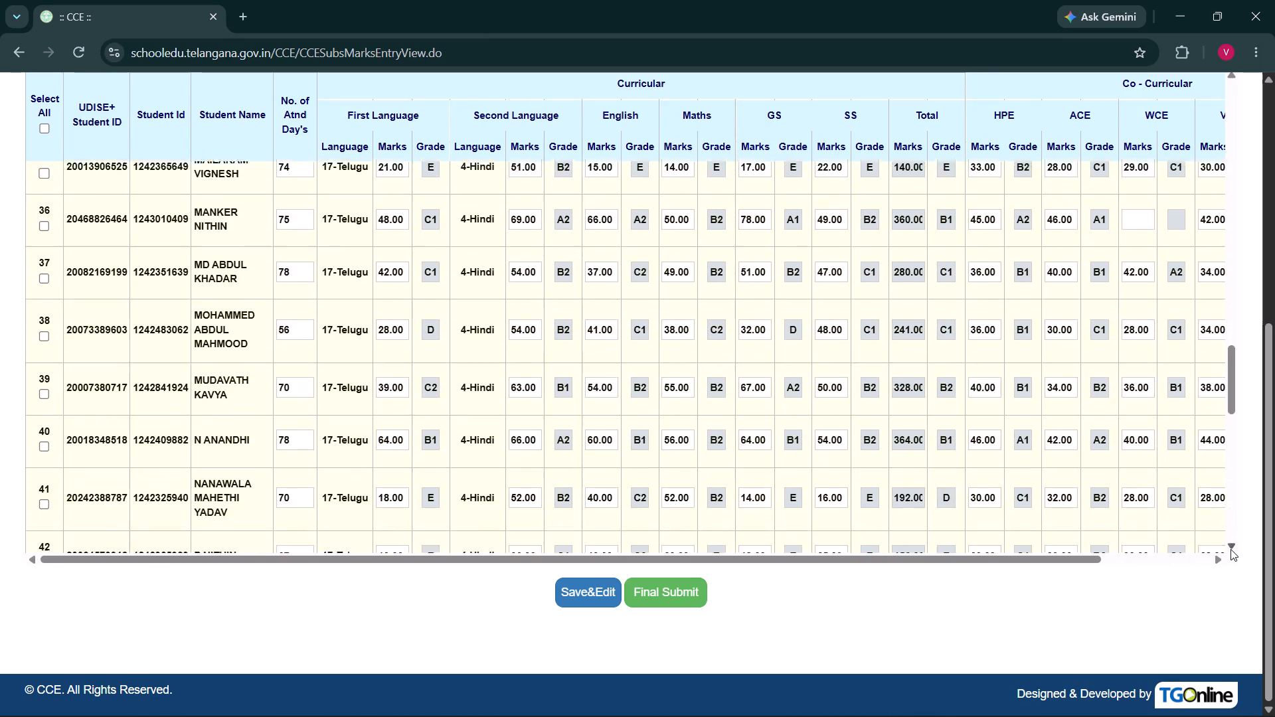
triple_click(1231, 549)
triple_click(1231, 549)
triple_click(1231, 549)
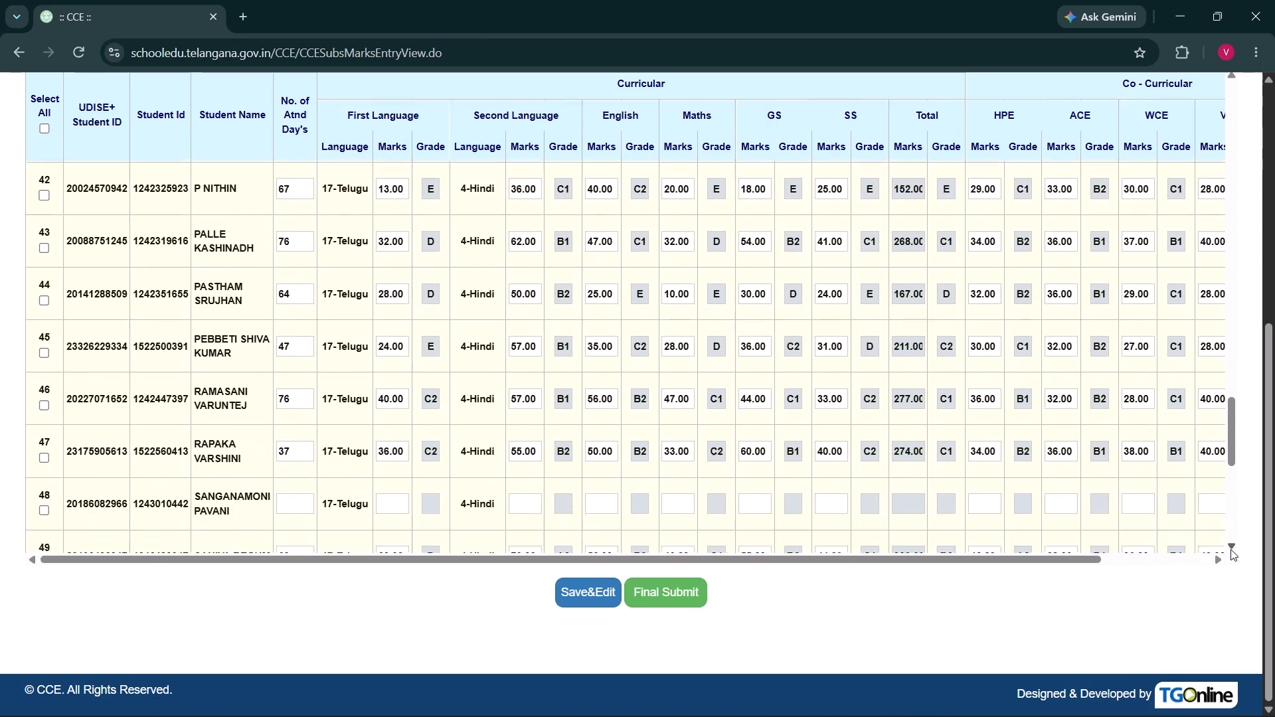
triple_click(1231, 549)
triple_click(1231, 549)
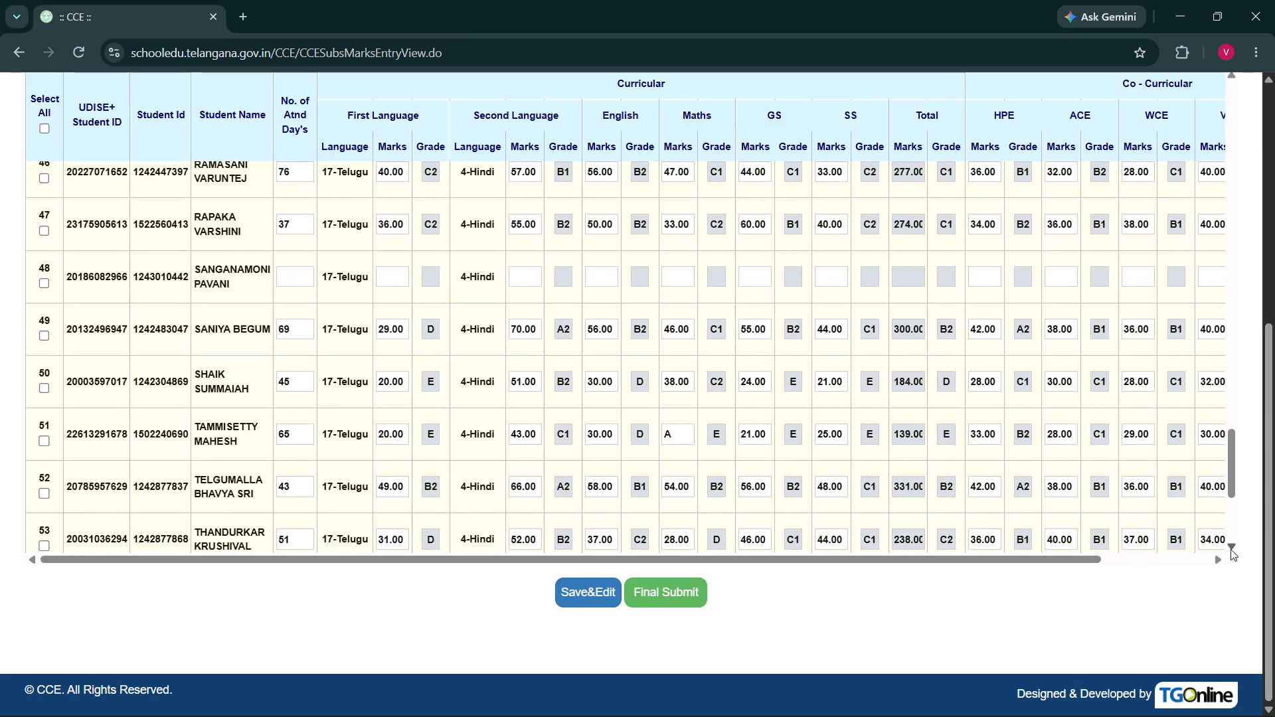
triple_click(1231, 549)
triple_click(1231, 549)
triple_click(1231, 549)
triple_click(1231, 549)
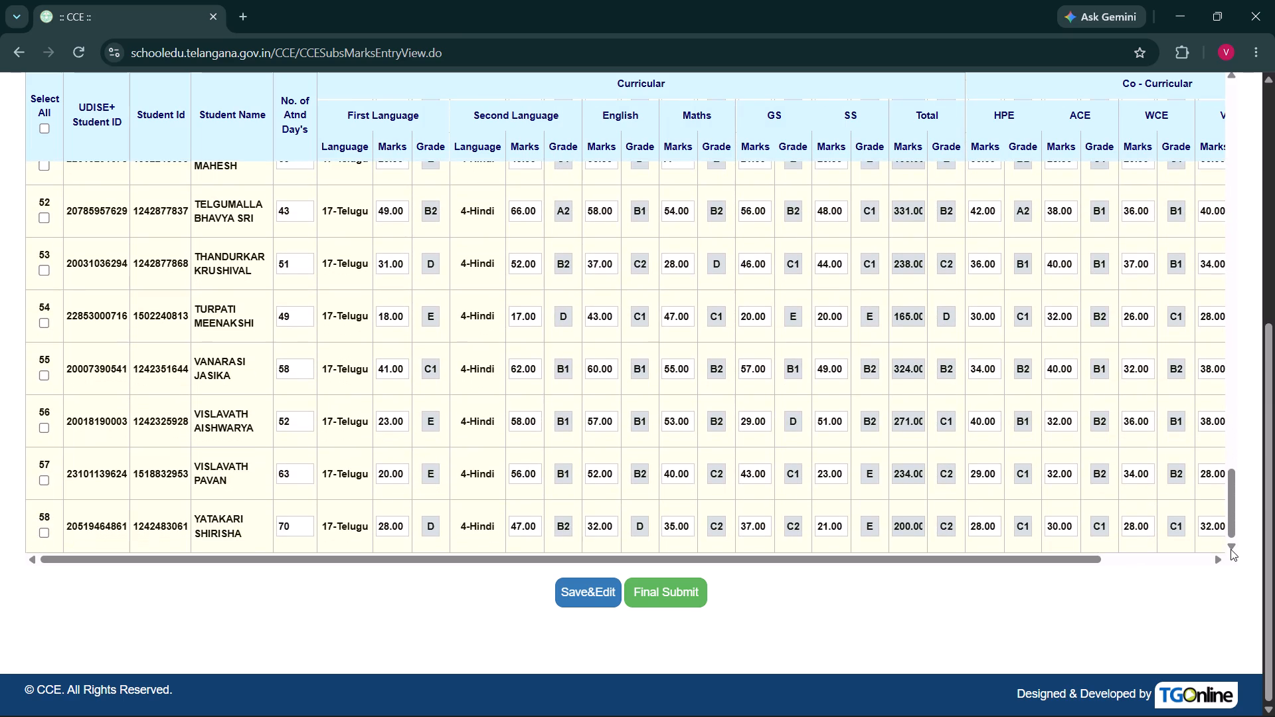
triple_click(1231, 549)
double_click(1231, 549)
Select student 48 in the marks list and set the number of attended days to 65.
left_click(1229, 71)
double_click(1229, 71)
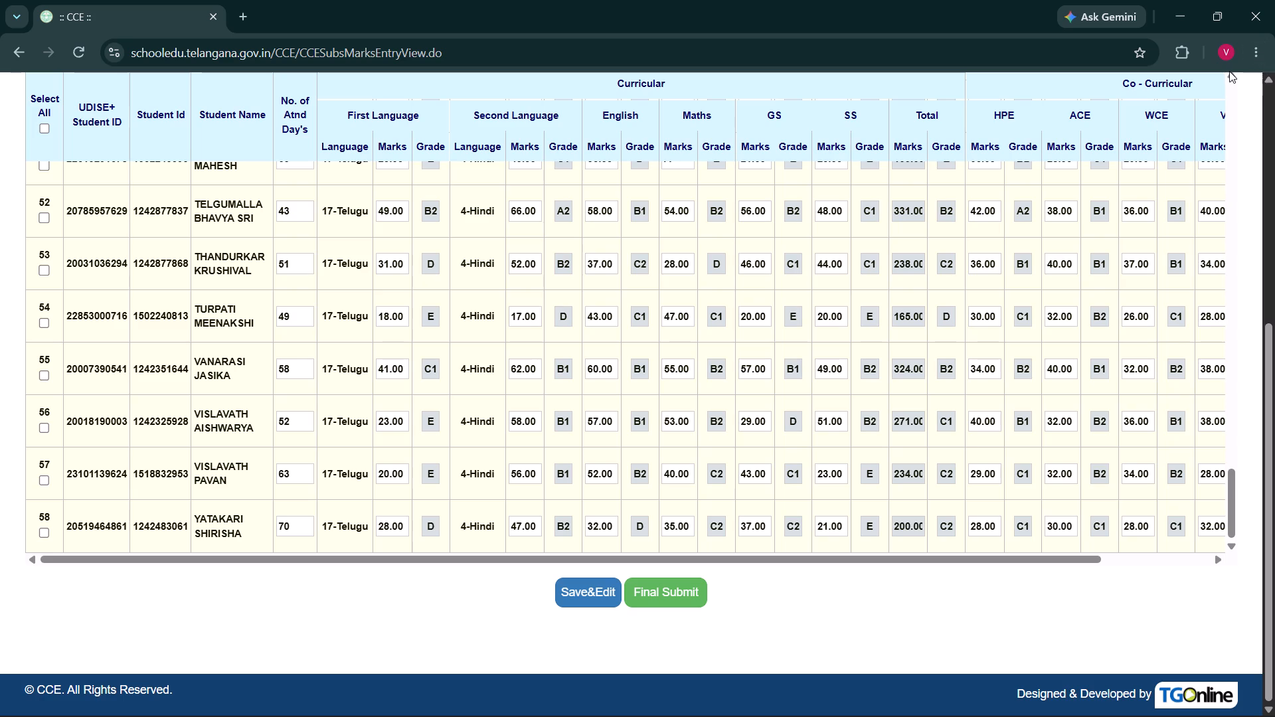
left_click_drag(1229, 71, 1229, 80)
triple_click(1229, 80)
triple_click(1229, 80)
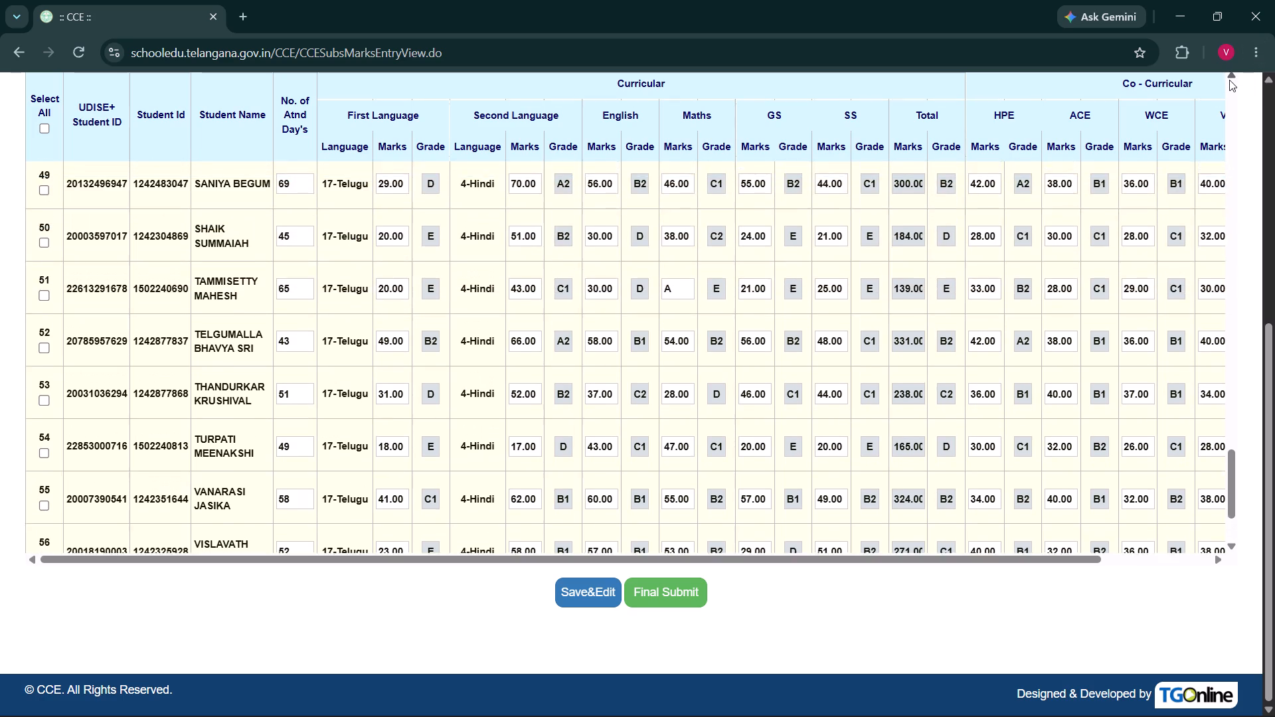
triple_click(1229, 80)
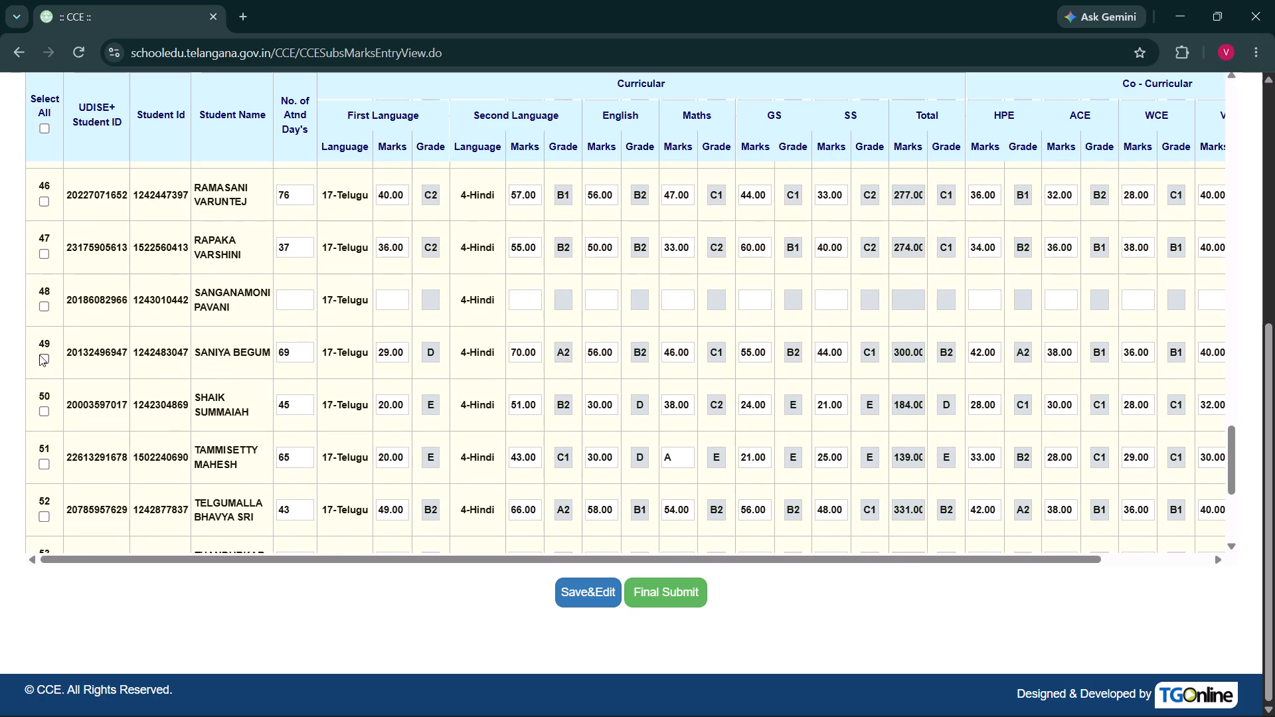
left_click(44, 305)
key("Tab")
type("65")
key("Tab")
Enter student 48's curricular marks: Telugu 13, Hindi 46, English 20, Maths 29, GS 33 and SS 35.
type("13")
key("Tab")
type("46")
key("Tab")
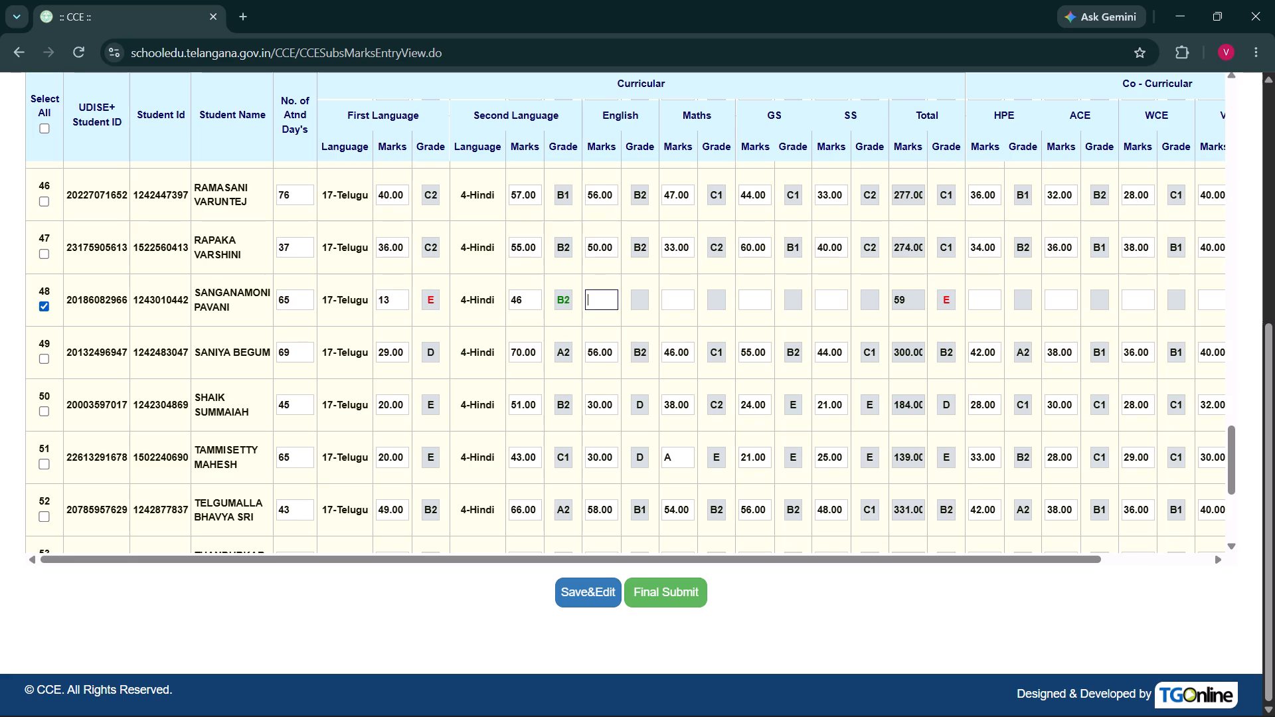
type("20")
key("Tab")
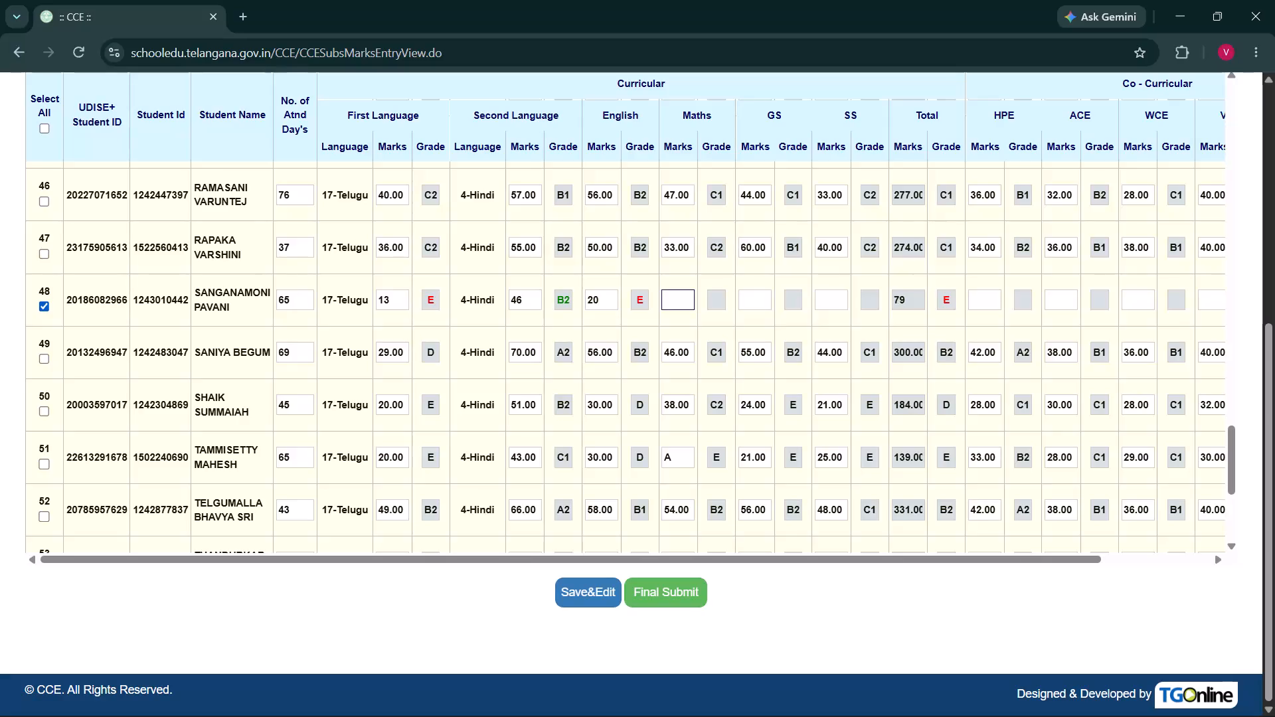
type("29")
key("Tab")
type("33")
key("Tab")
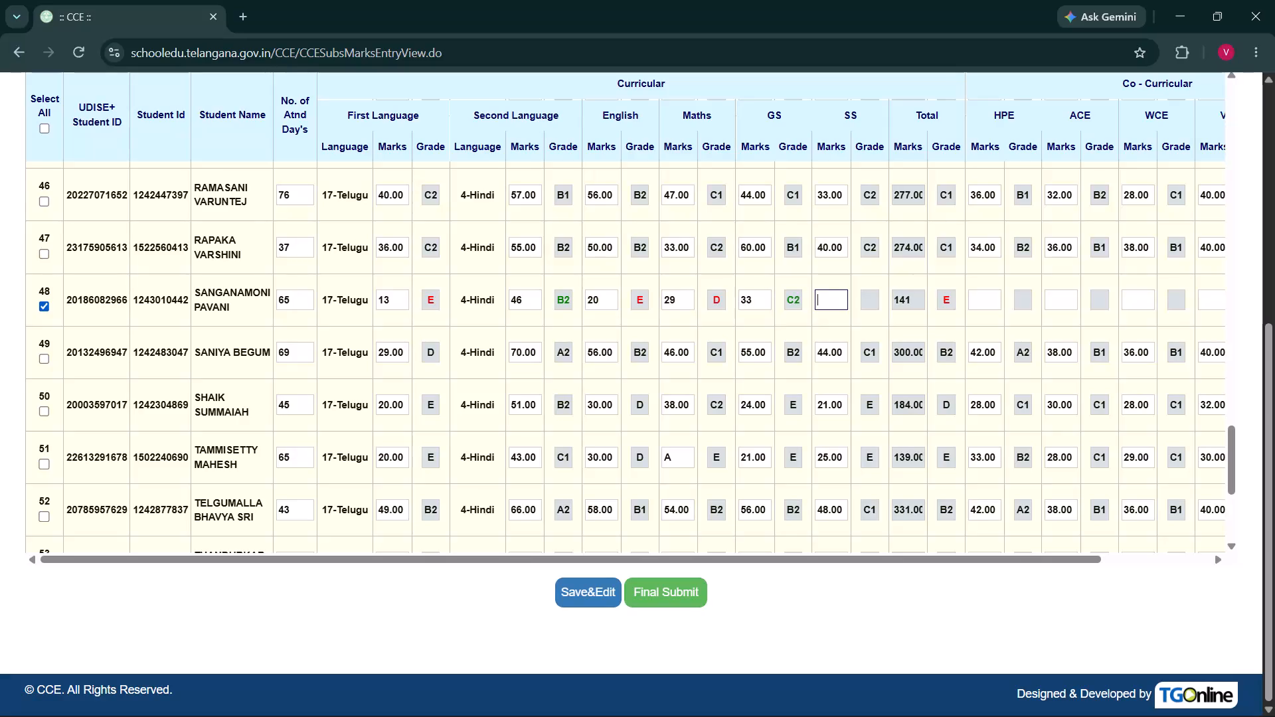
type("35")
key("Tab")
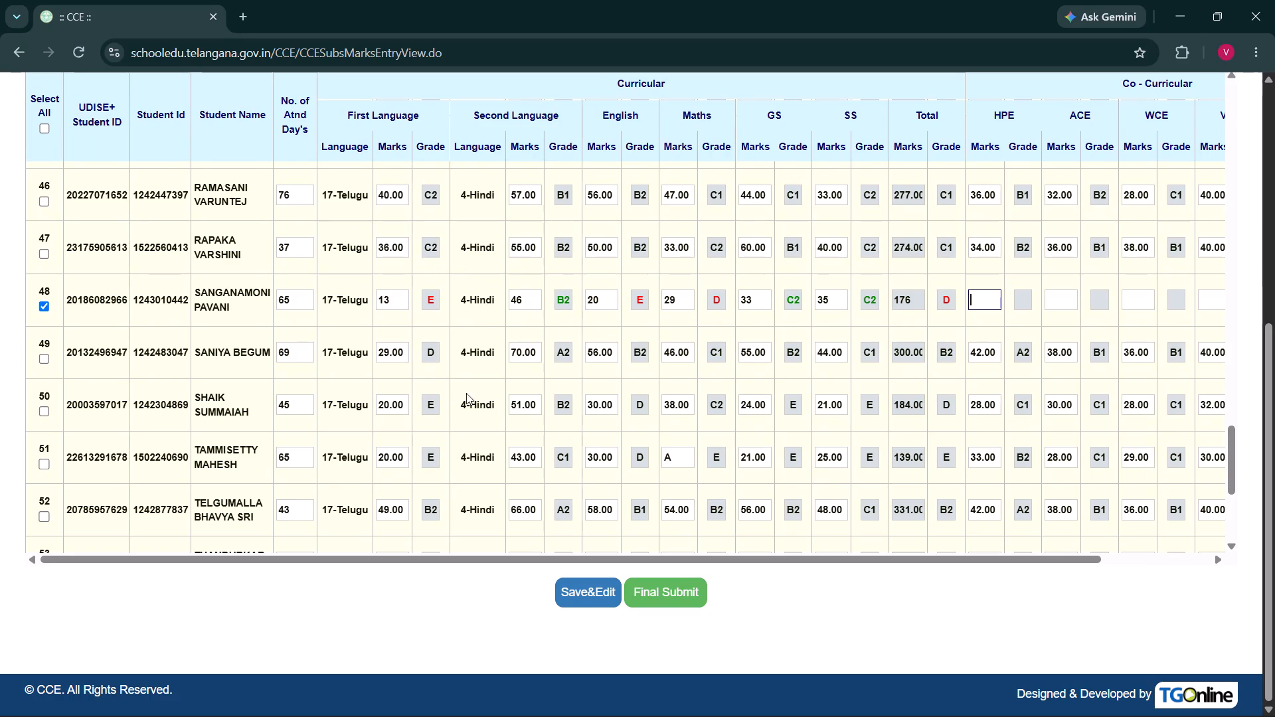
Correct student 48's Maths marks to 39.
left_click(675, 300)
key("BackSpace")
key("BackSpace")
type("39")
key("Tab")
key("Tab")
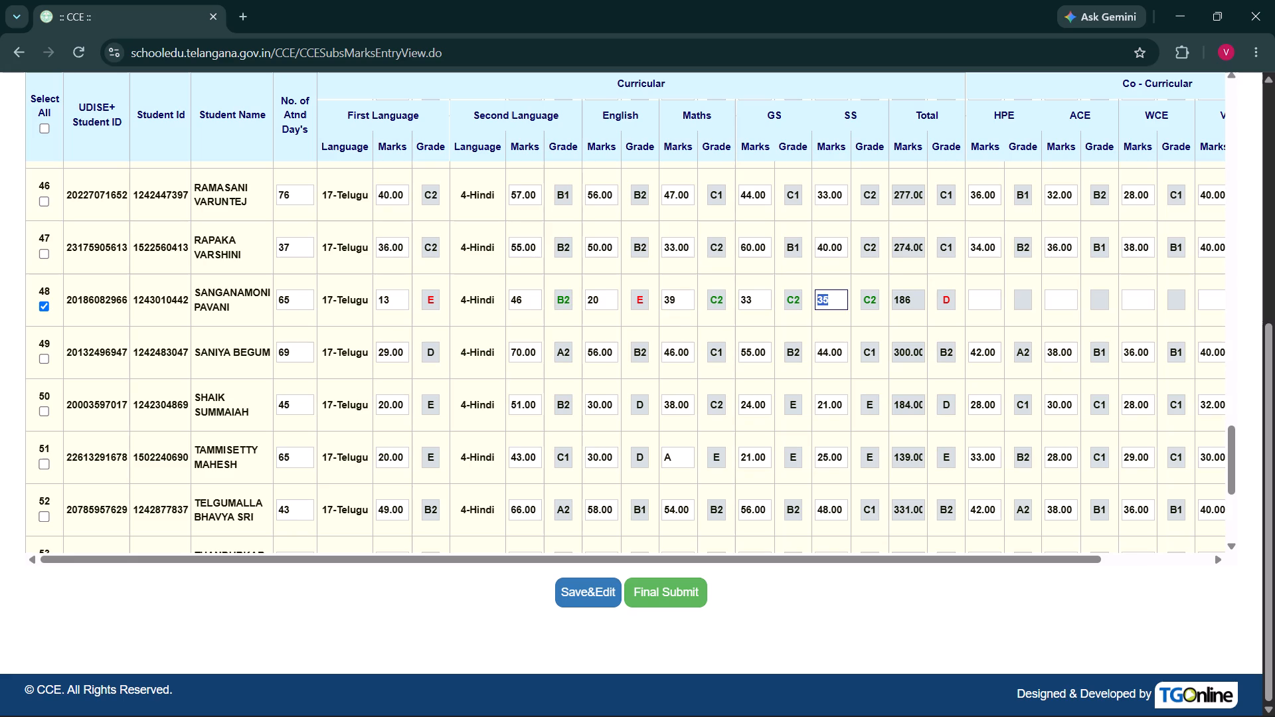
key("Tab")
Enter student 48's co-curricular marks: HPE 38, ACE 34, WCE 36 and VELS 30.
type("38")
key("Tab")
type("34")
key("Tab")
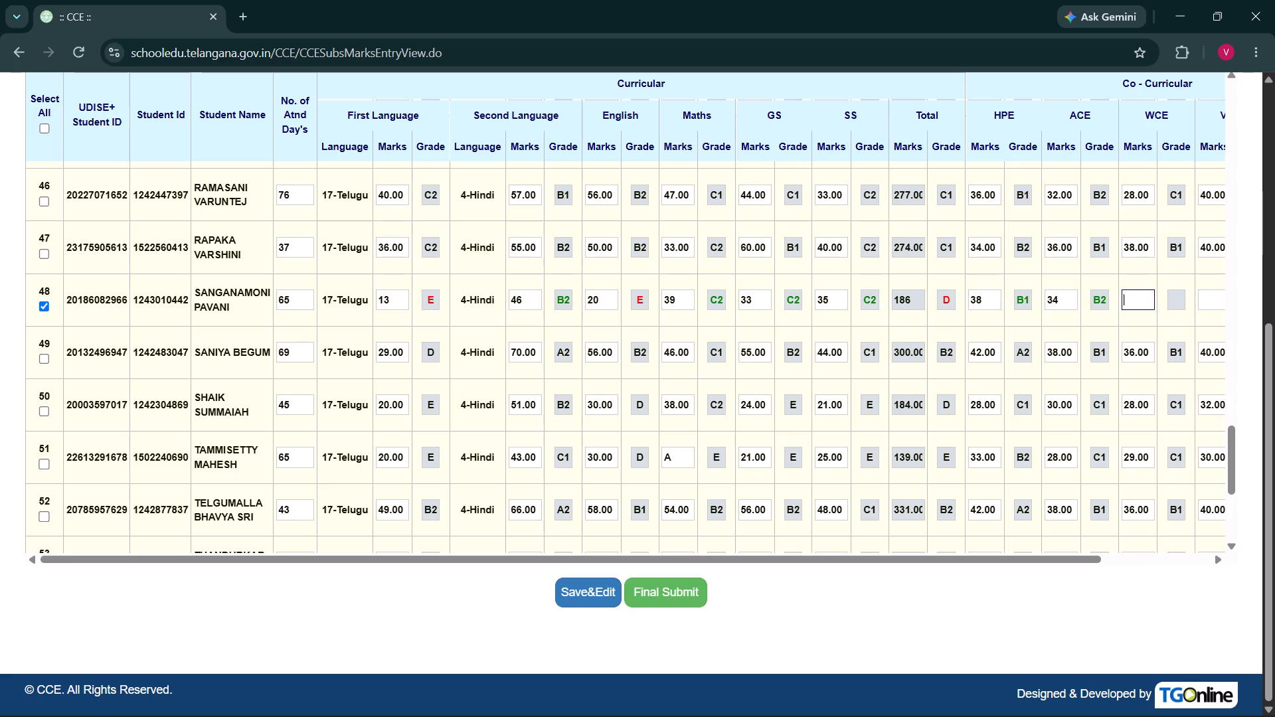
type("36")
key("Tab")
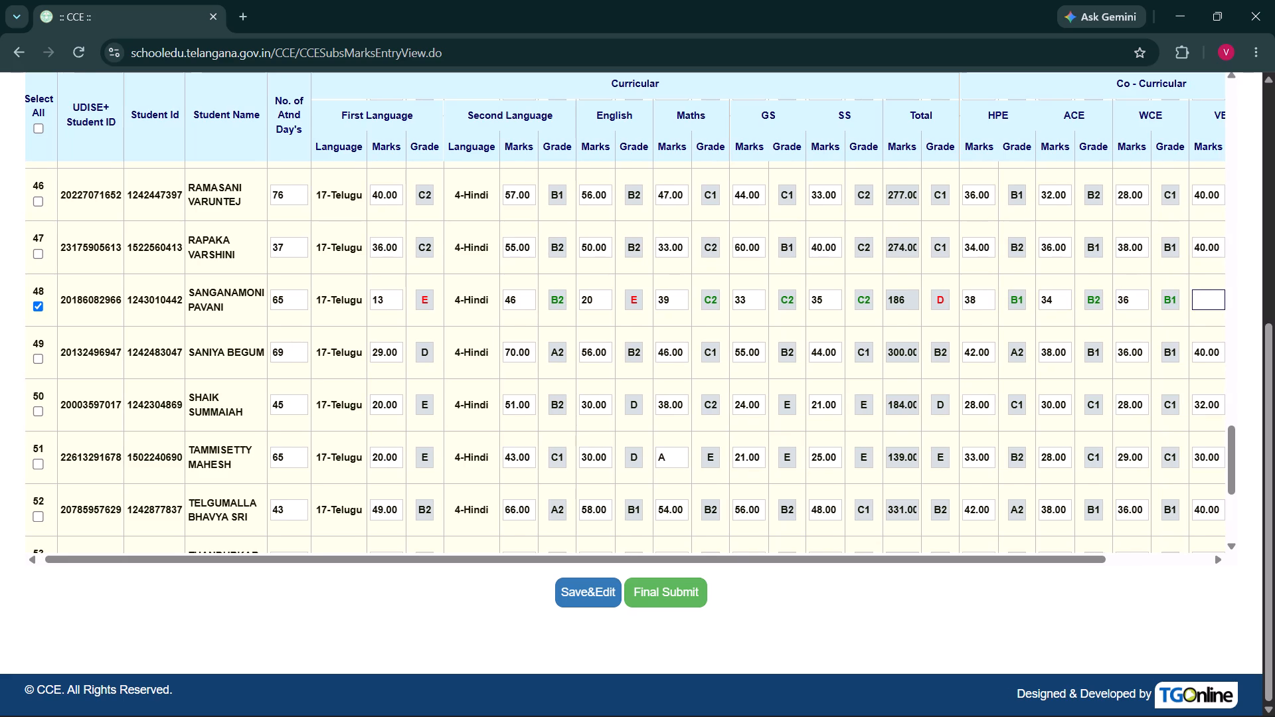
type("30")
key("Tab")
Select student 15 in the marks list and set the number of attended days to 76.
key("Up")
key("Up")
key("Up")
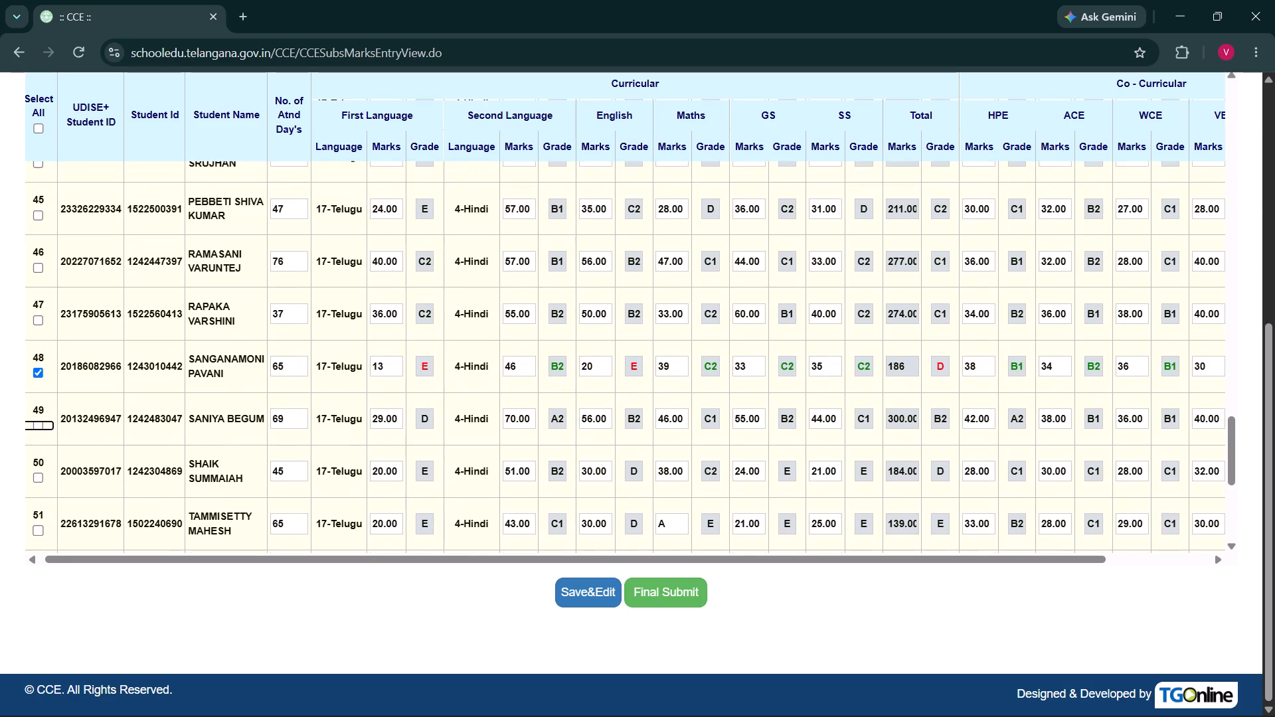
key("Up")
key("Up")
key("Up")
key("Up")
key("Up")
key("Up")
key("Up")
key("Up")
key("Up")
key("Up")
key("Up")
key("Up")
key("Up")
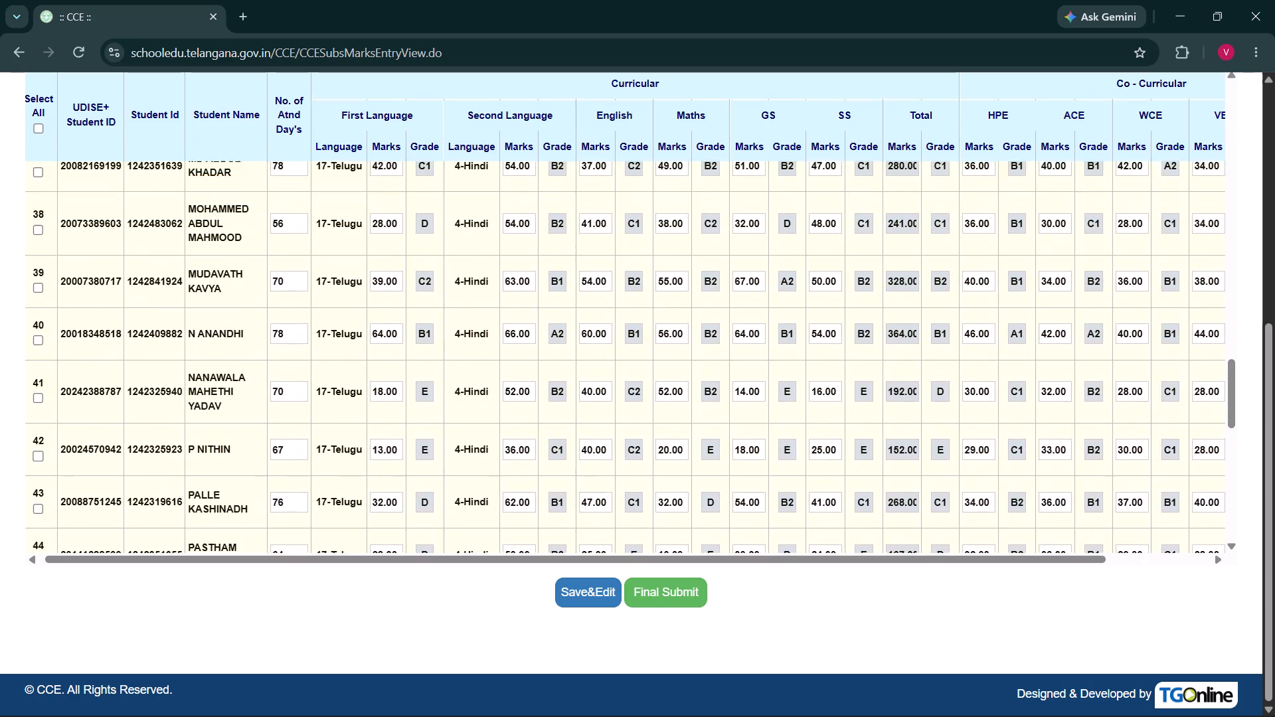
key("Up")
key("Up")
key("Up")
key("Up")
key("Up")
key("Up")
key("Up")
key("Up")
key("Up")
key("Up")
key("Up")
key("Up")
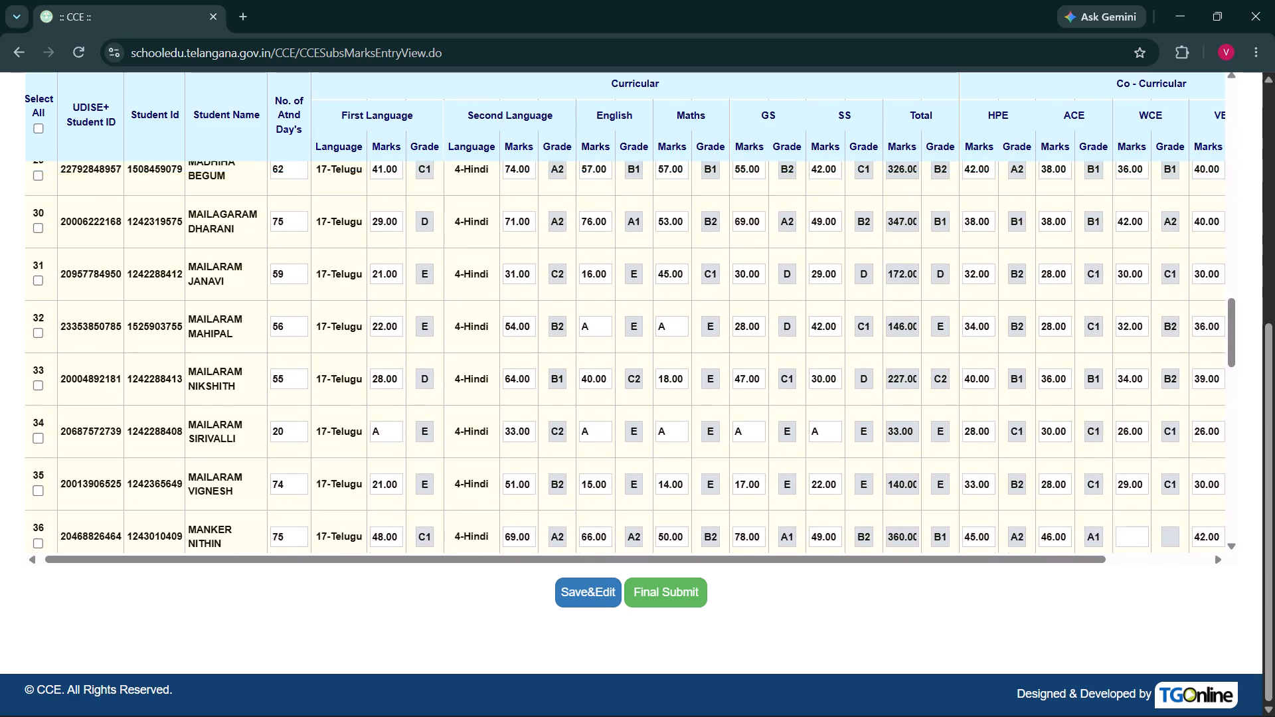
key("Up")
key("Up")
key("Up")
key("Up")
key("Up")
key("Up")
key("Up")
key("Up")
key("Up")
key("Up")
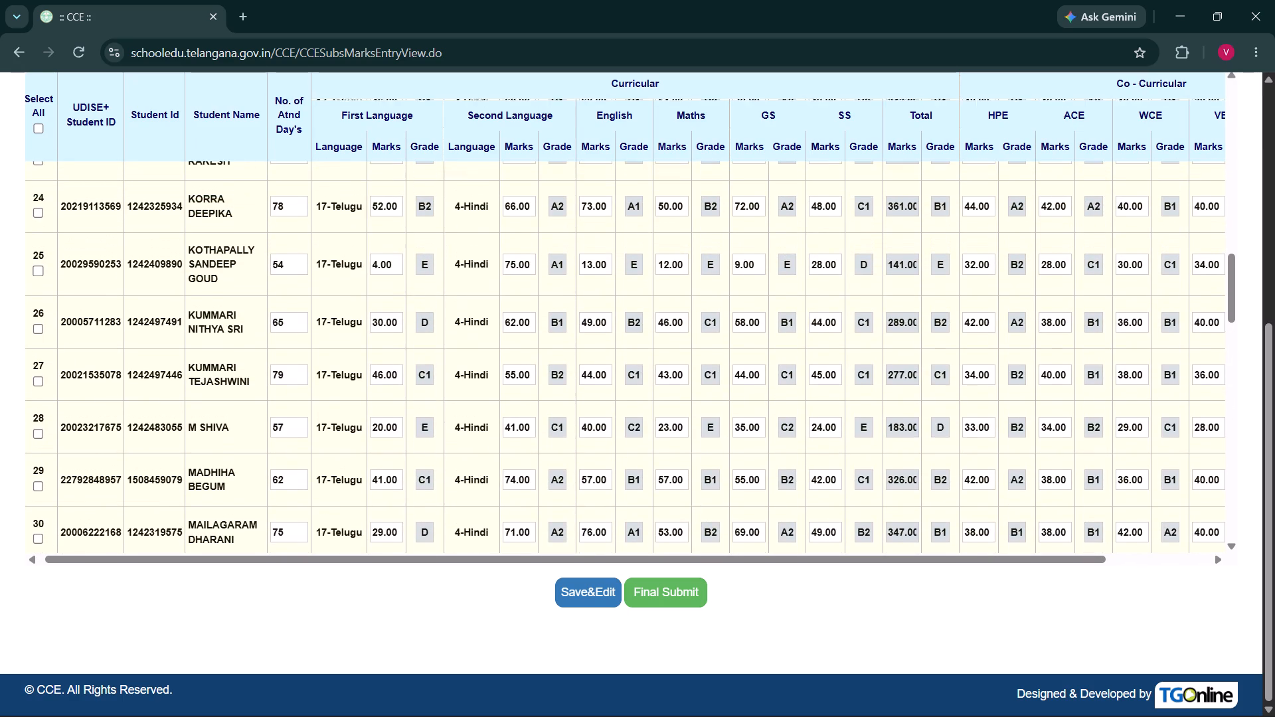
key("Up")
key("Up")
key("Up")
key("Up")
key("Up")
key("Up")
key("Up")
key("Up")
key("Up")
key("Up")
key("Up")
key("Up")
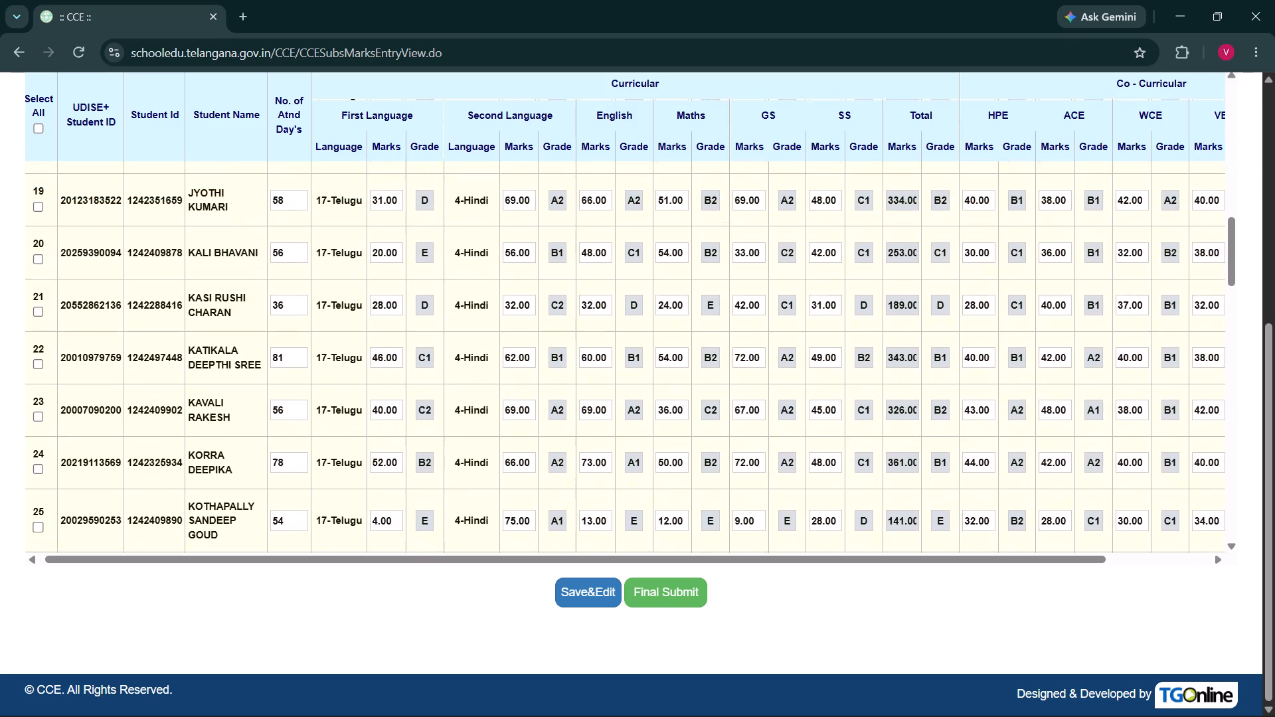
key("Up")
key("Up")
key("Up")
key("Up")
key("Up")
key("Up")
key("Up")
key("Up")
key("Up")
key("Up")
key("Up")
key("Up")
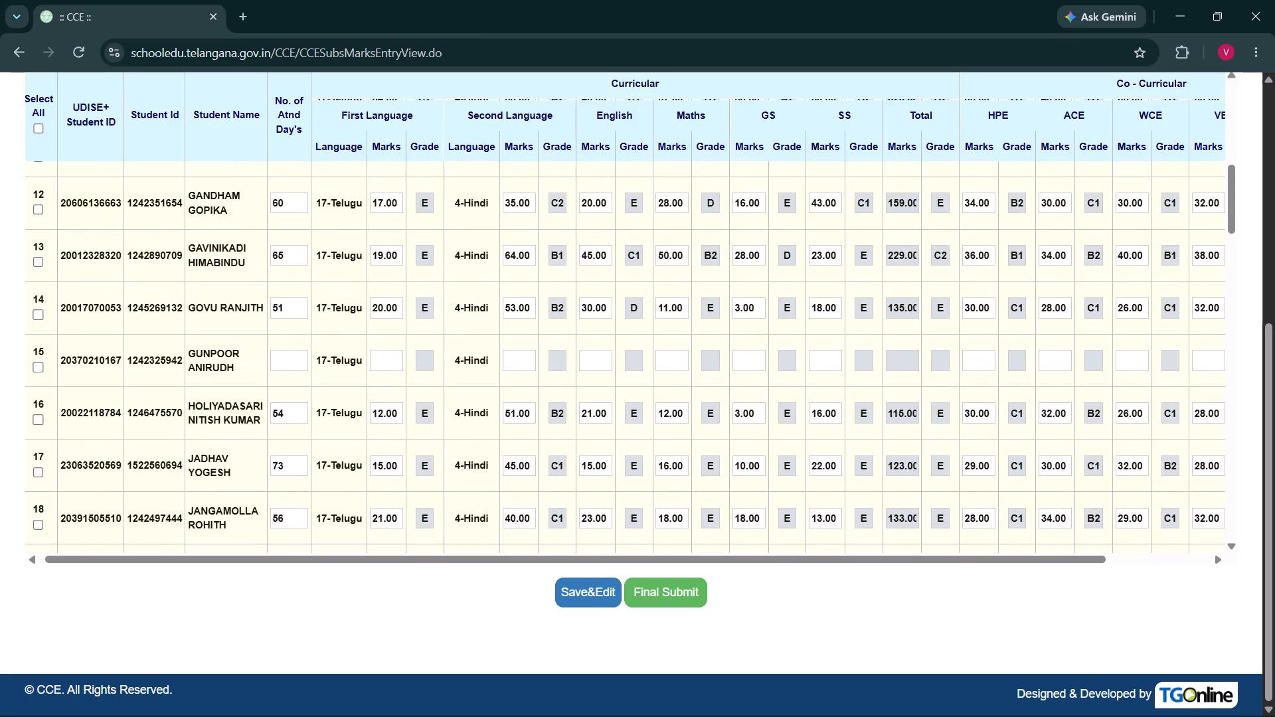
left_click(35, 362)
key("Tab")
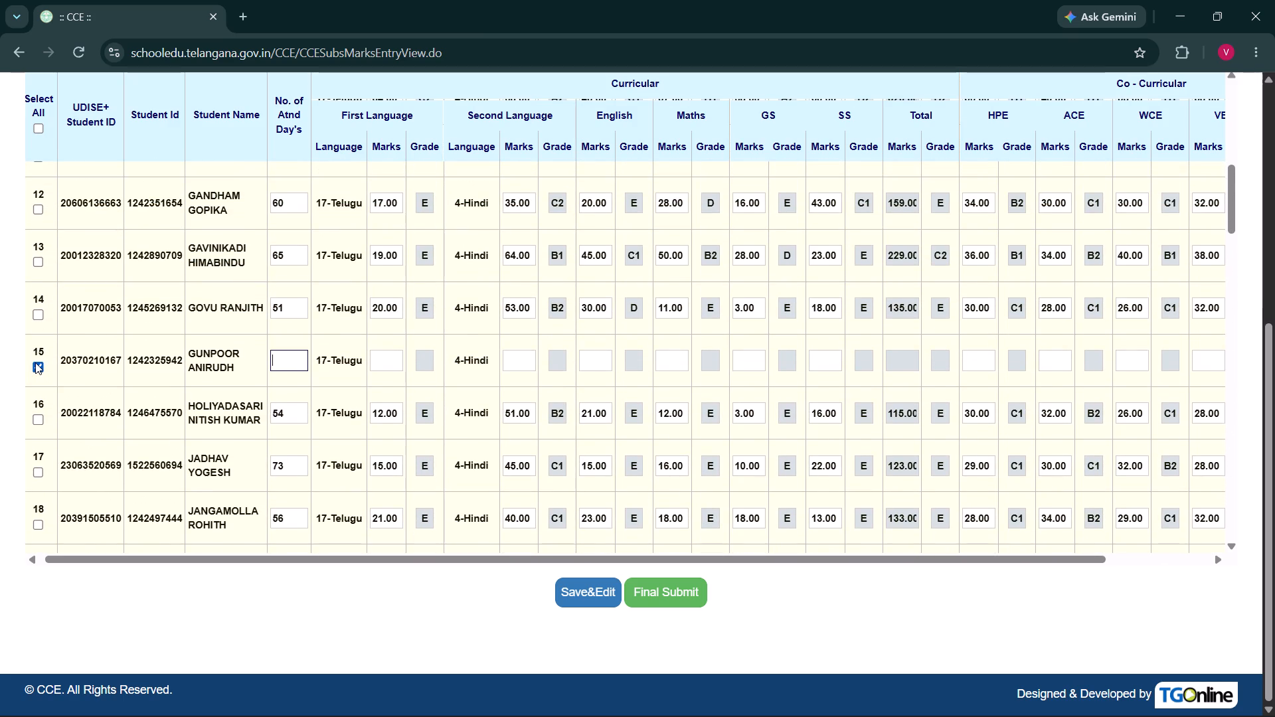
type("76")
key("Tab")
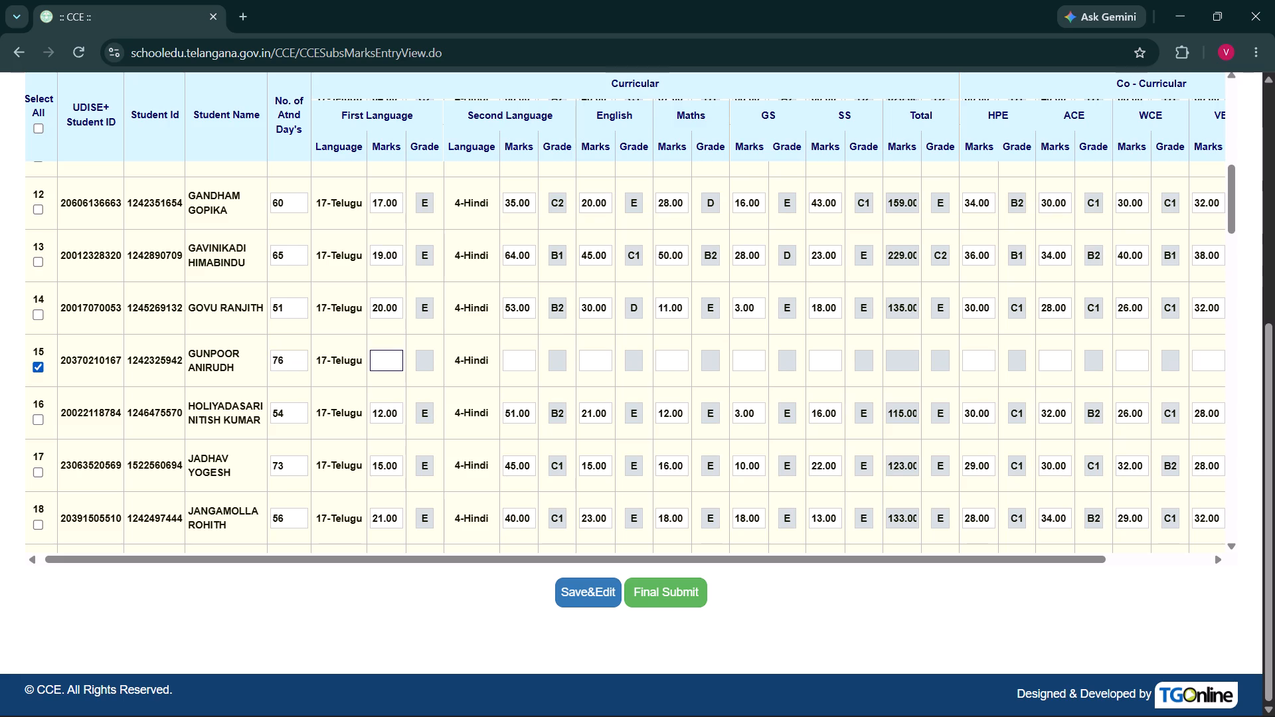
Enter student 15's curricular marks: Telugu 18, Hindi 28, English 34, Maths 24, GS 31 and SS 17.
type("18")
key("Tab")
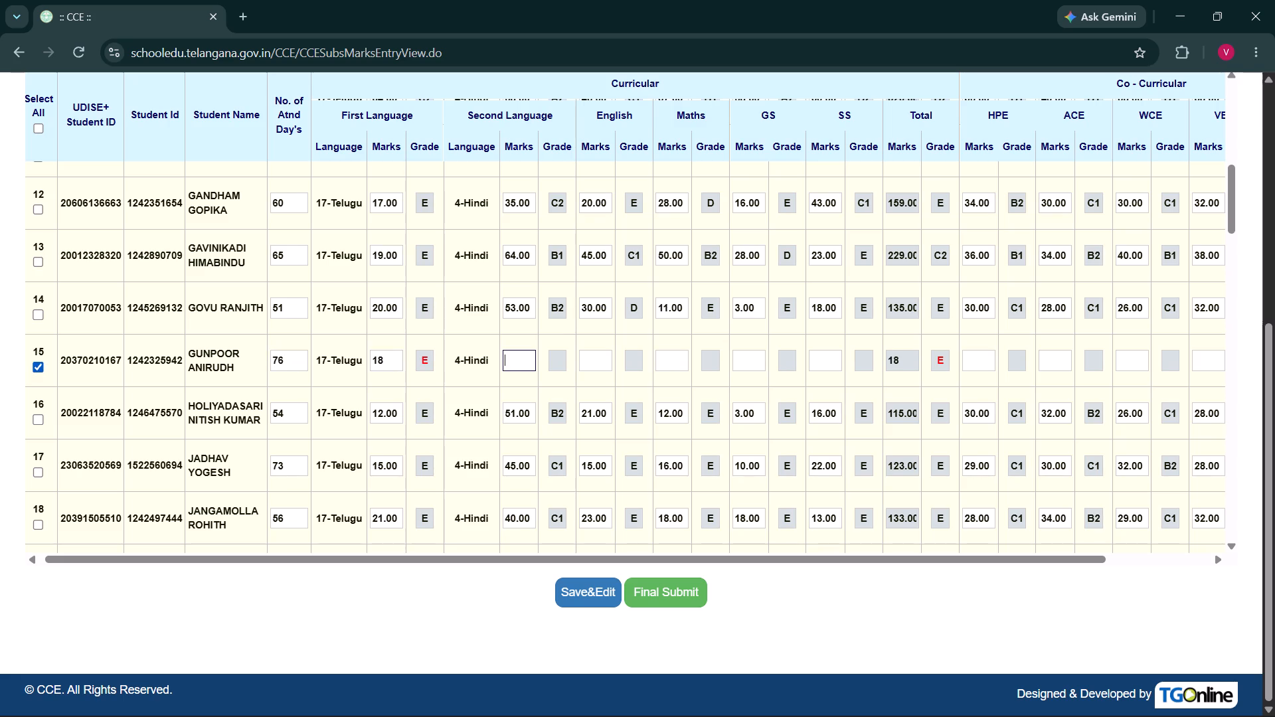
type("28")
key("Tab")
type("34")
key("Tab")
type("24")
key("Tab")
key("2")
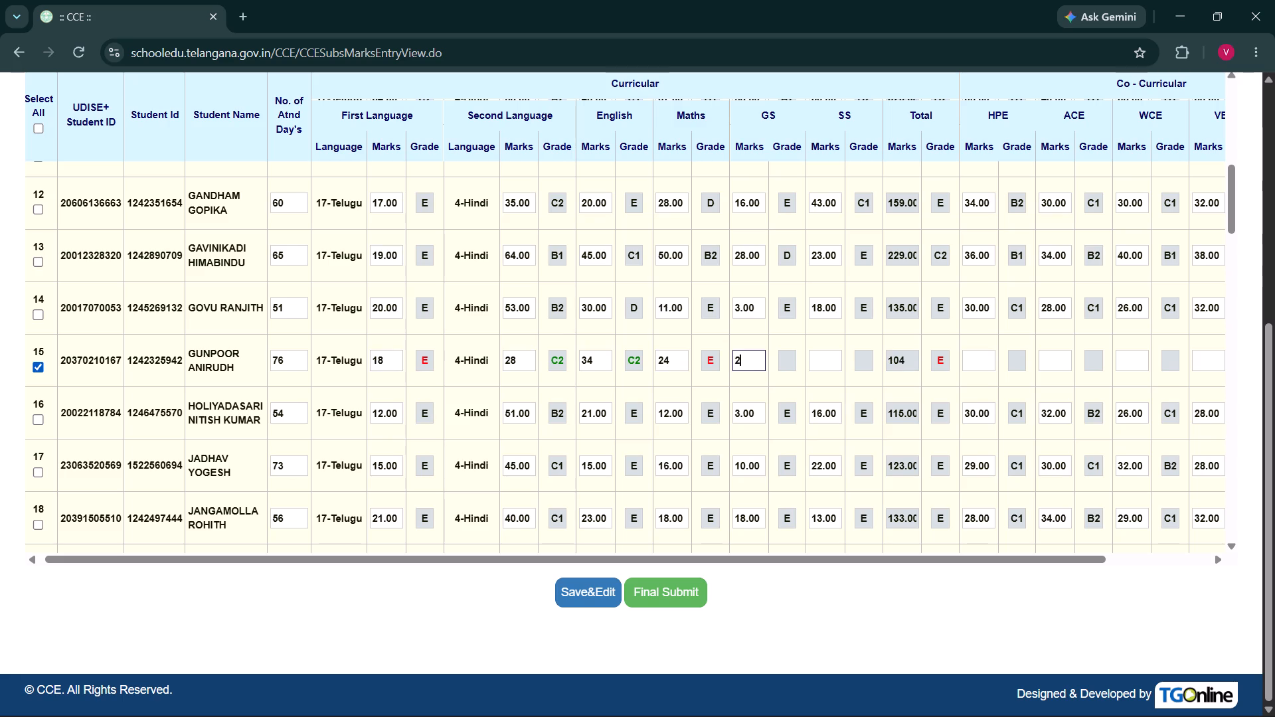
key("BackSpace")
type("31")
key("Tab")
type("17")
key("Tab")
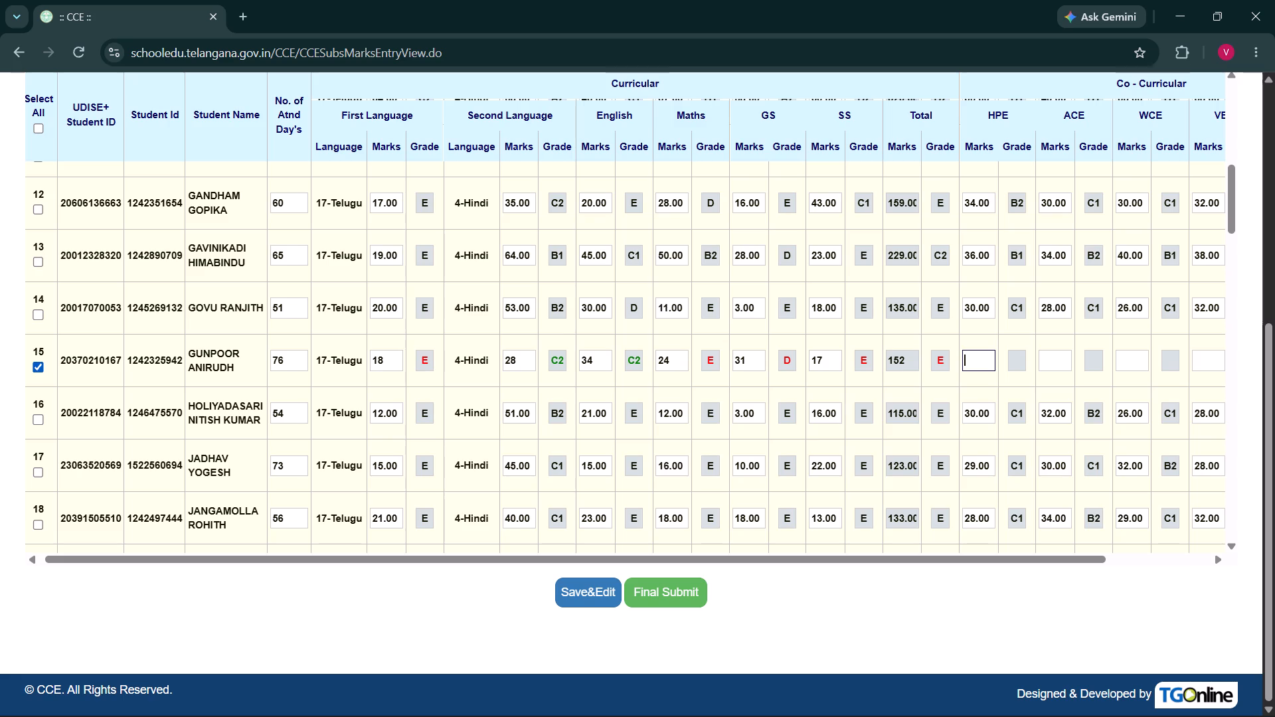
Enter student 15's co-curricular marks, HPE 40, ACE 33, WCE 32 and VELS 27, and save the entries as still editable.
type("40")
key("Tab")
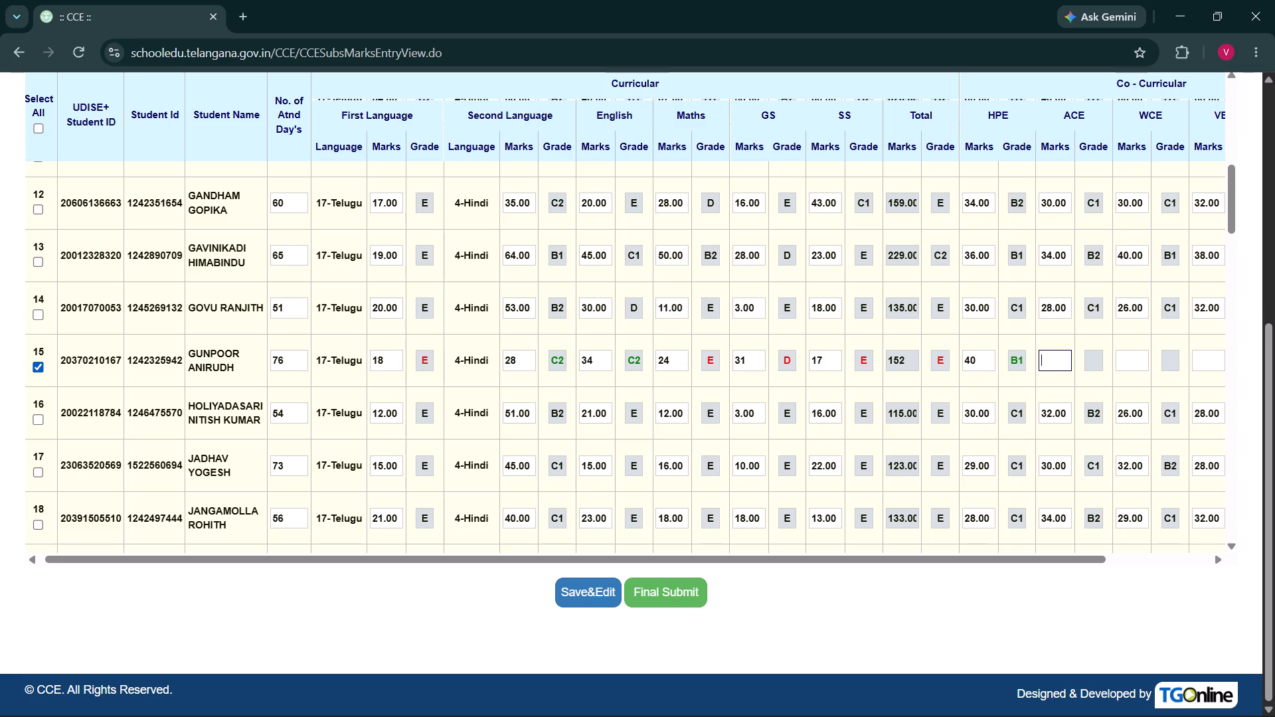
type("33")
key("Tab")
type("32")
key("Tab")
key("3")
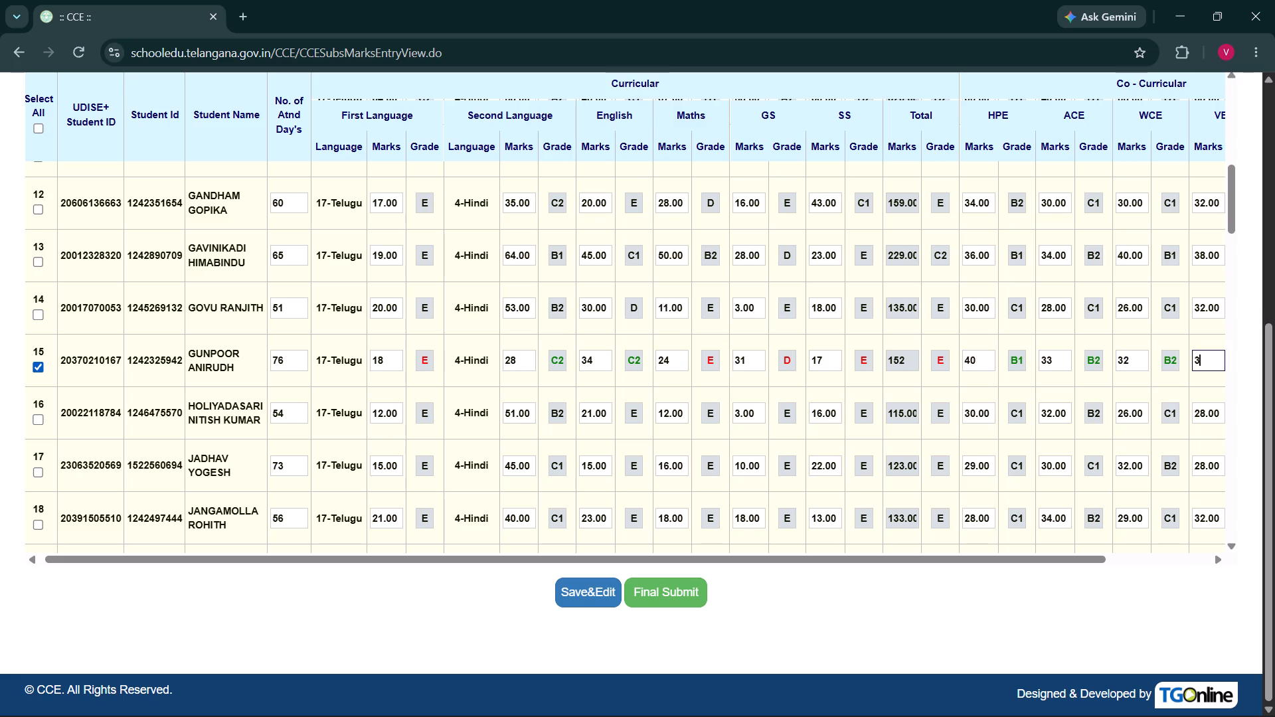
key("BackSpace")
type("27")
key("Tab")
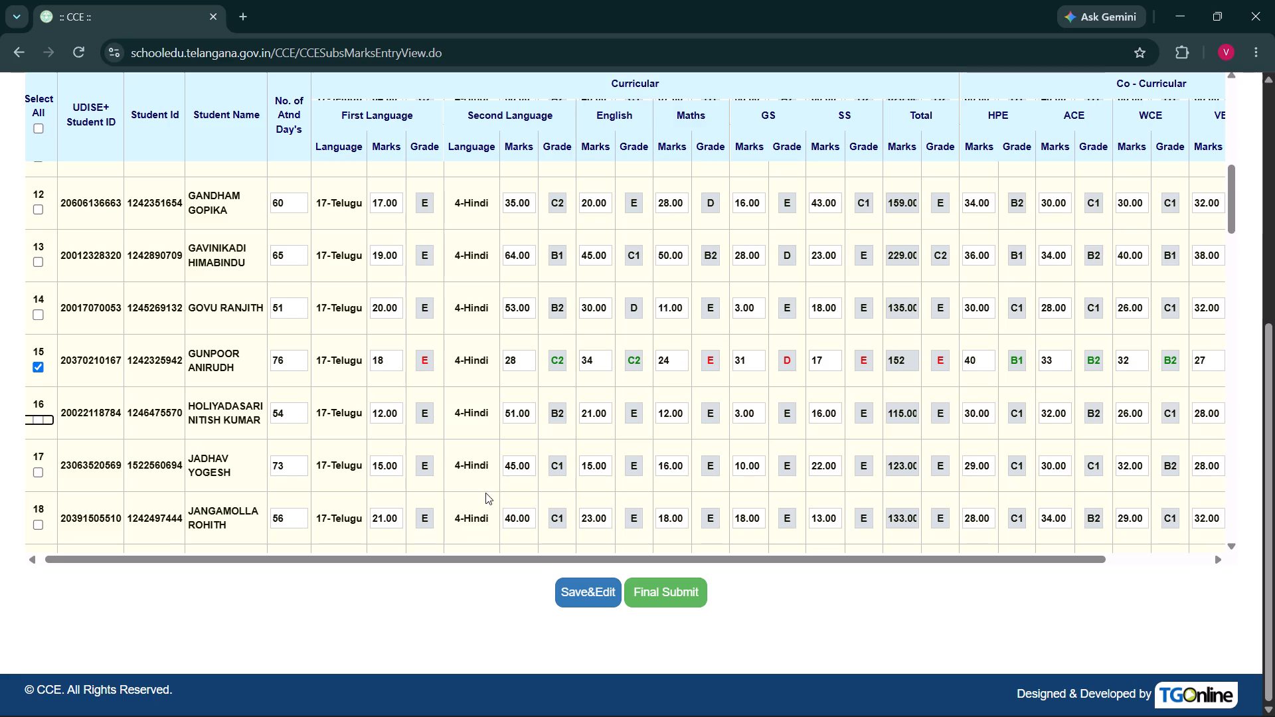
left_click(584, 589)
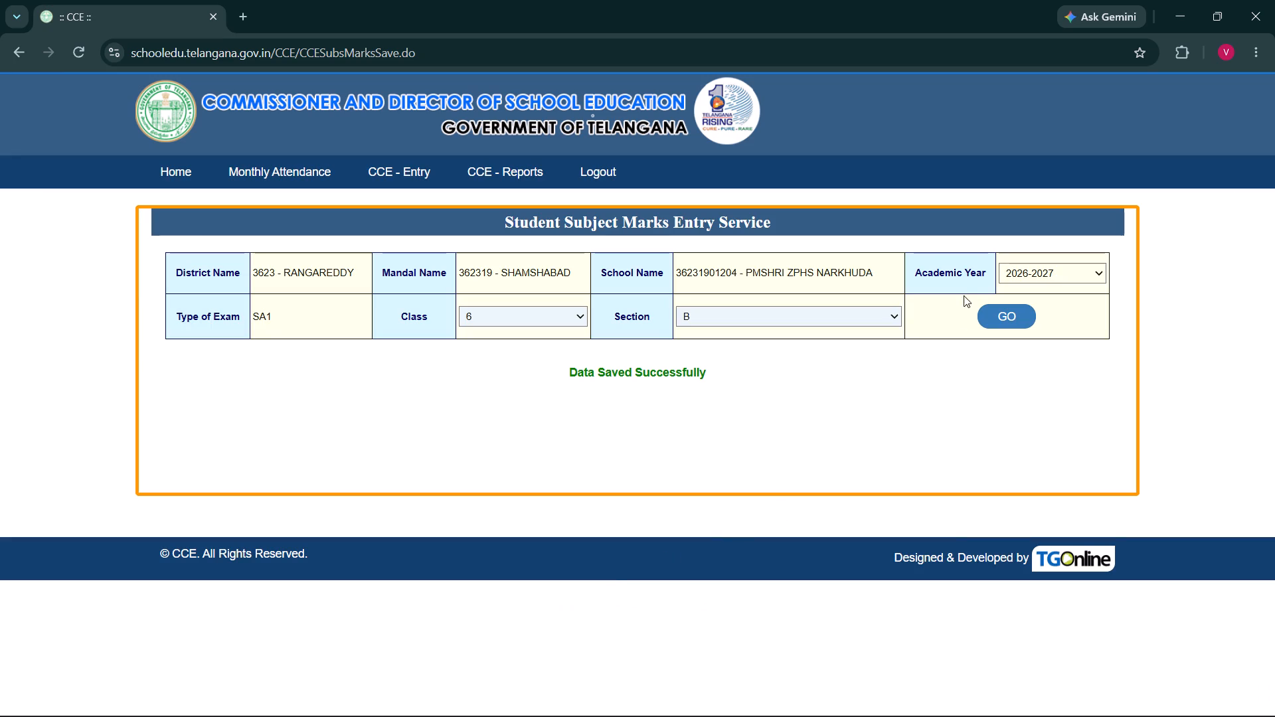
Reload the class 6, section B marks list and check the attendance and marks of every student through number 58.
left_click(1034, 321)
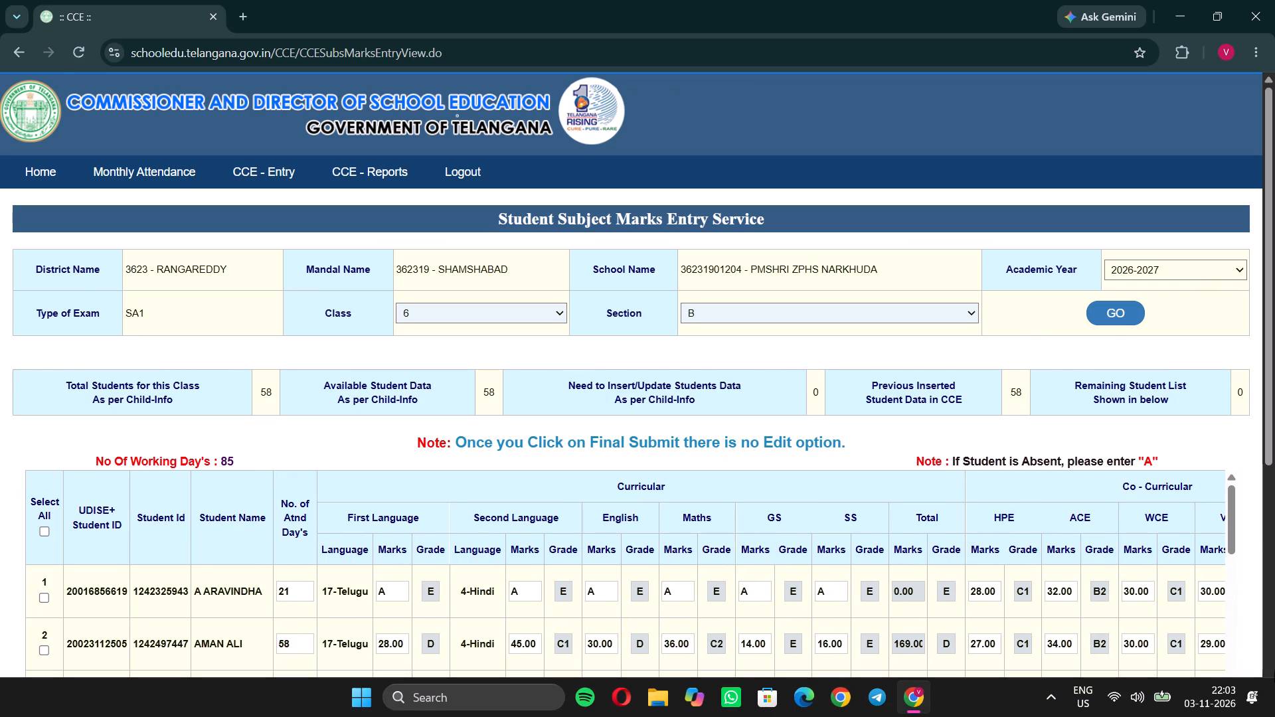
left_click(1274, 626)
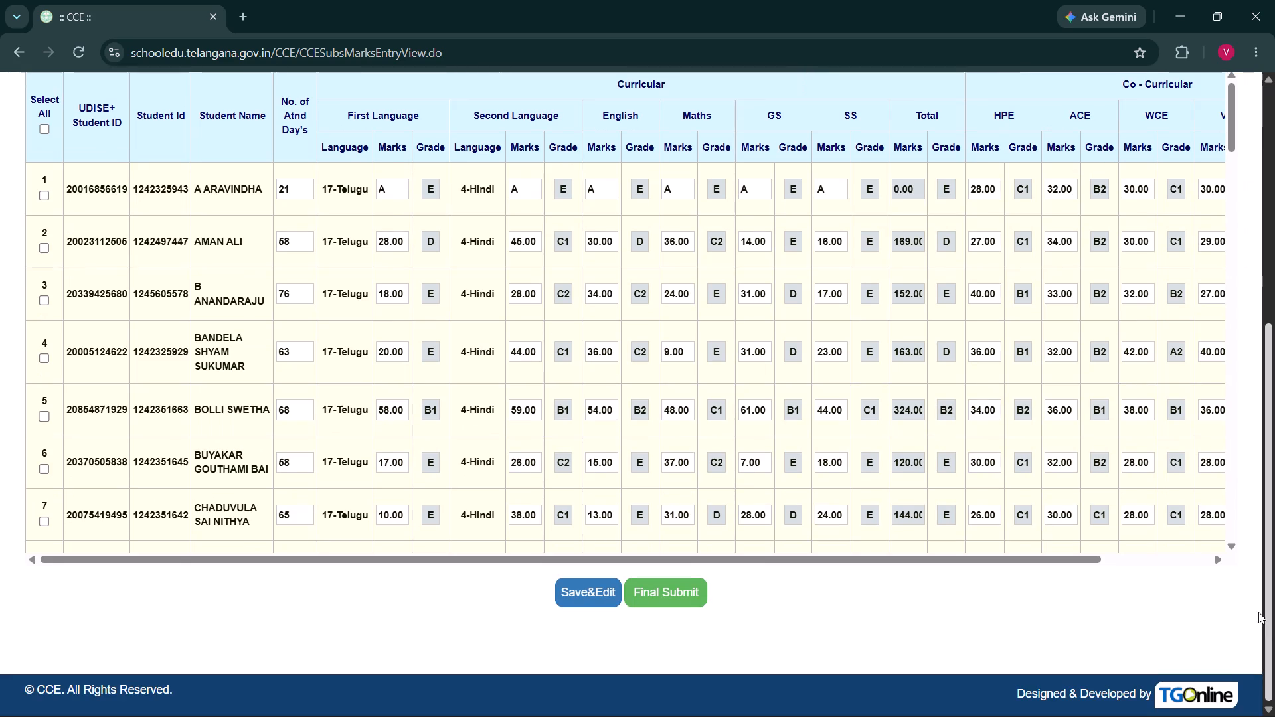
triple_click(1229, 548)
triple_click(1229, 548)
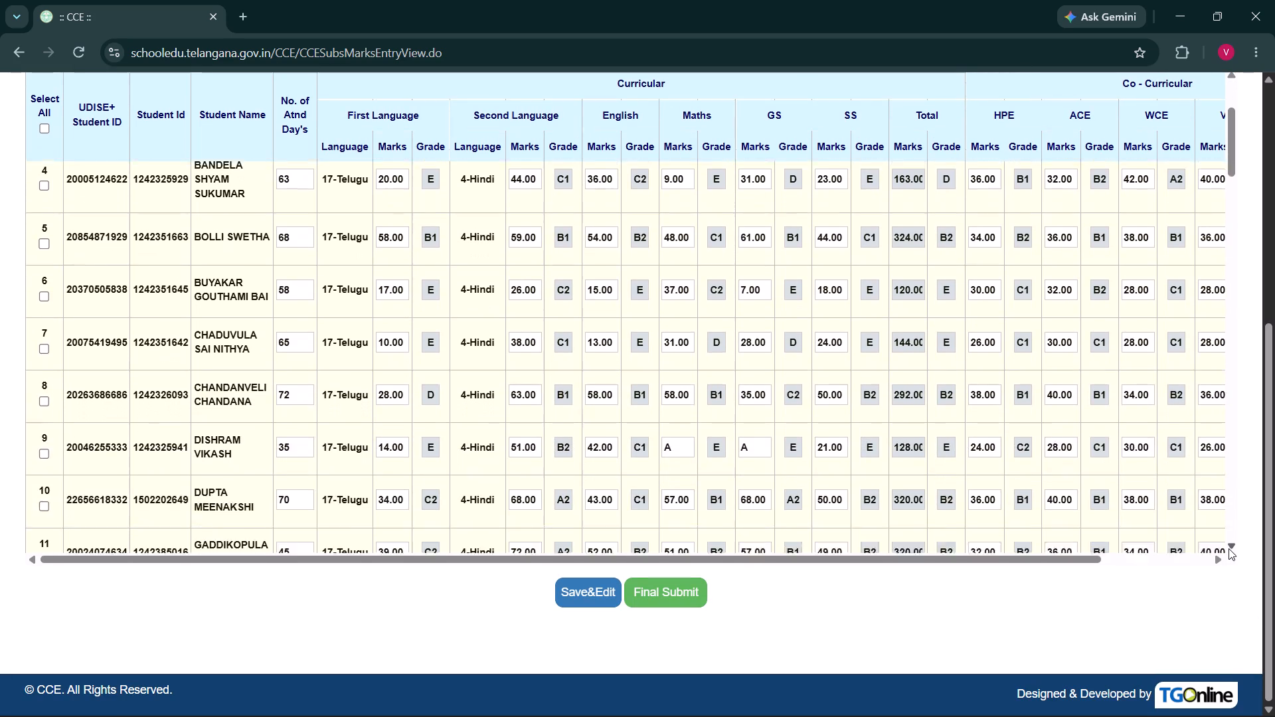
triple_click(1229, 548)
triple_click(1229, 548)
triple_click(1229, 548)
triple_click(1229, 548)
triple_click(1229, 548)
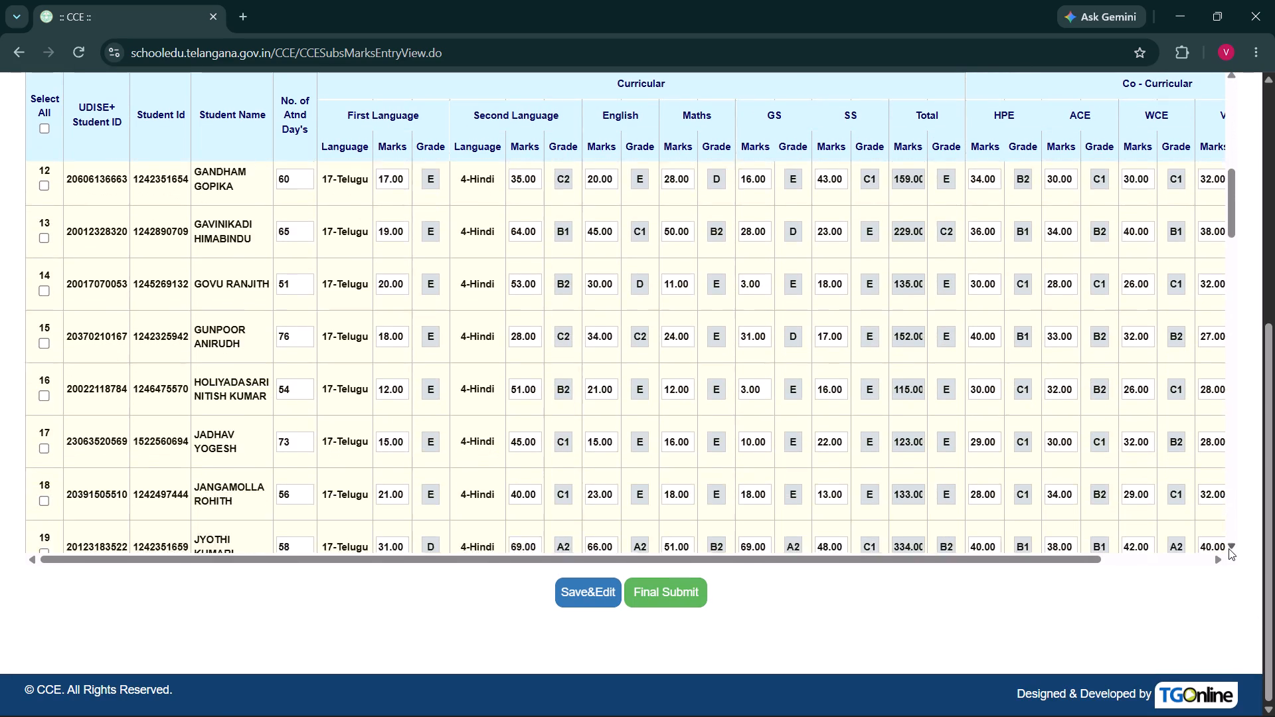
triple_click(1229, 548)
triple_click(1229, 548)
triple_click(1229, 548)
triple_click(1229, 548)
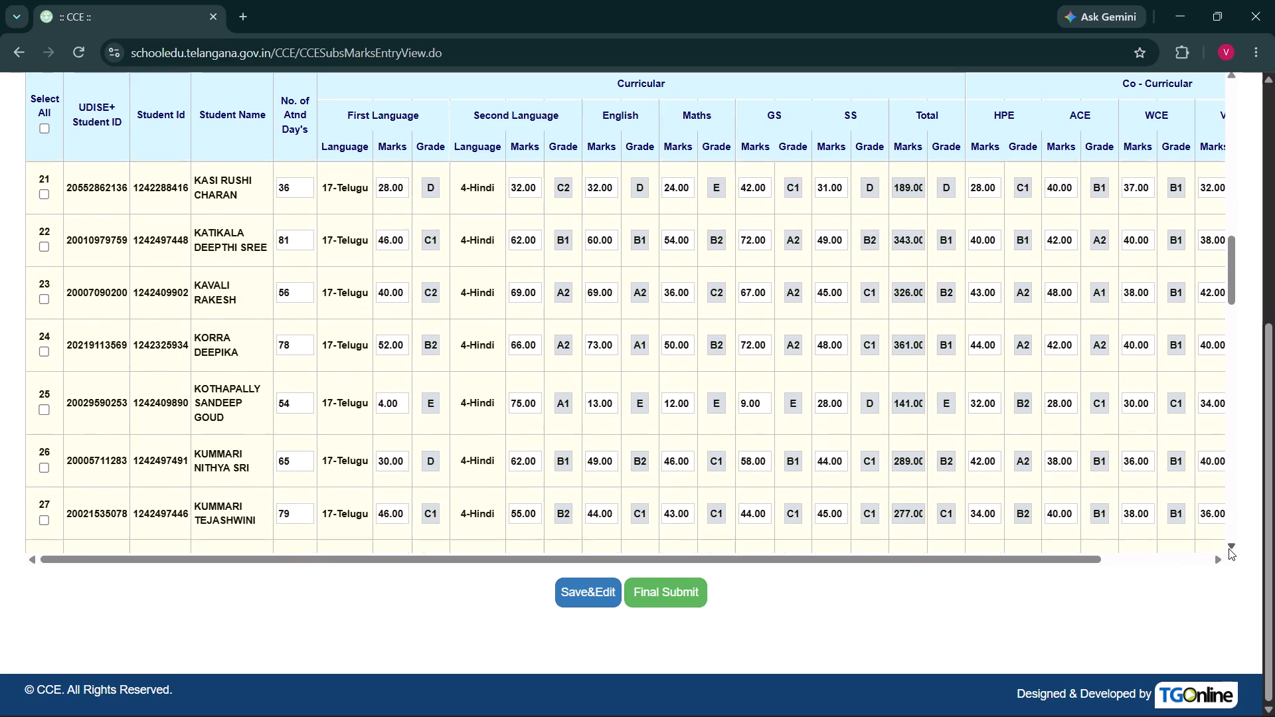
triple_click(1229, 548)
triple_click(1229, 548)
triple_click(1229, 548)
triple_click(1229, 548)
triple_click(1229, 548)
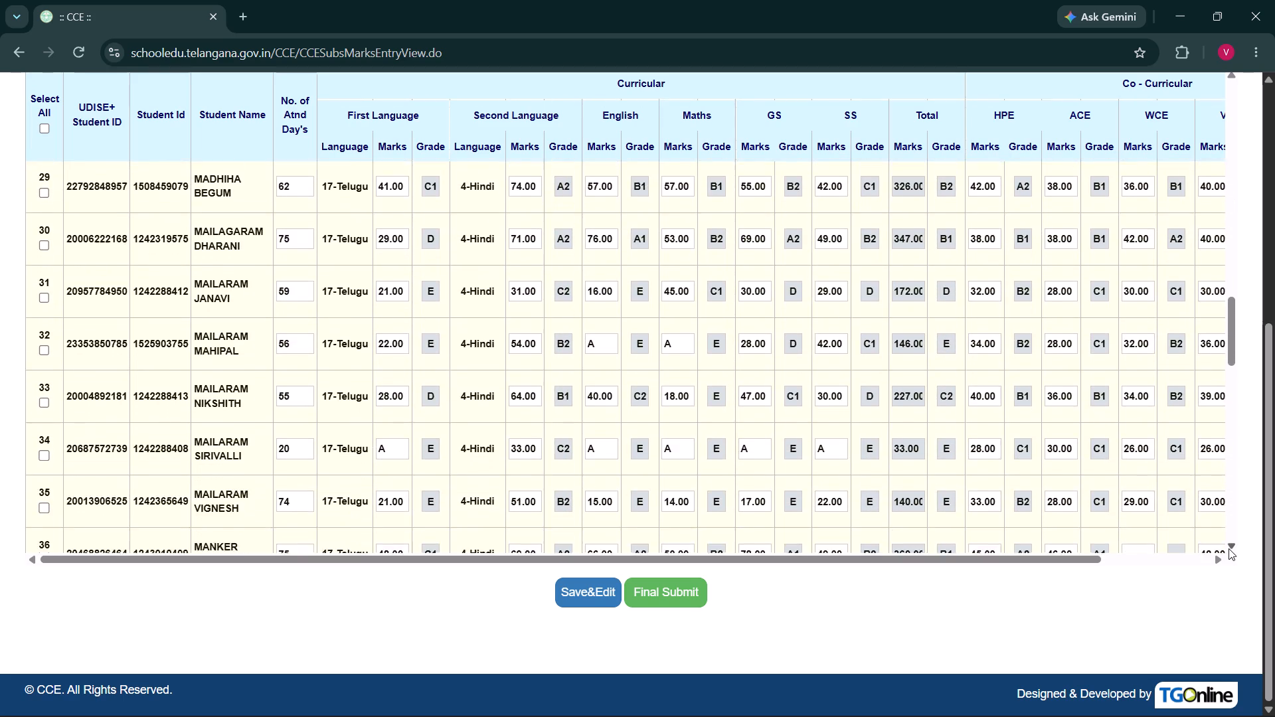
triple_click(1229, 548)
triple_click(1229, 548)
triple_click(1229, 548)
triple_click(1229, 548)
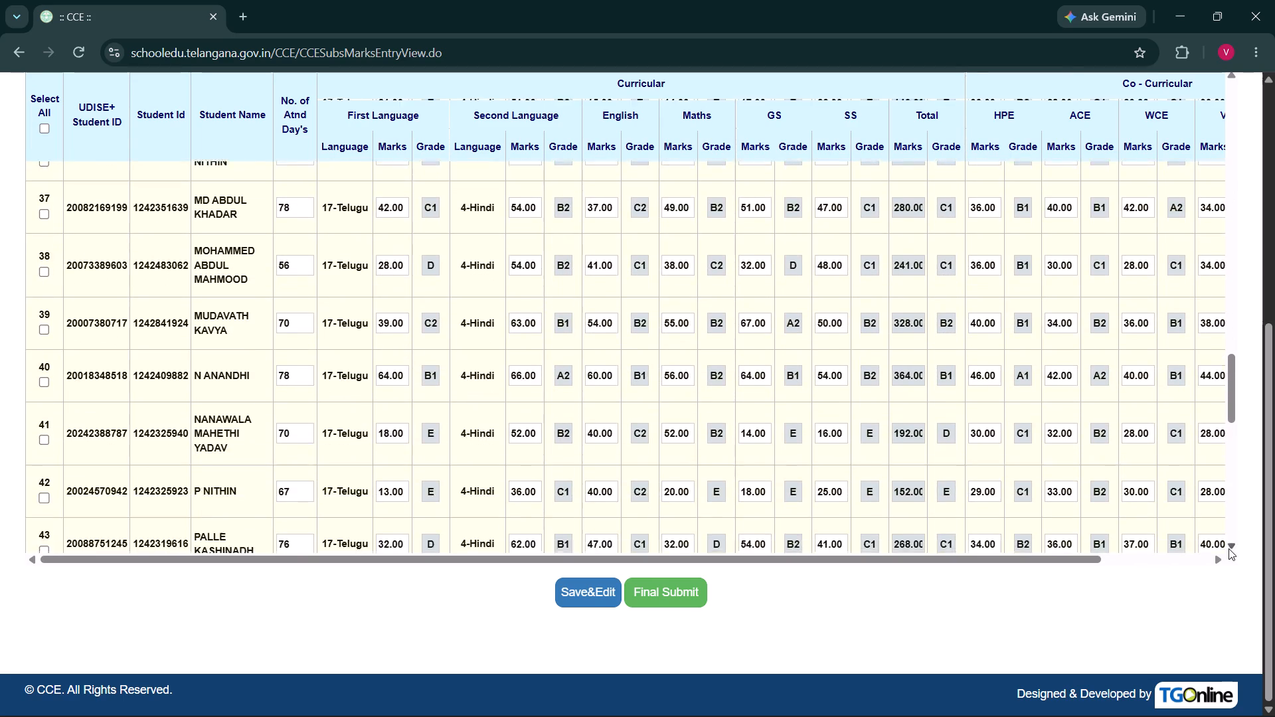
triple_click(1229, 548)
triple_click(1229, 548)
triple_click(1229, 548)
triple_click(1229, 548)
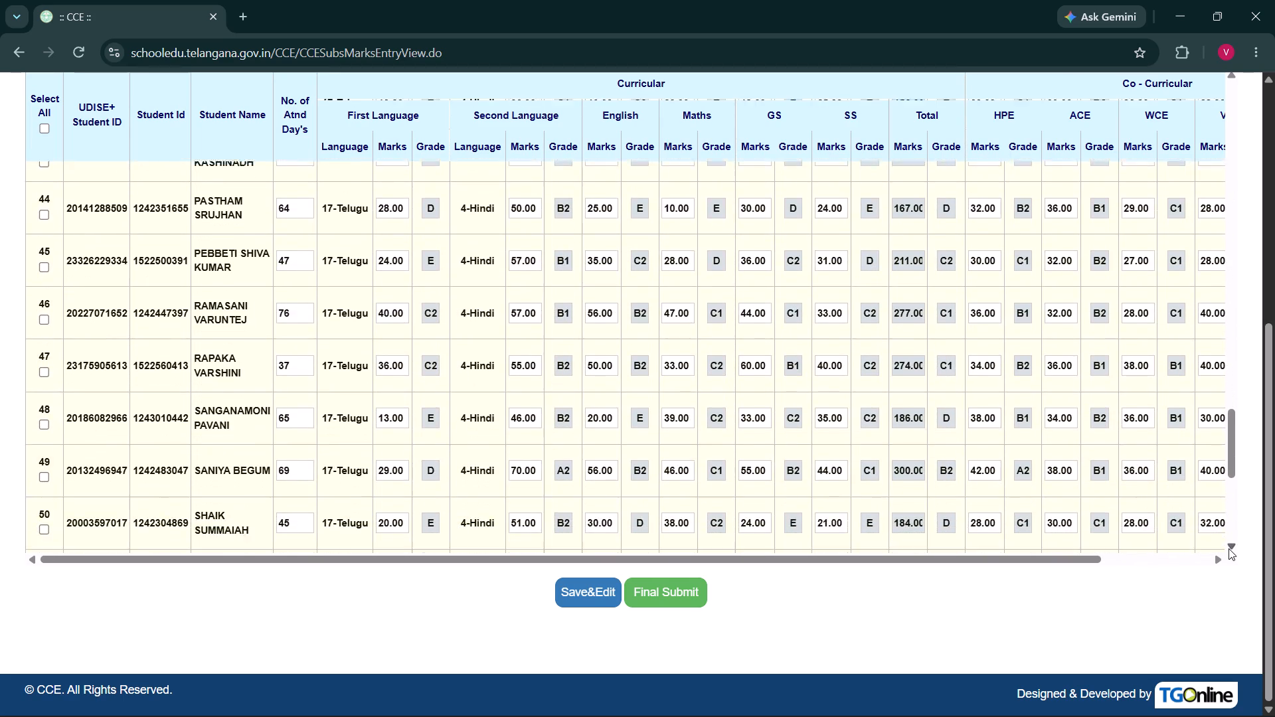
triple_click(1229, 548)
triple_click(1229, 548)
triple_click(1229, 548)
triple_click(1229, 548)
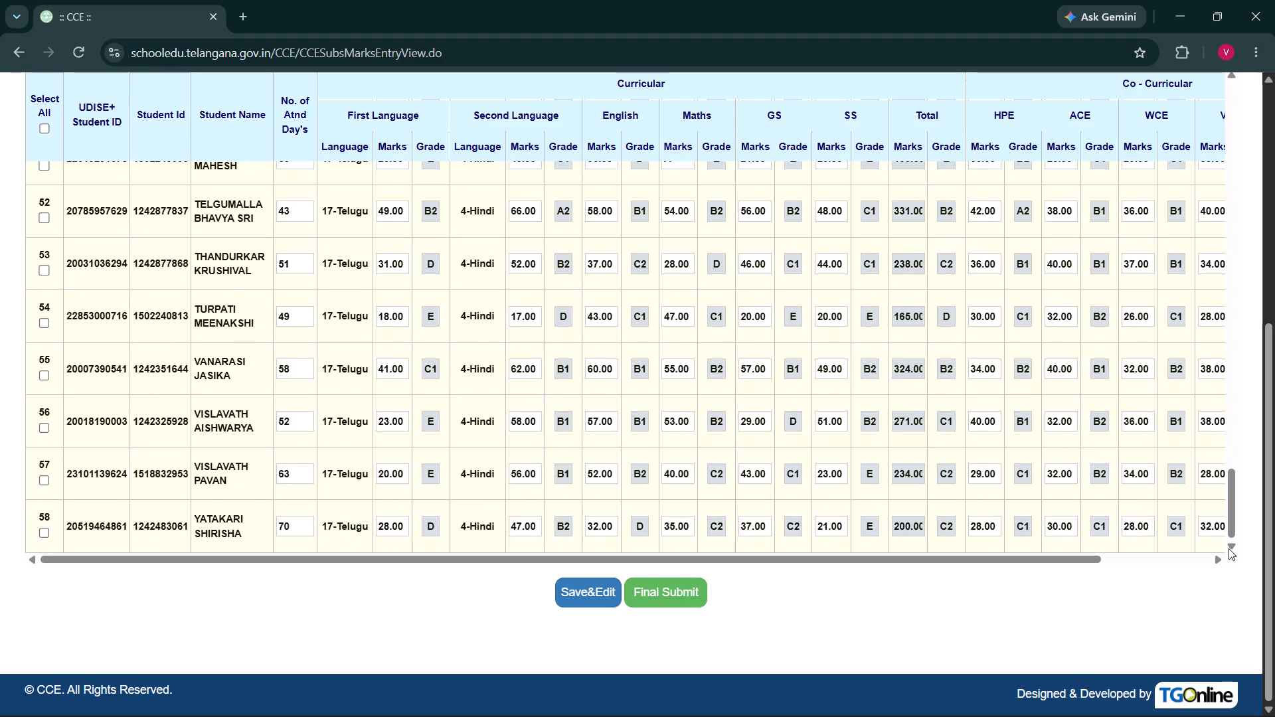
triple_click(1229, 548)
left_click(1229, 548)
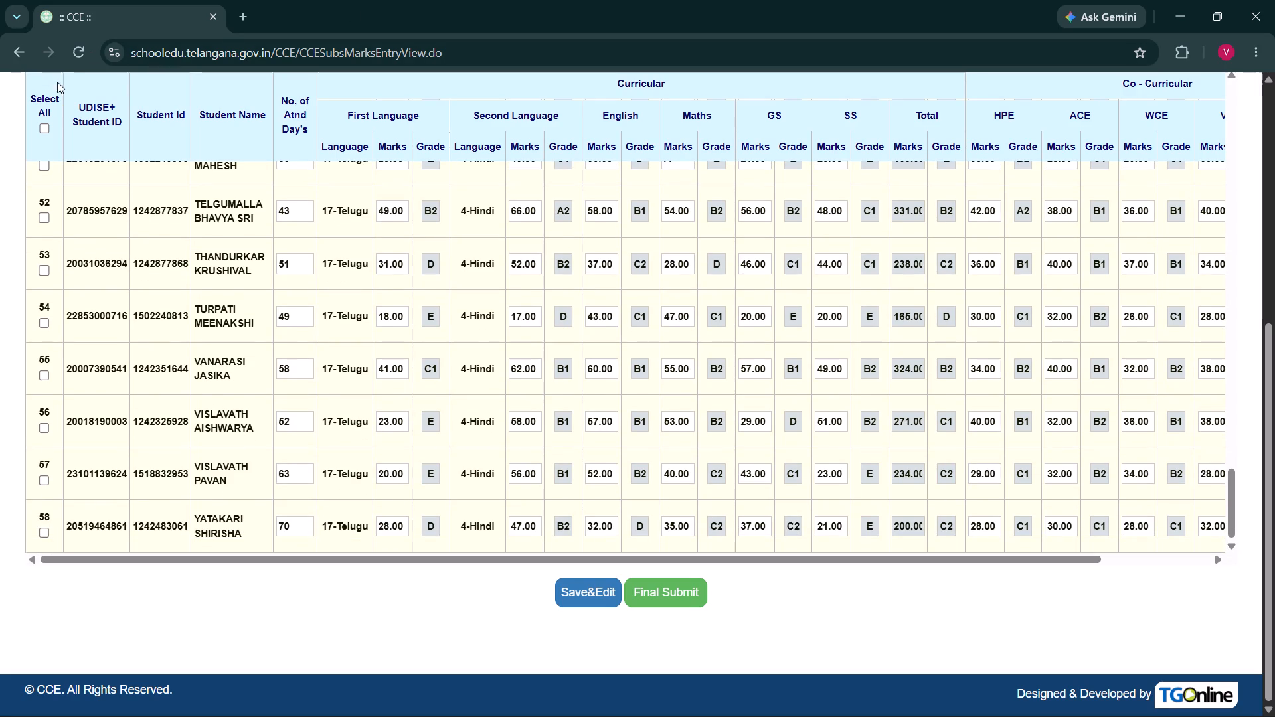
Select all students in the marks list and save their records without final submission.
left_click(46, 127)
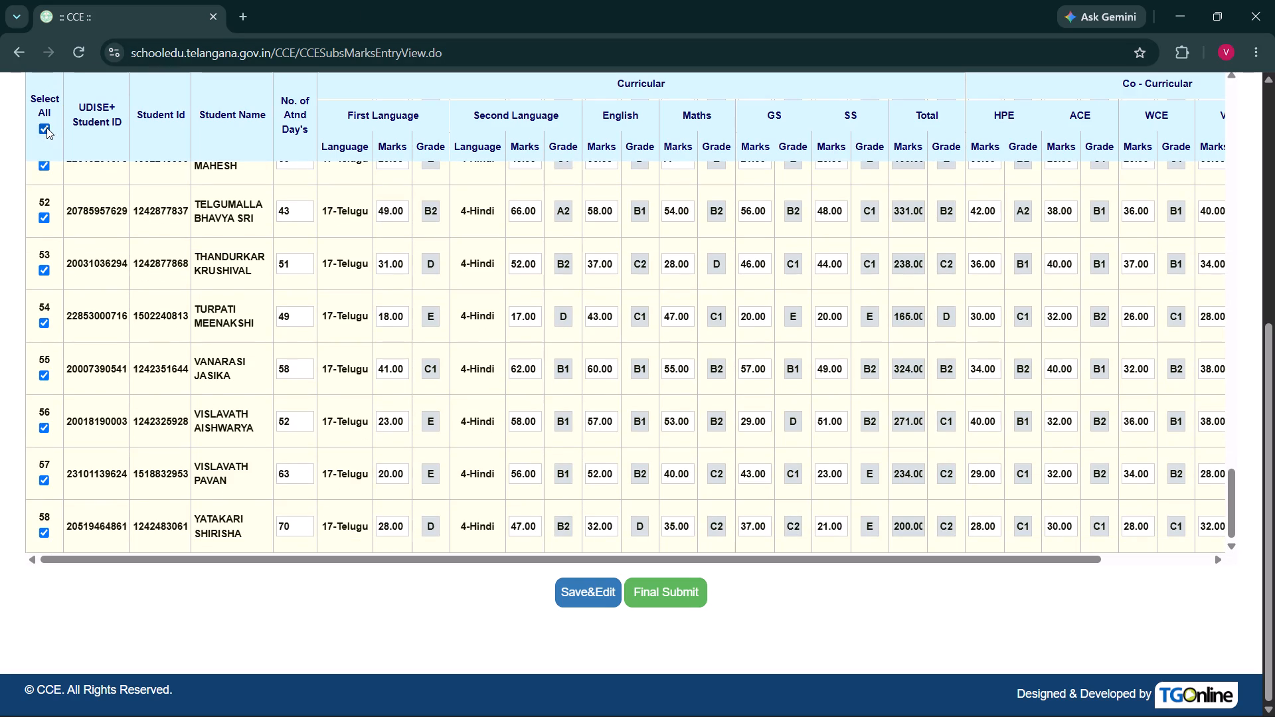
left_click(592, 590)
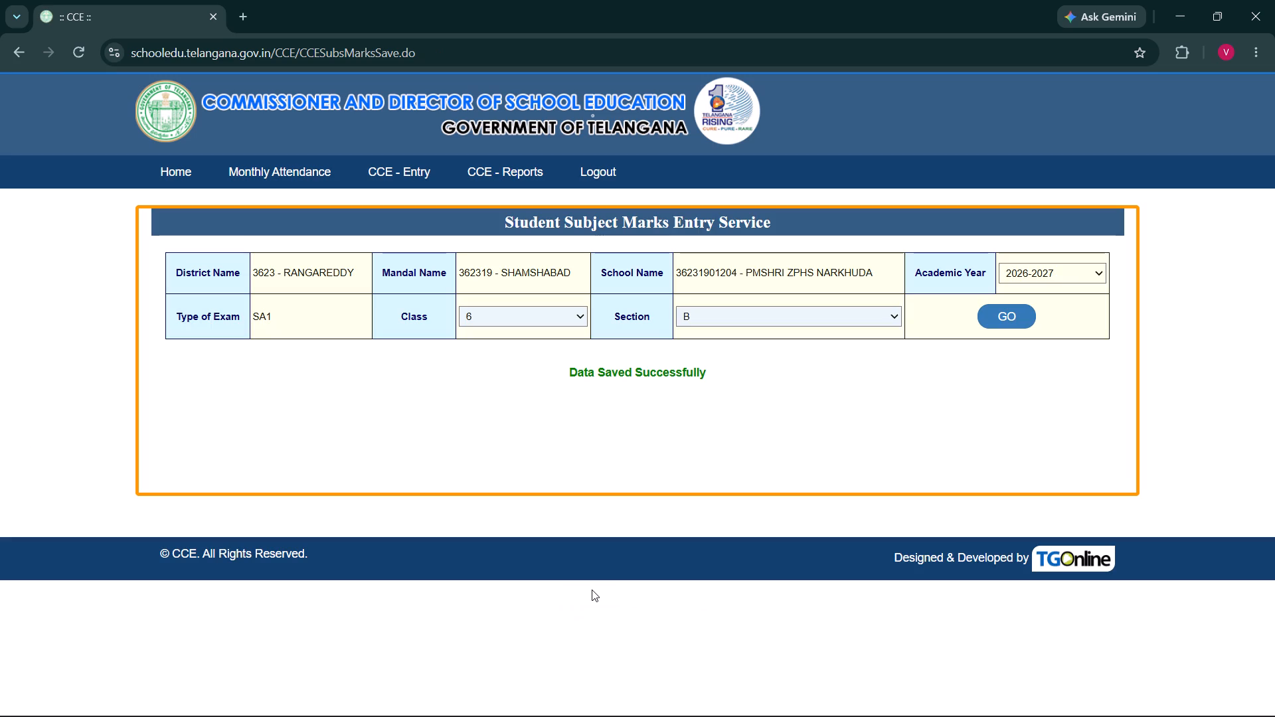
Close the browser and shut down the computer.
left_click(1270, 11)
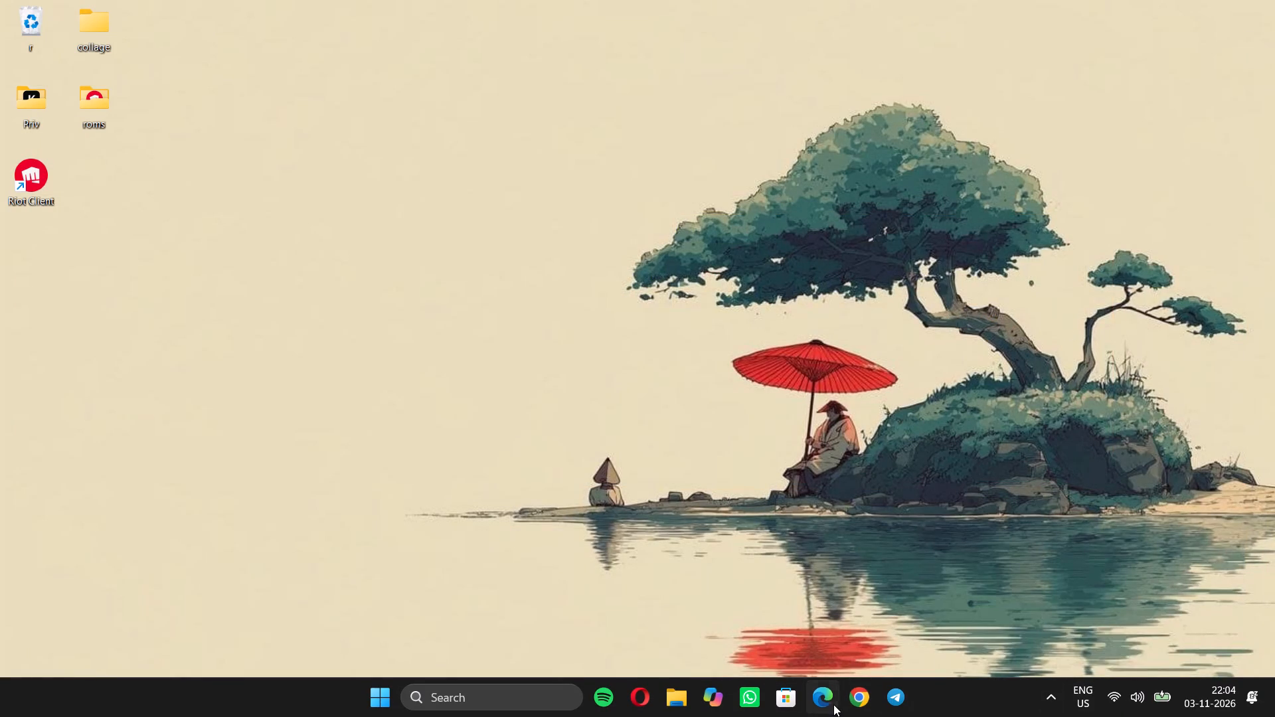
left_click(381, 698)
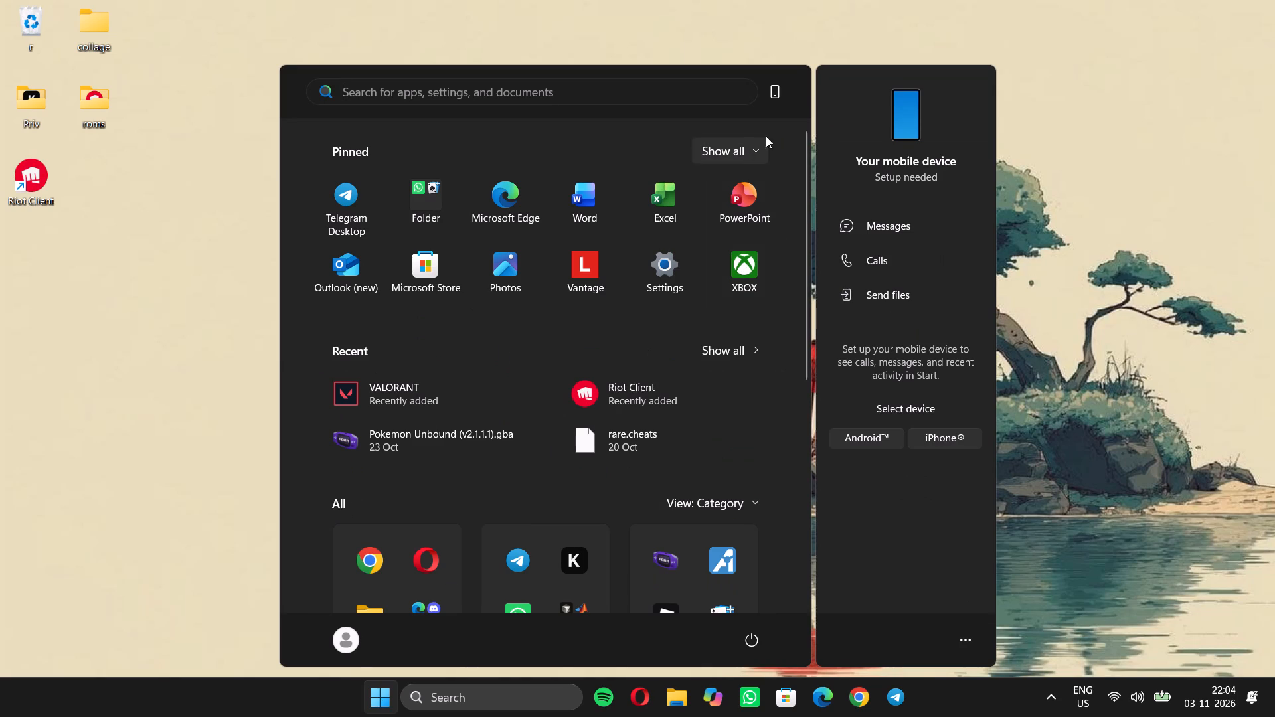
left_click(747, 633)
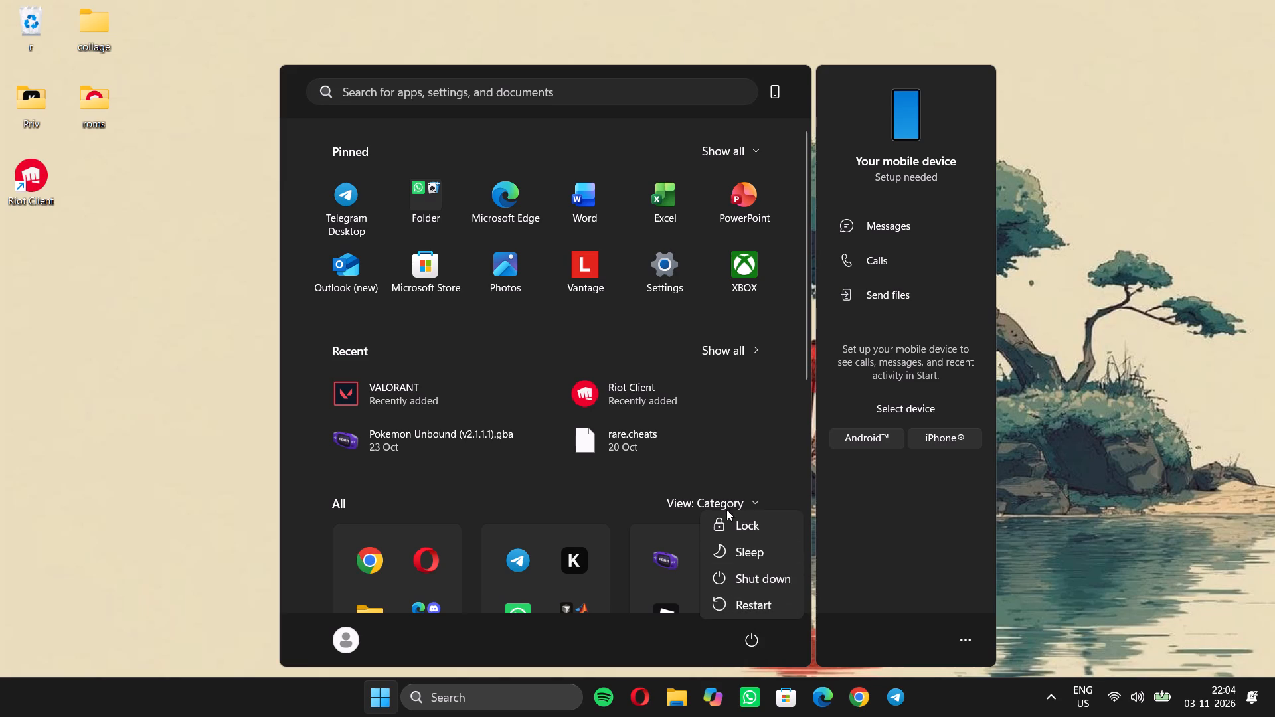
left_click(748, 578)
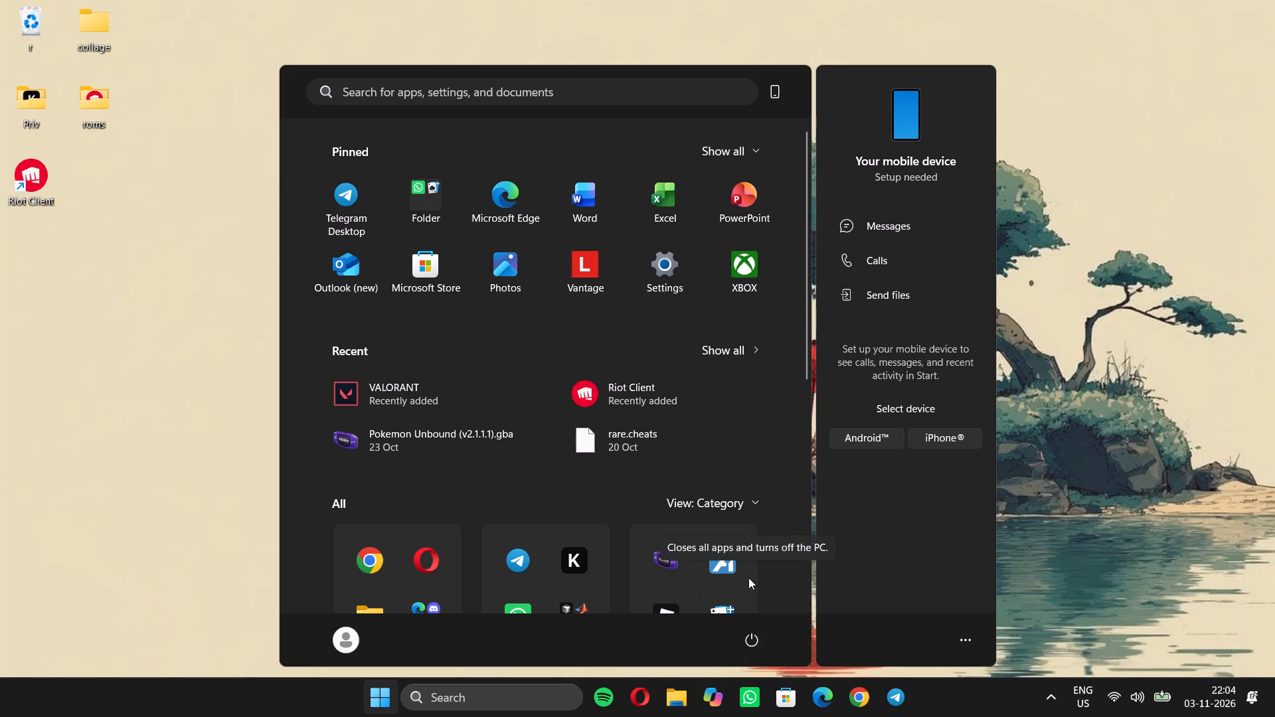